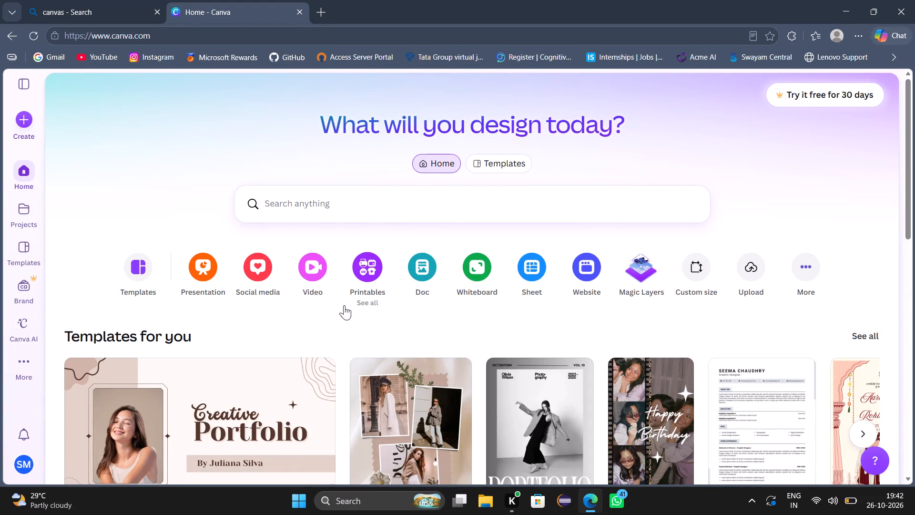
# Create a blank design from the Poster template category.
pyautogui.scroll(-3, 333, 310)
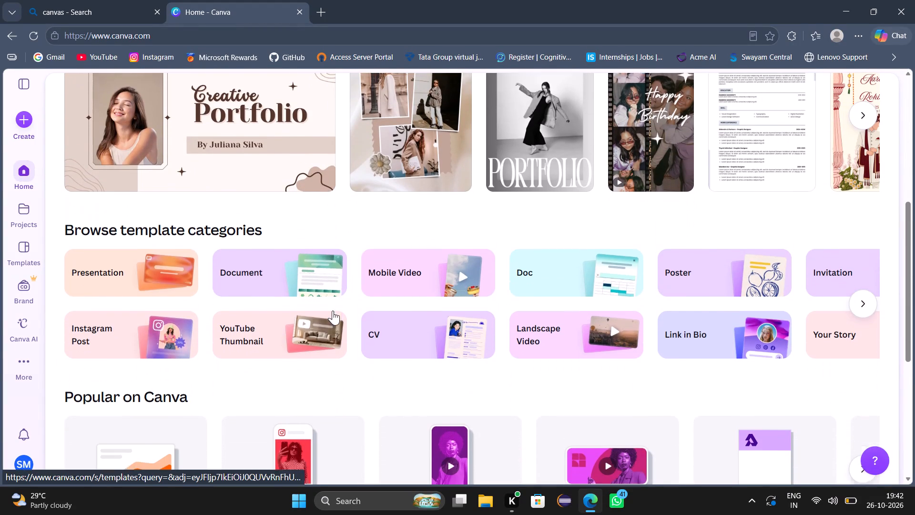
pyautogui.scroll(-2, 333, 310)
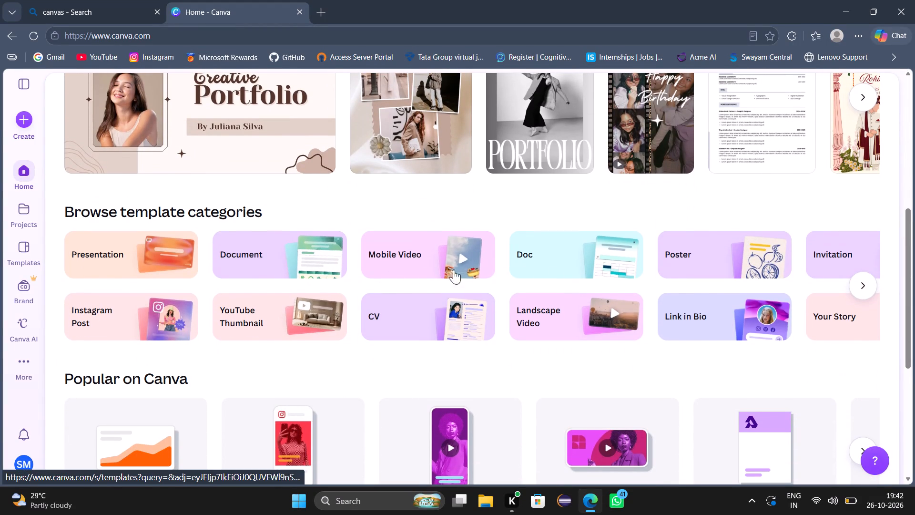
pyautogui.click(684, 254)
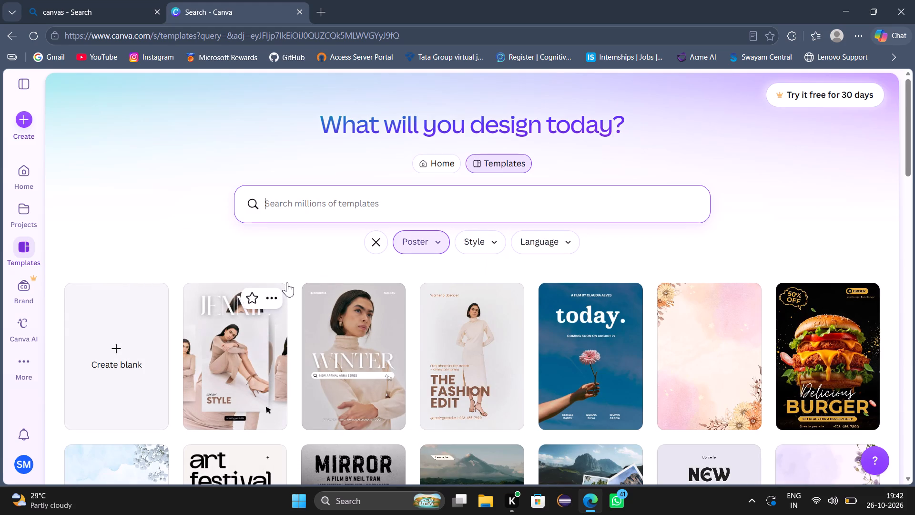
pyautogui.click(121, 342)
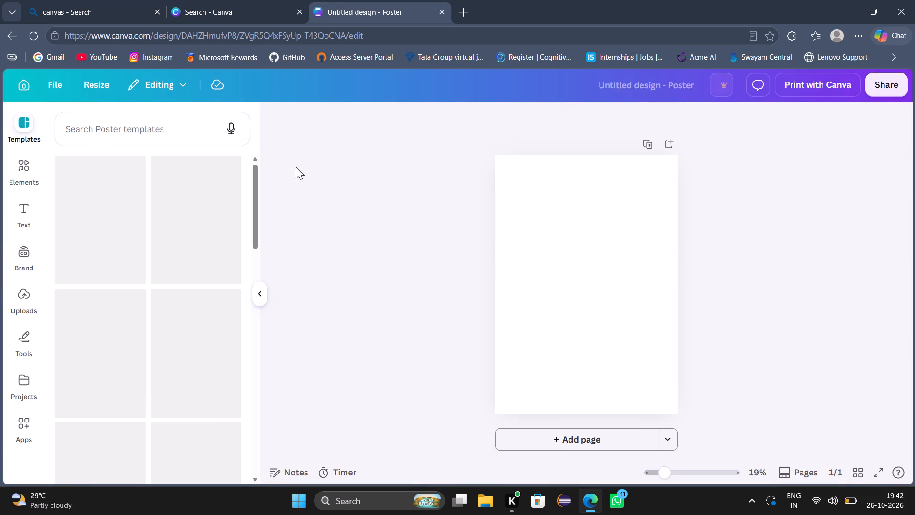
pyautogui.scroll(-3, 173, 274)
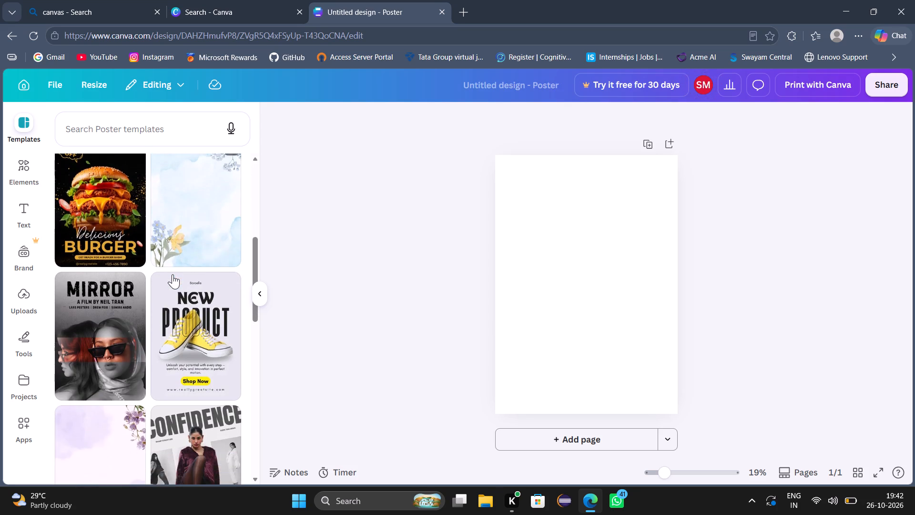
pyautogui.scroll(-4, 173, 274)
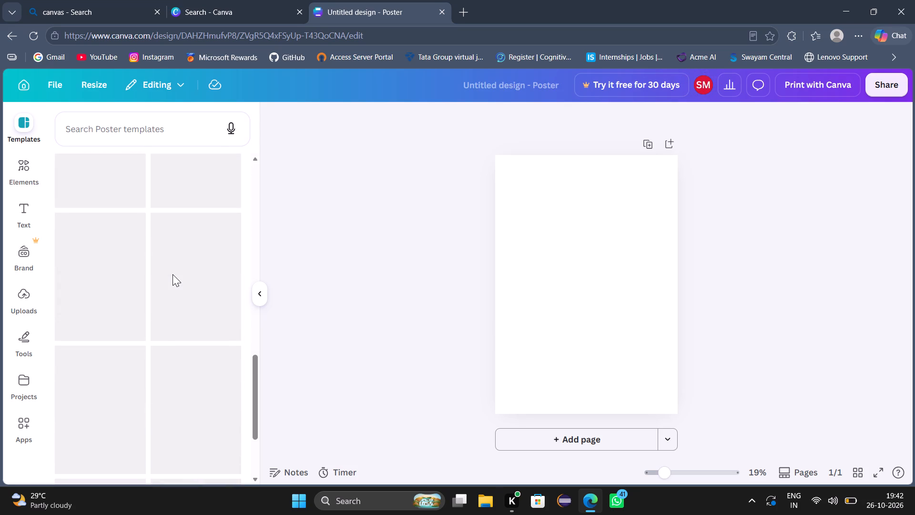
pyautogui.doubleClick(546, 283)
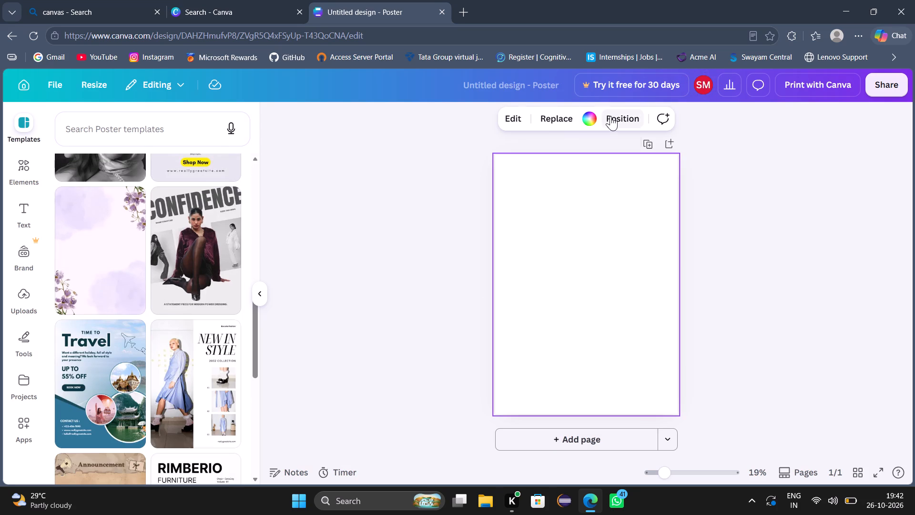
# Look through the default text styles and font combinations available for the poster.
pyautogui.click(17, 216)
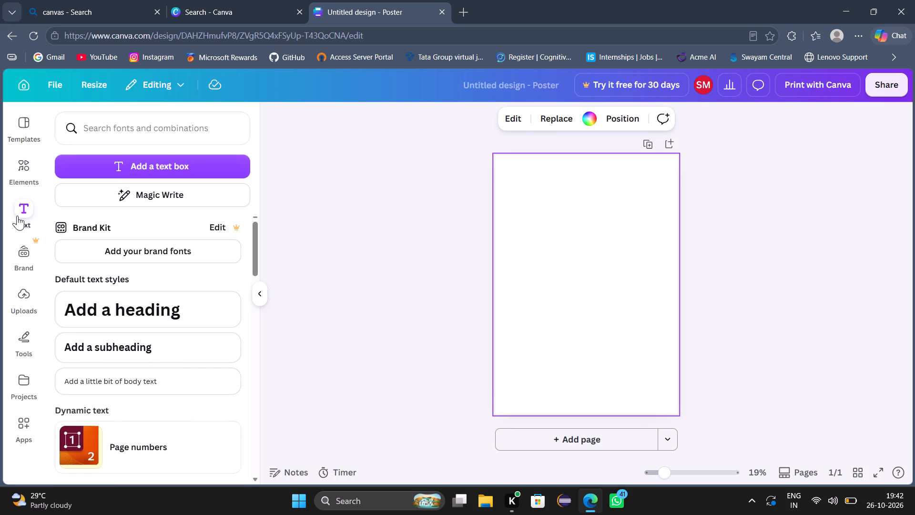
pyautogui.scroll(-5, 112, 288)
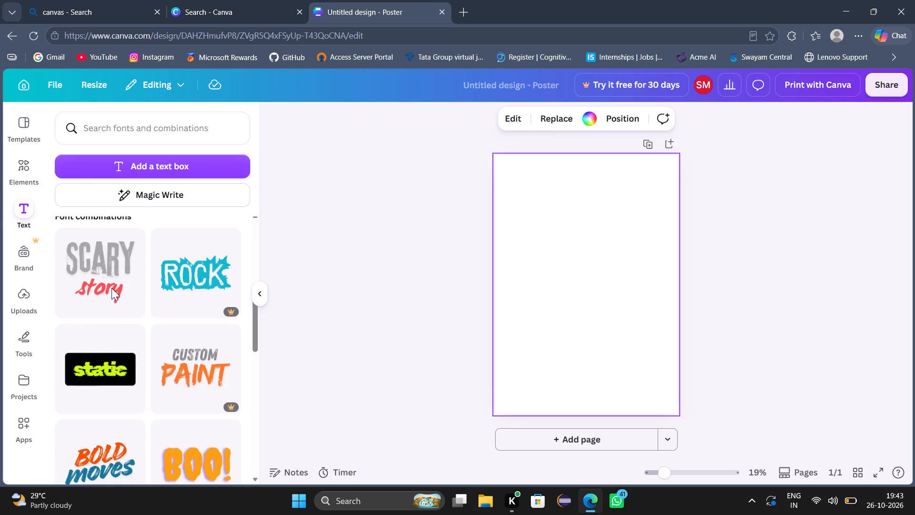
pyautogui.scroll(-5, 112, 288)
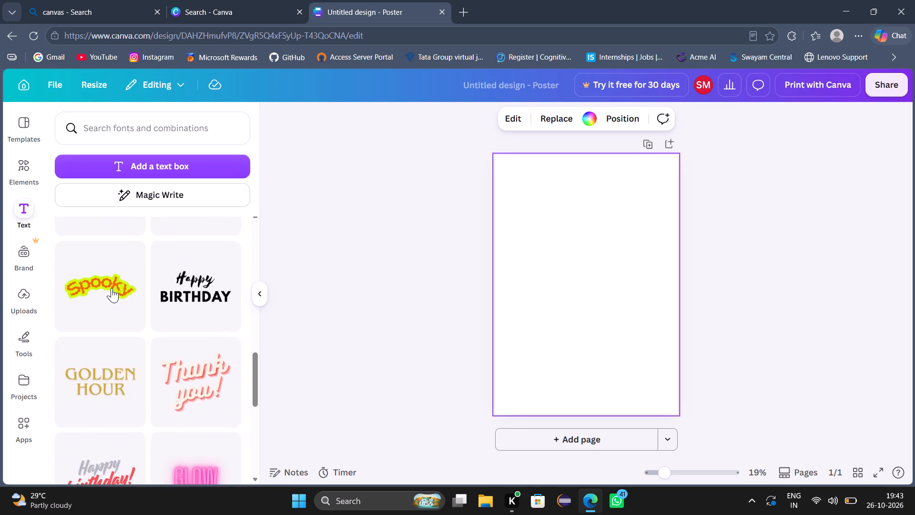
pyautogui.scroll(-5, 112, 288)
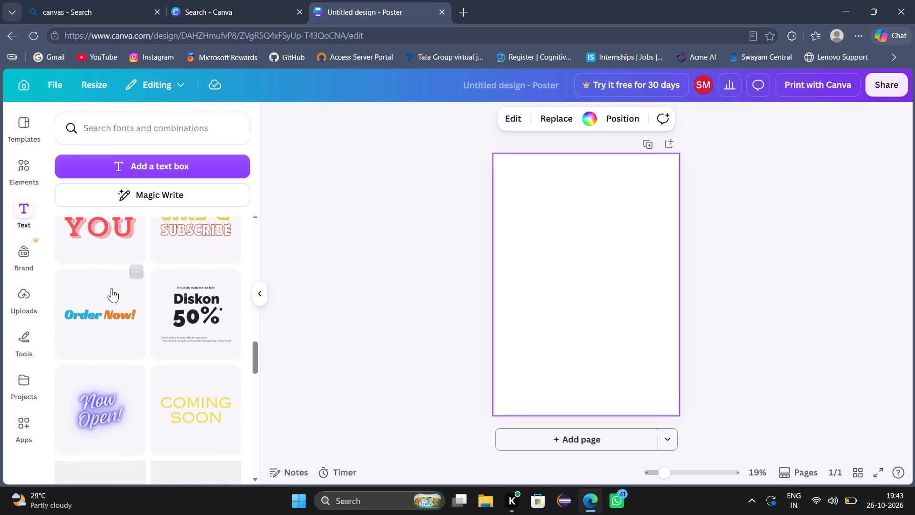
pyautogui.scroll(-4, 112, 288)
pyautogui.scroll(2, 112, 288)
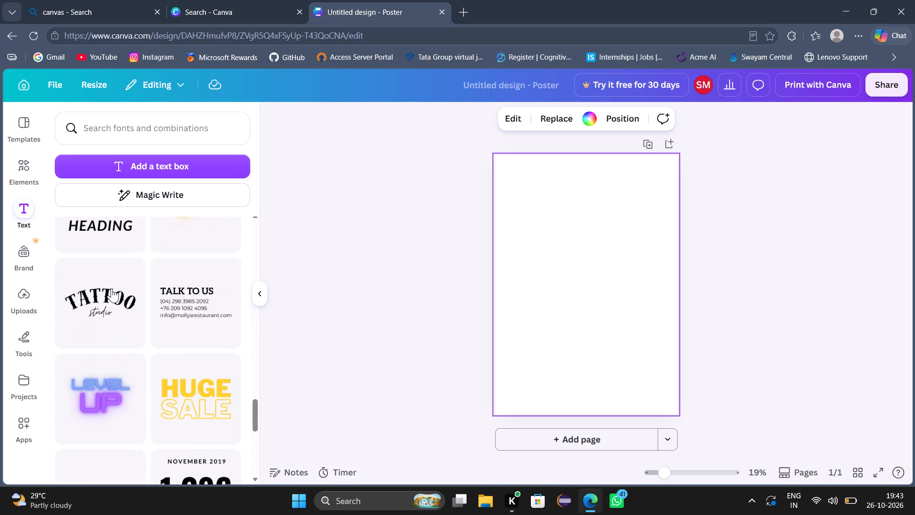
pyautogui.scroll(8, 112, 288)
pyautogui.scroll(-1, 112, 288)
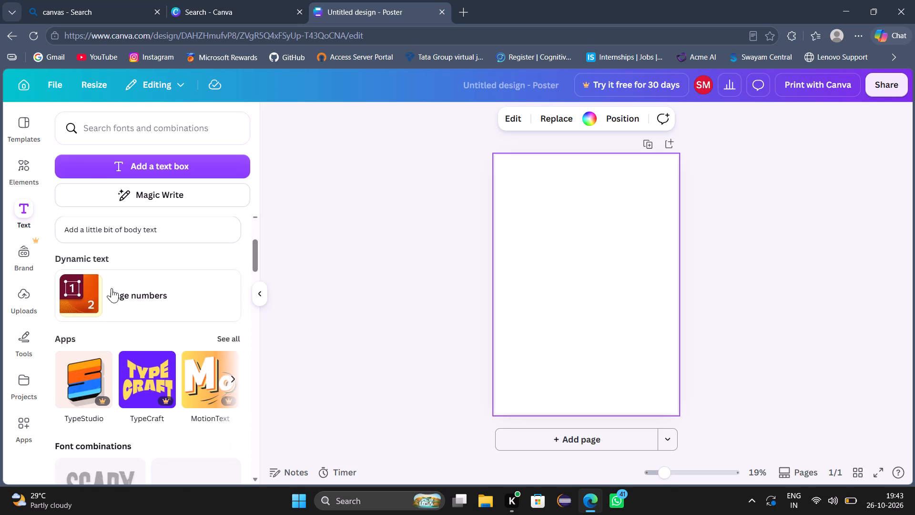
pyautogui.hscroll(-1, 112, 288)
pyautogui.scroll(1, 112, 288)
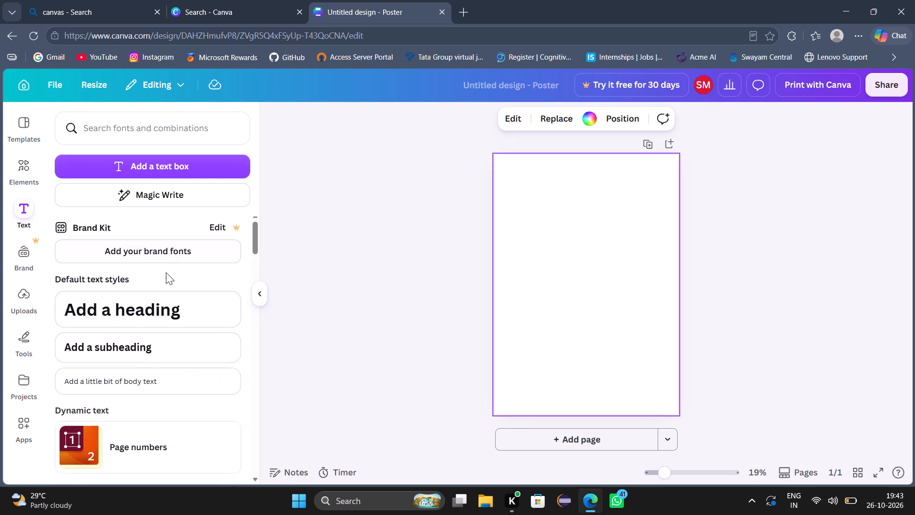
pyautogui.scroll(-1, 166, 272)
pyautogui.scroll(1, 161, 295)
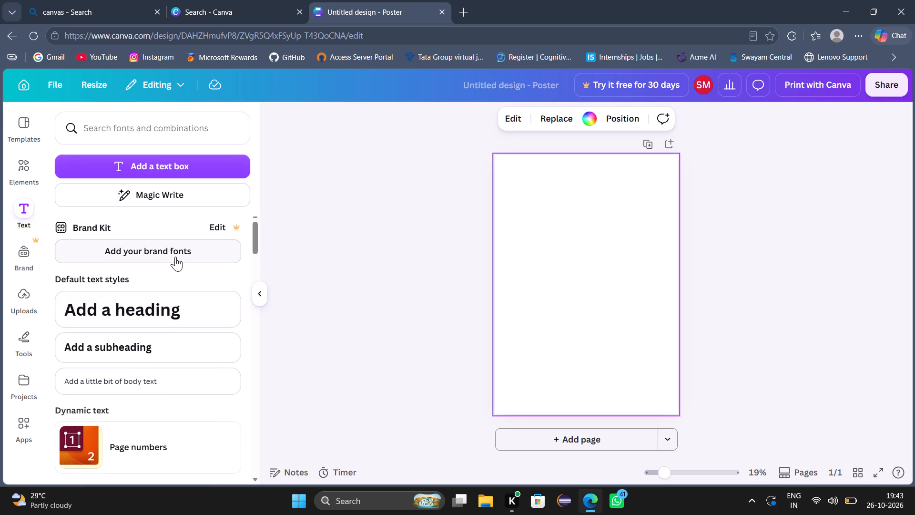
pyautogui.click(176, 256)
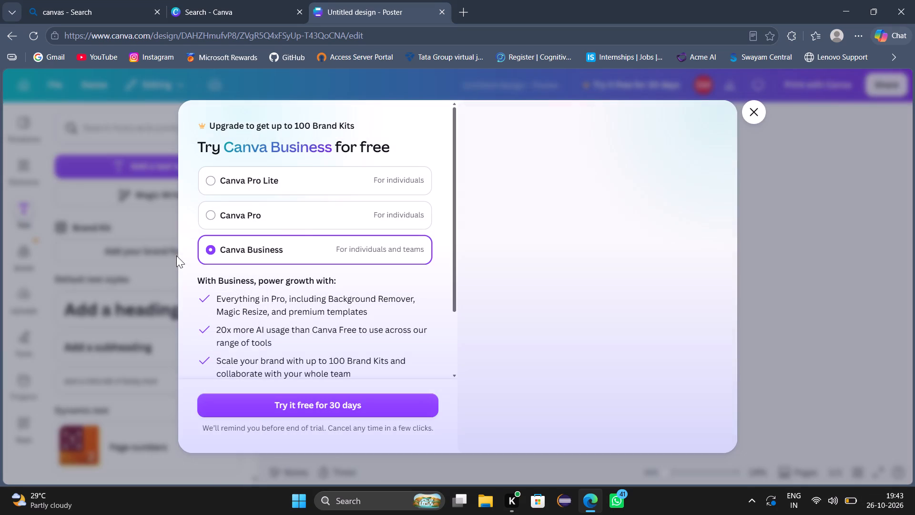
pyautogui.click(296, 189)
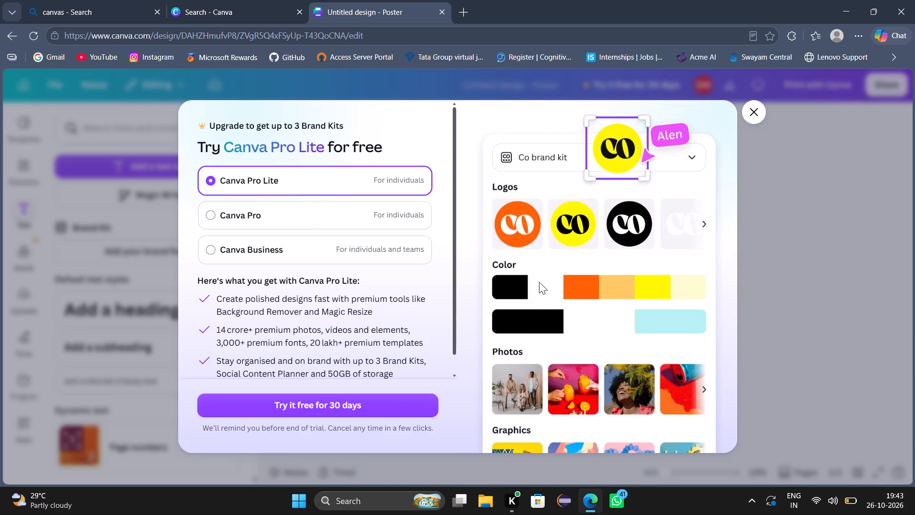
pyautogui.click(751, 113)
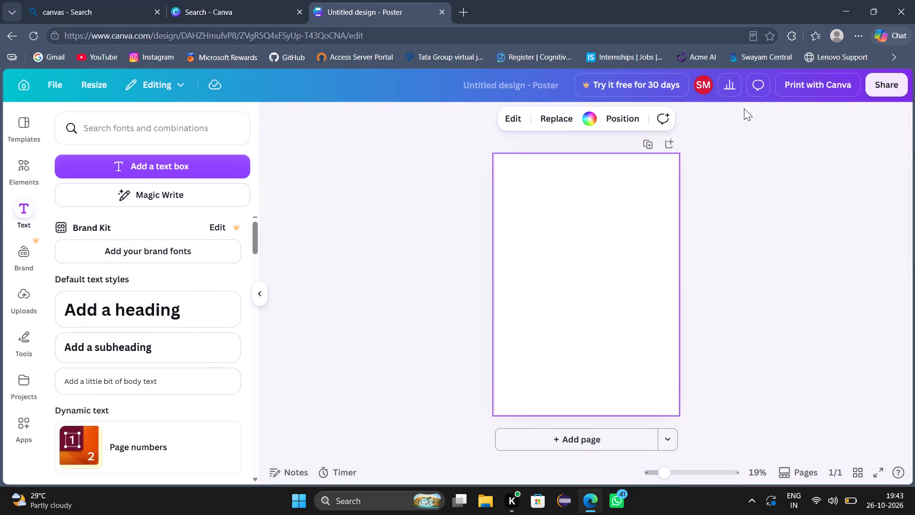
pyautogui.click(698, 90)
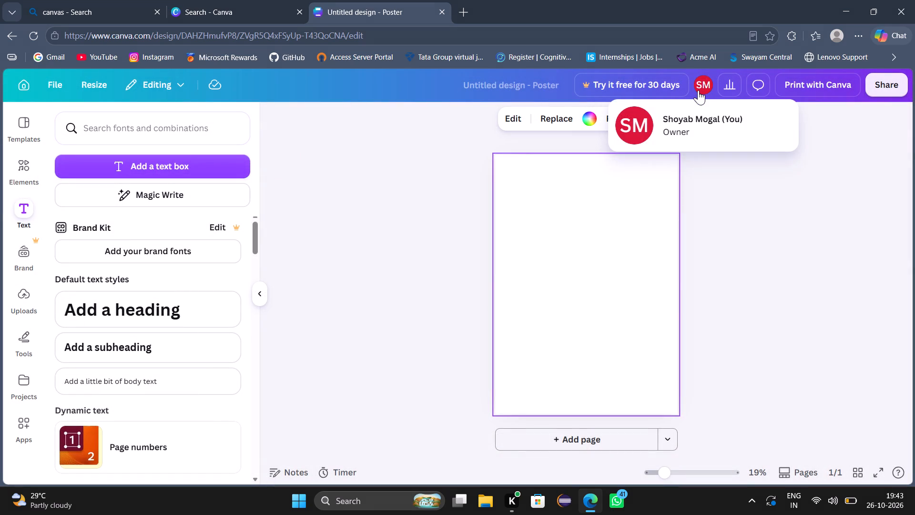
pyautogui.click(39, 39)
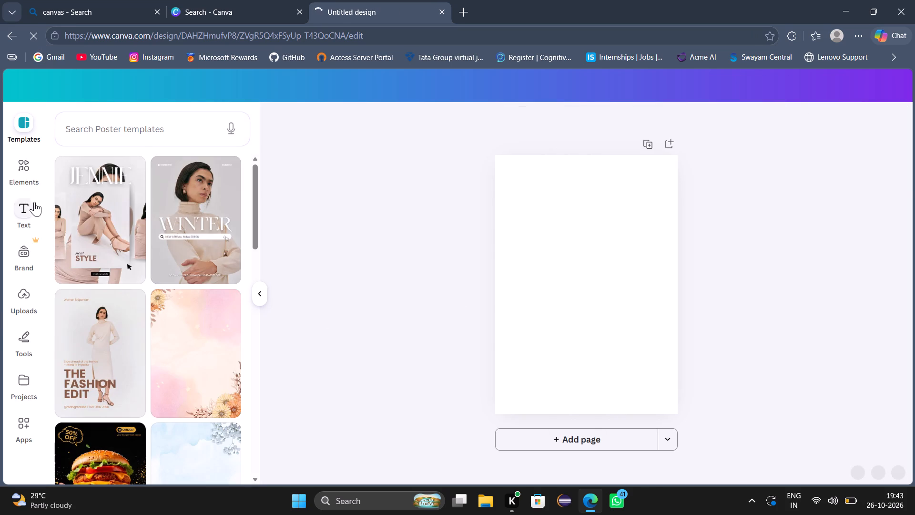
# Look through your own apps and the apps offered for discovery in the poster editor.
pyautogui.click(18, 419)
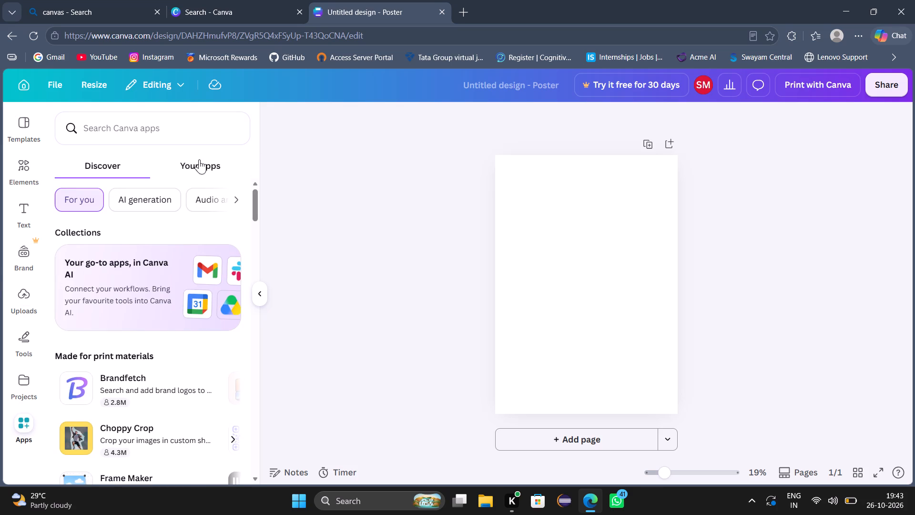
pyautogui.click(199, 159)
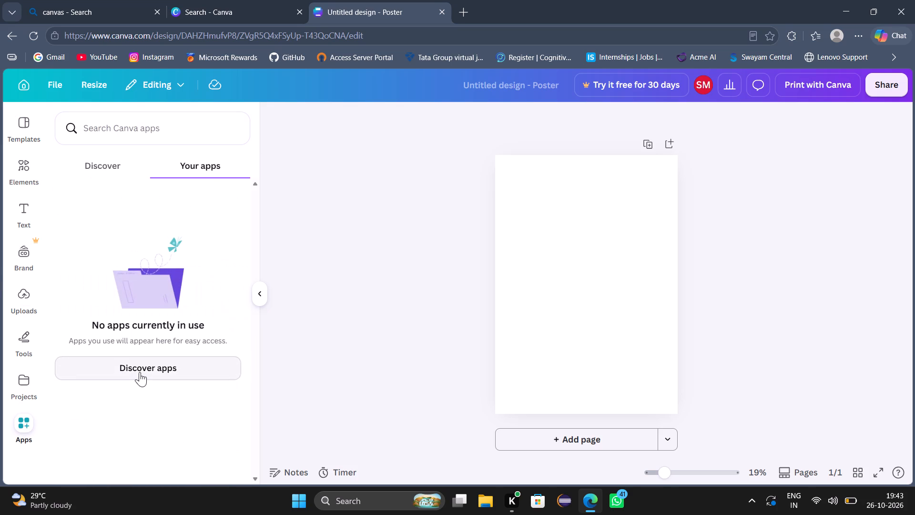
pyautogui.click(140, 371)
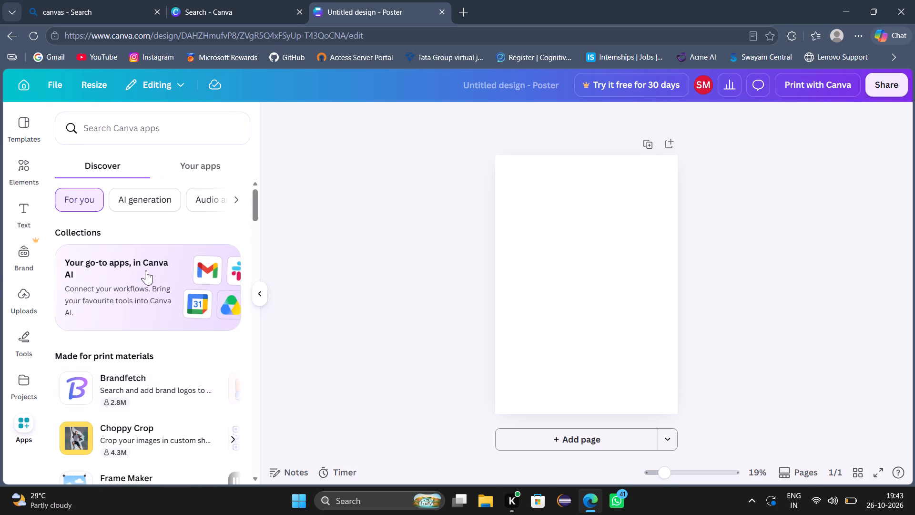
pyautogui.scroll(-5, 144, 270)
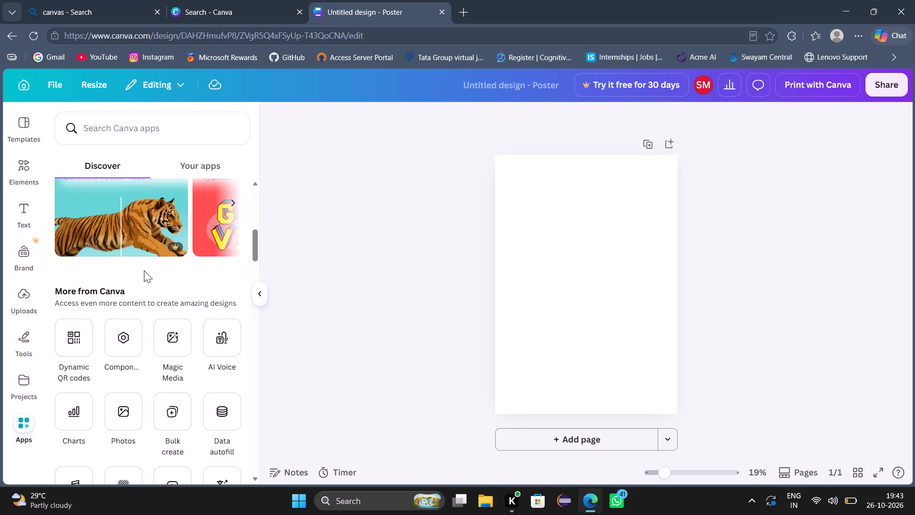
pyautogui.scroll(-1, 144, 270)
pyautogui.scroll(1, 144, 270)
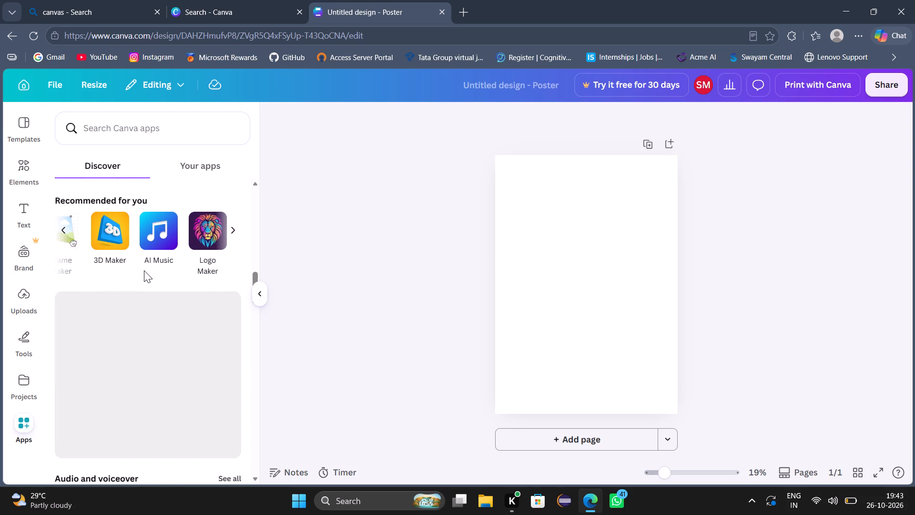
pyautogui.scroll(1, 144, 270)
# Apply the Untitled Design poster from your projects to the blank page.
pyautogui.click(28, 384)
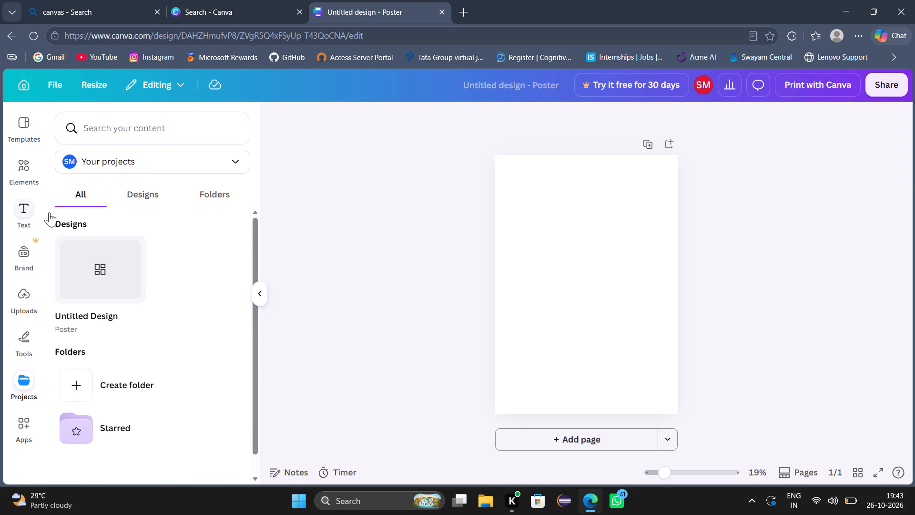
pyautogui.click(83, 256)
pyautogui.click(583, 297)
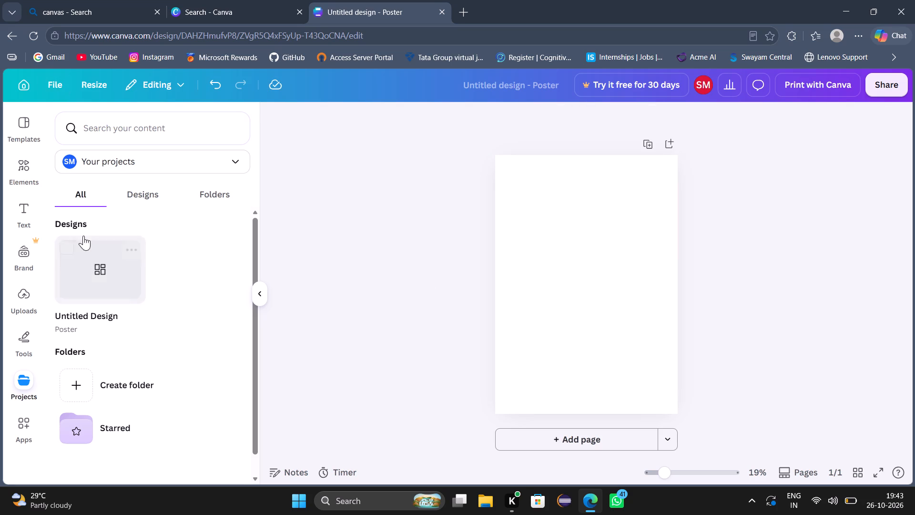
# Find the arched "TATTOO studio" font combination among the text options and add it to the blank poster.
pyautogui.click(18, 204)
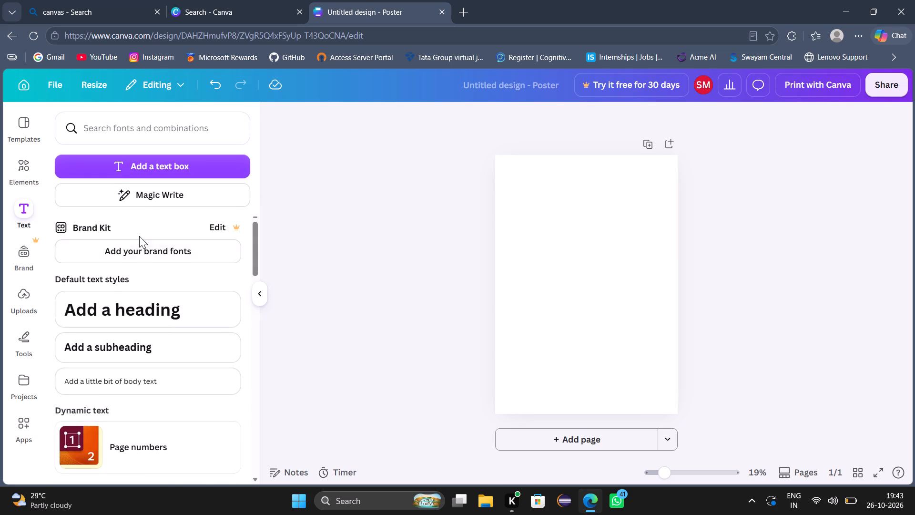
pyautogui.scroll(-3, 139, 236)
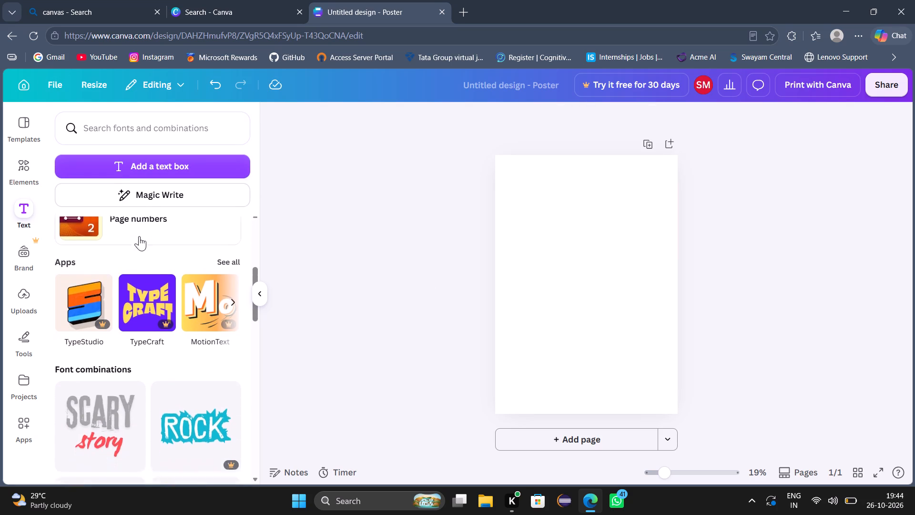
pyautogui.scroll(-3, 139, 236)
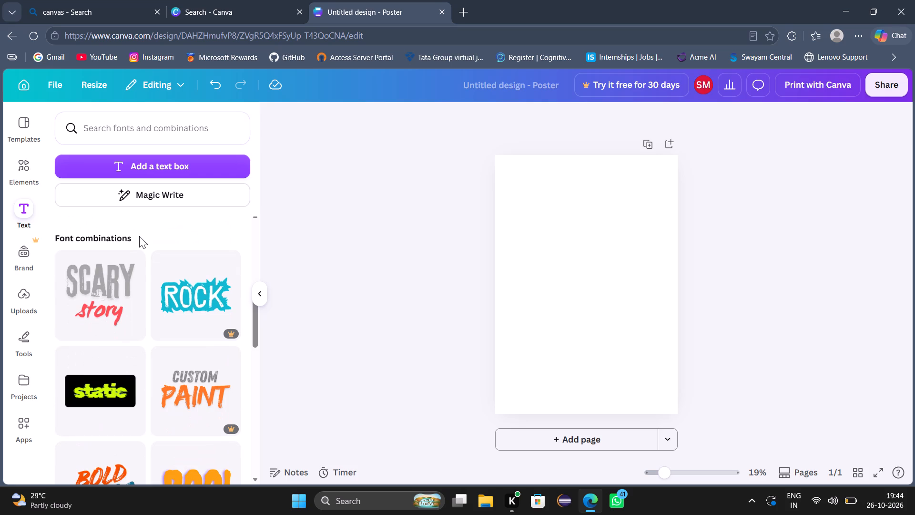
pyautogui.scroll(-2, 139, 236)
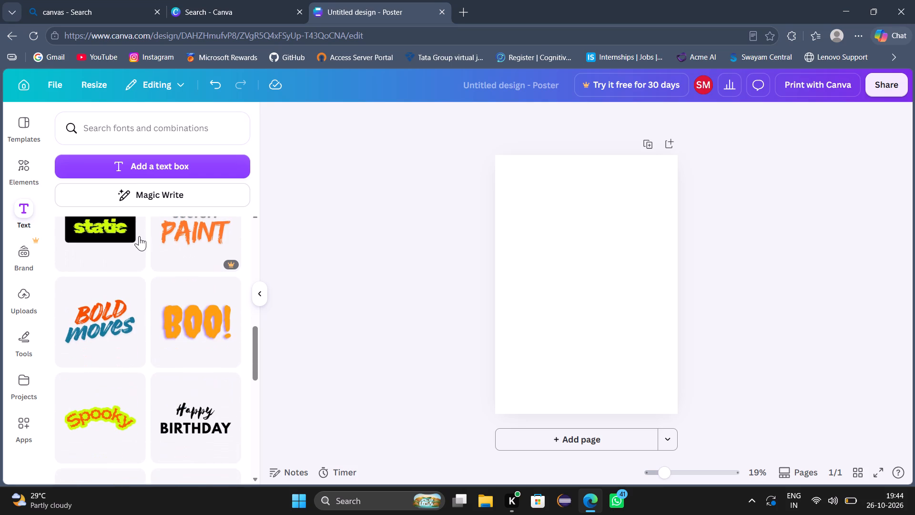
pyautogui.scroll(-2, 139, 236)
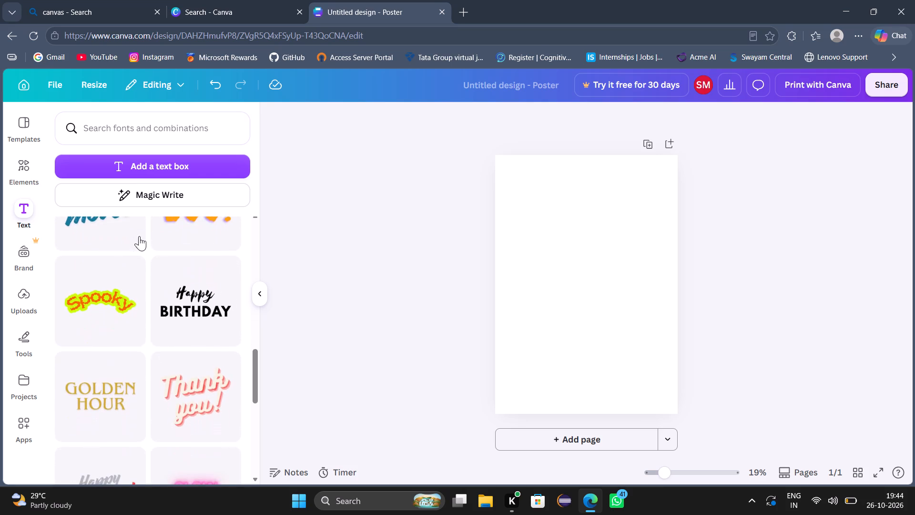
pyautogui.scroll(-3, 139, 236)
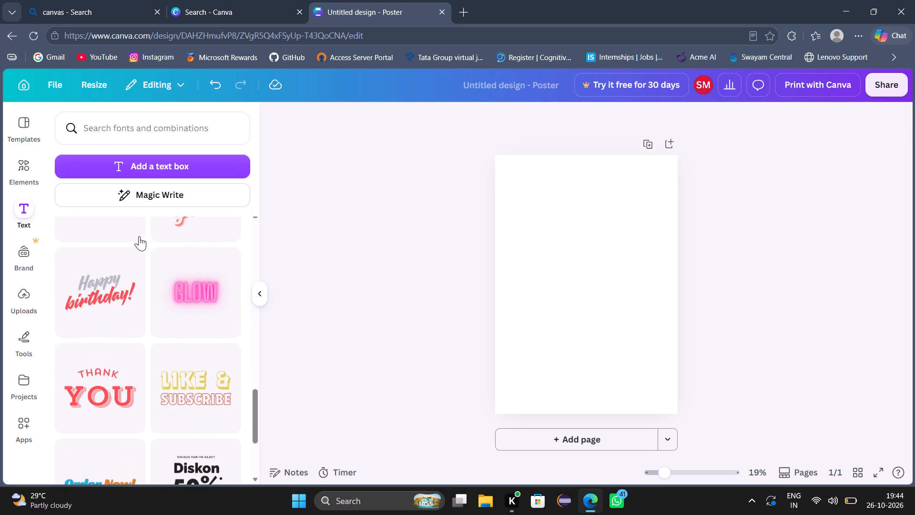
pyautogui.scroll(-4, 139, 236)
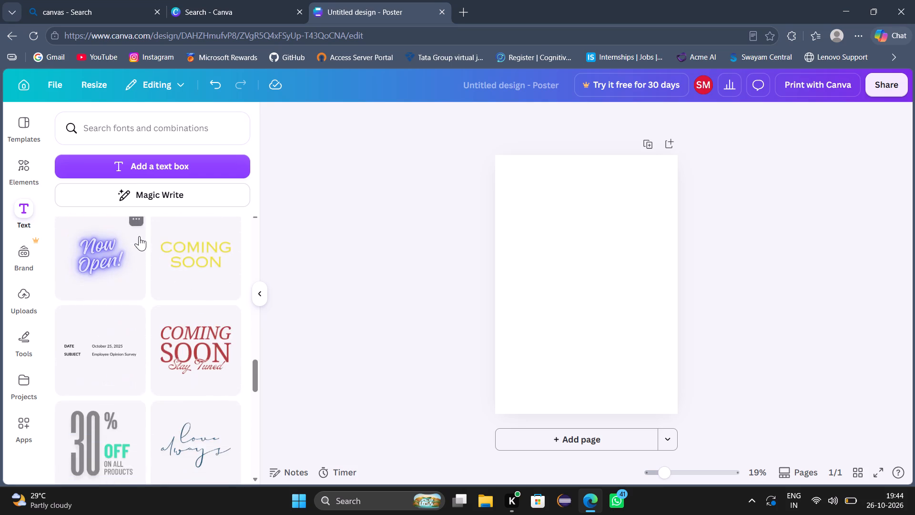
pyautogui.scroll(-3, 139, 236)
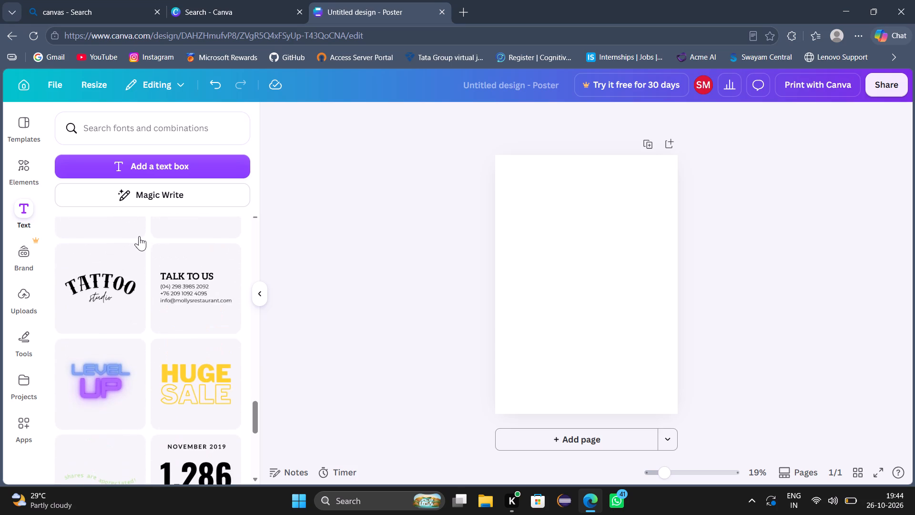
pyautogui.scroll(-2, 139, 236)
pyautogui.scroll(1, 139, 236)
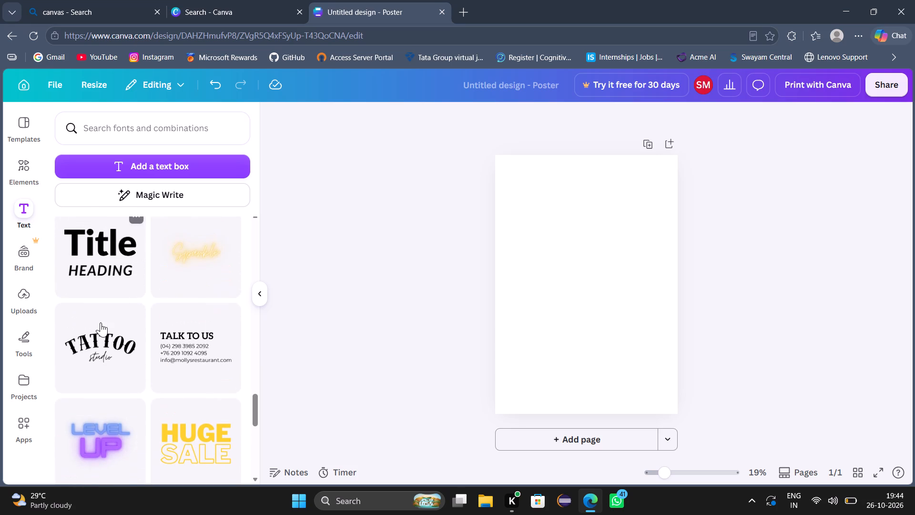
pyautogui.click(88, 350)
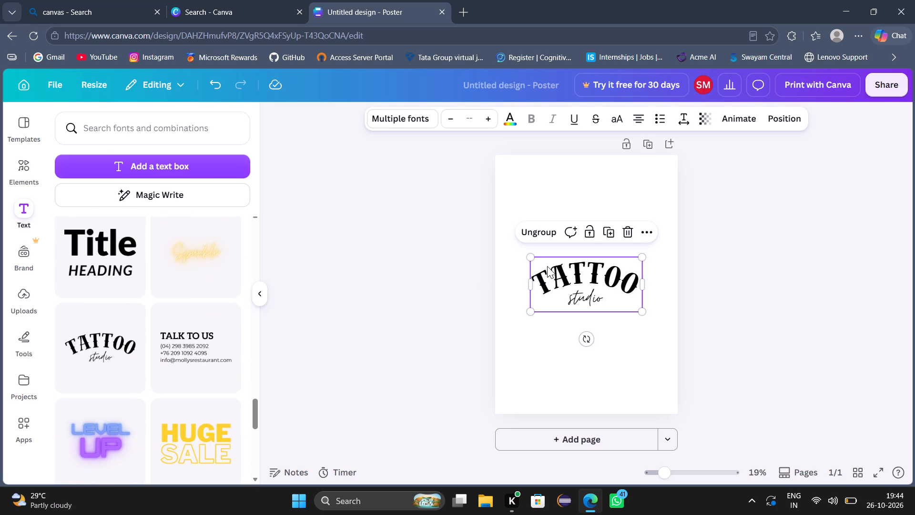
# Replace the arched heading "TATTOO" with "MAMU TEA HAUSE".
pyautogui.click(547, 266)
pyautogui.click(560, 276)
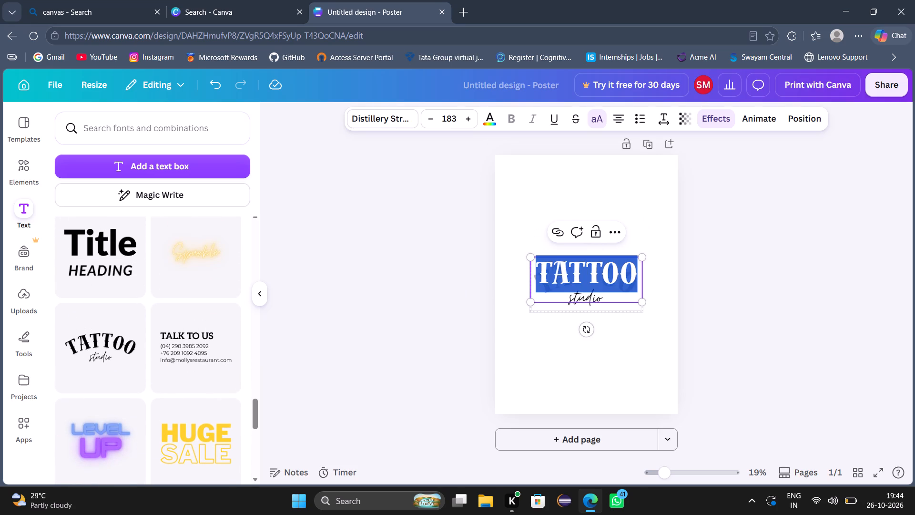
pyautogui.click(560, 276)
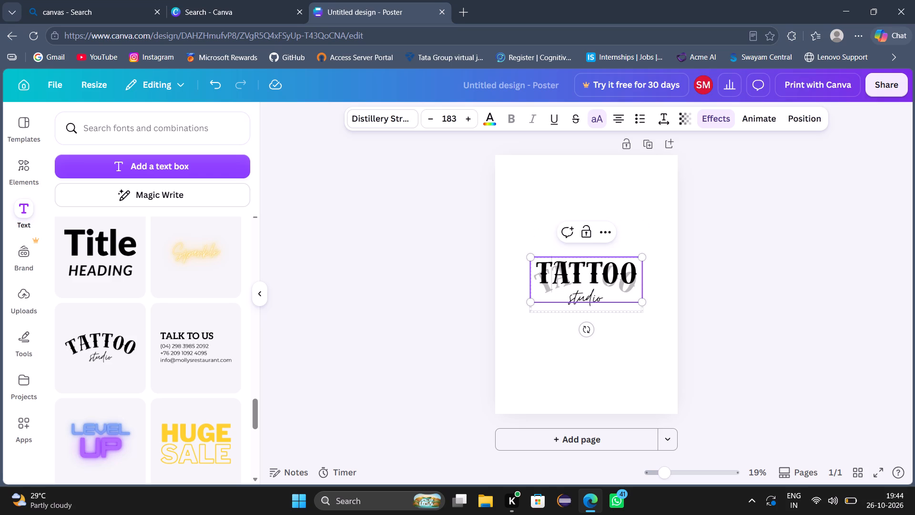
pyautogui.press('Right')
pyautogui.press('Right')
pyautogui.press('Right')
pyautogui.press('Right')
pyautogui.press('Right')
pyautogui.press('Right')
pyautogui.press('BackSpace')
pyautogui.press('BackSpace')
pyautogui.press('BackSpace')
pyautogui.press('BackSpace')
pyautogui.press('BackSpace')
pyautogui.press('BackSpace')
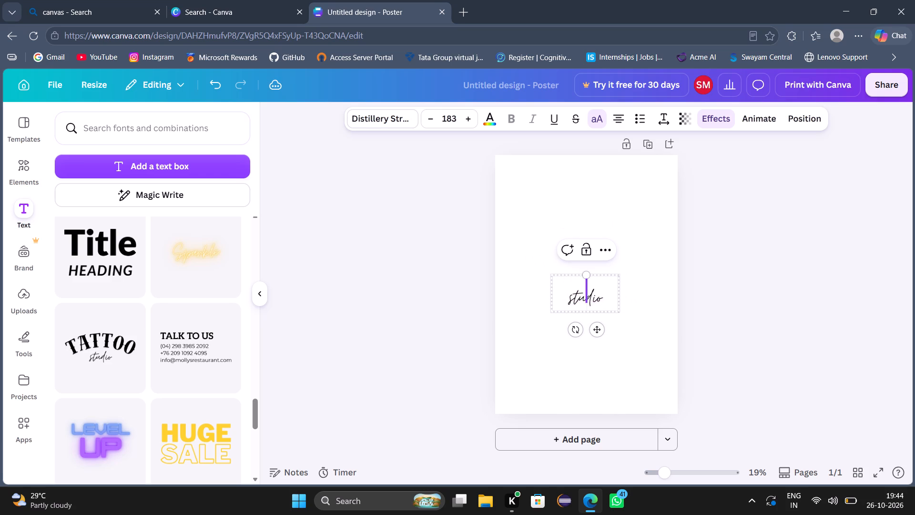
pyautogui.write('MAMU')
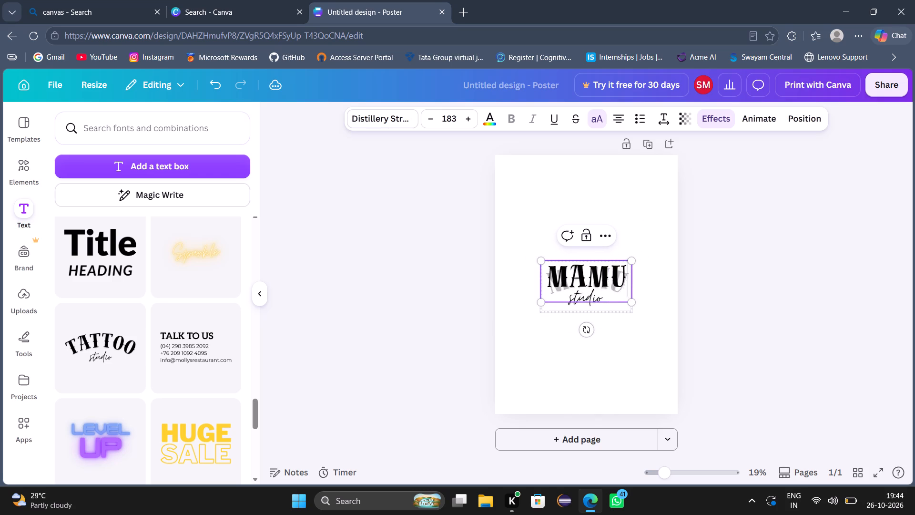
pyautogui.press('space')
pyautogui.write('TEA')
pyautogui.press('space')
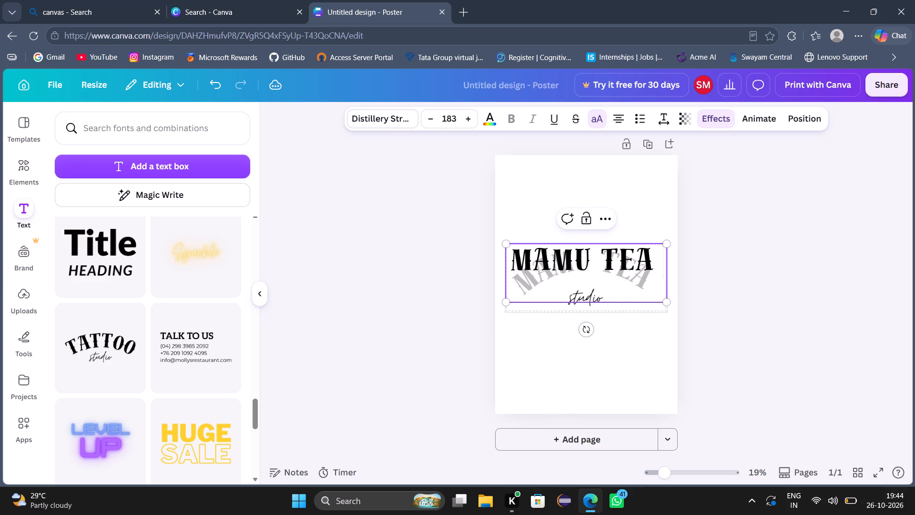
pyautogui.write('HA')
pyautogui.write('USE')
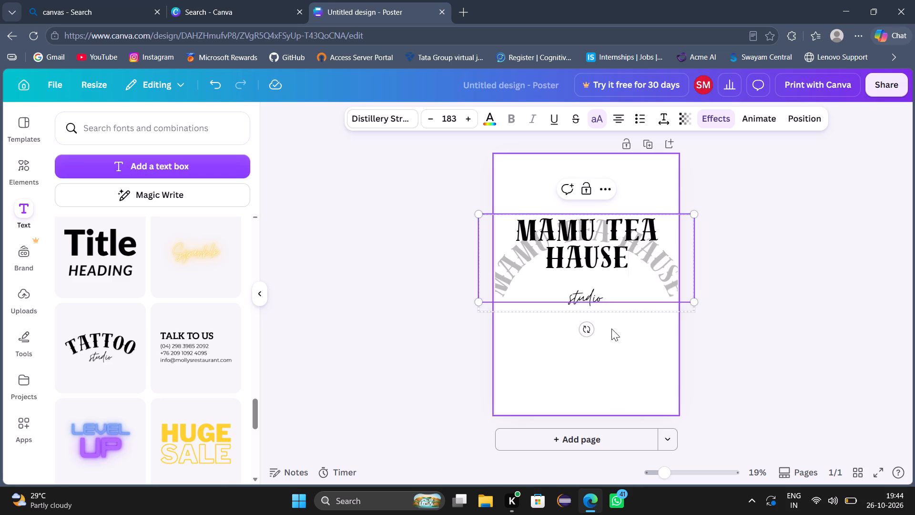
pyautogui.click(618, 310)
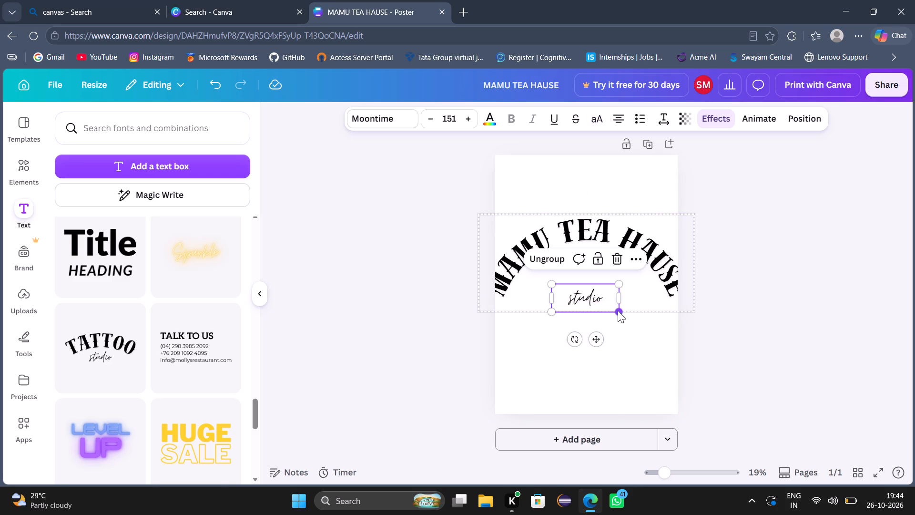
# Shrink the arched MAMU TEA HAUSE heading to about 38.8 wide by 15.9 high so it fits within the page width.
pyautogui.click(648, 247)
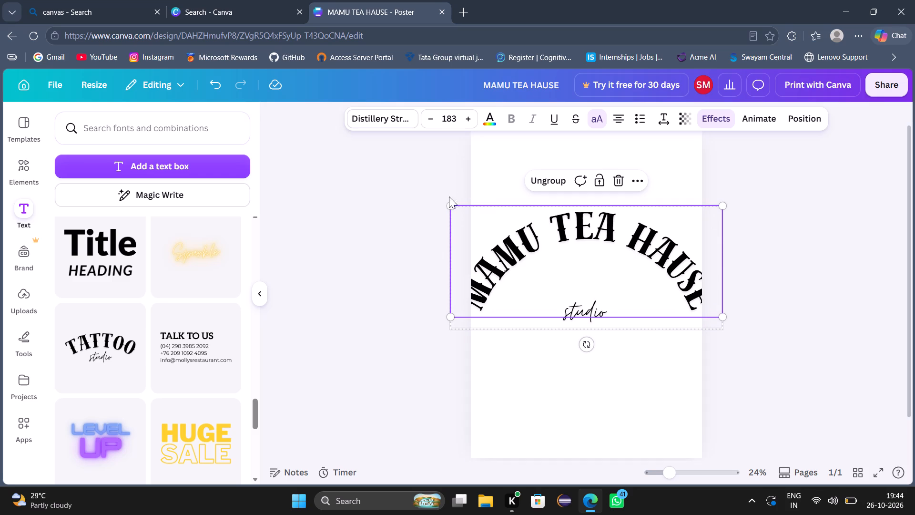
pyautogui.moveTo(450, 206); pyautogui.dragTo(482, 224)
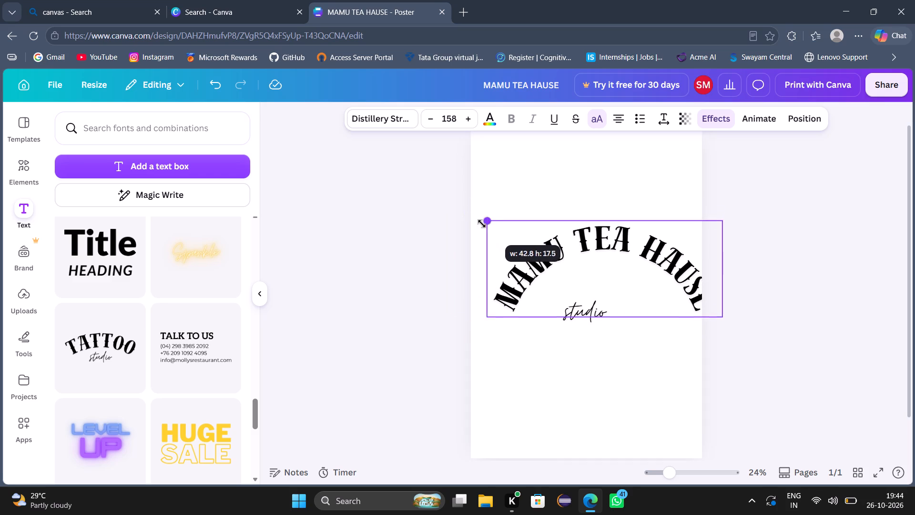
pyautogui.moveTo(482, 224); pyautogui.dragTo(474, 224)
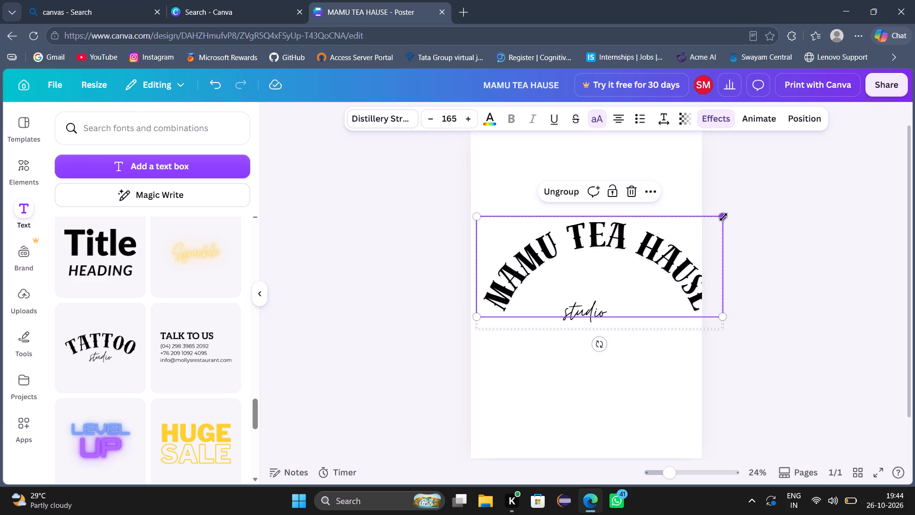
pyautogui.moveTo(723, 217); pyautogui.dragTo(693, 234)
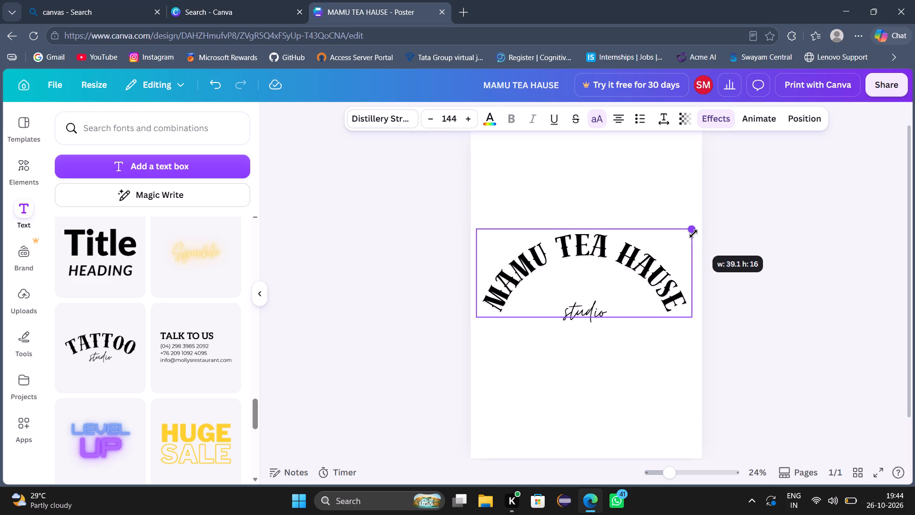
pyautogui.moveTo(693, 234); pyautogui.dragTo(692, 236)
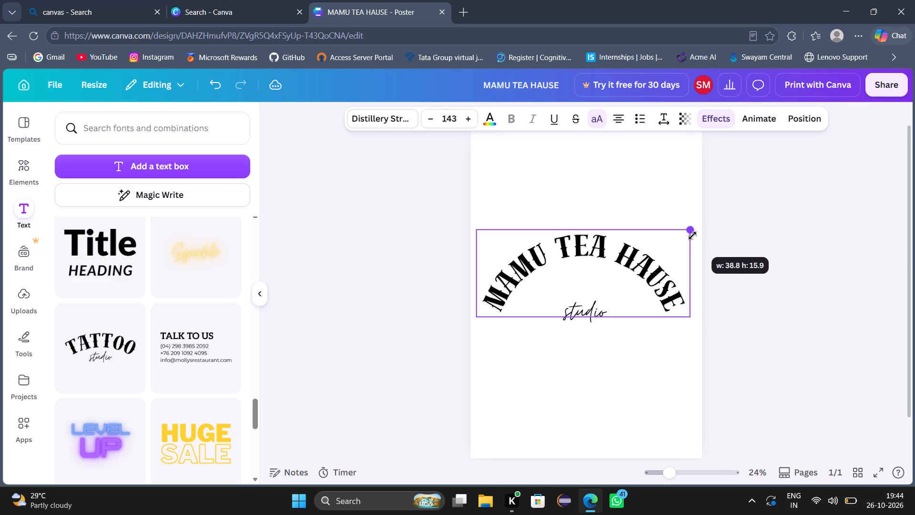
pyautogui.moveTo(692, 236); pyautogui.dragTo(692, 237)
# Replace the script word "studio" beneath the arched heading with "BARSHI".
pyautogui.click(604, 306)
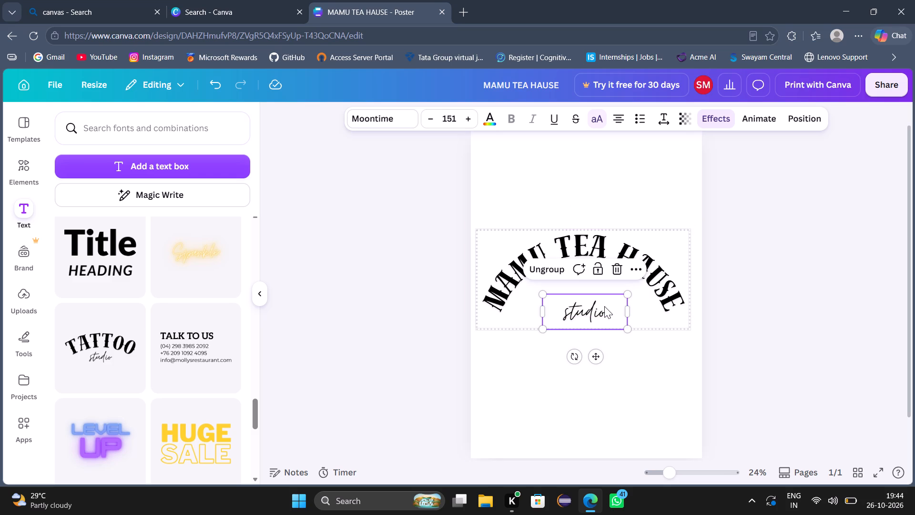
pyautogui.click(604, 306)
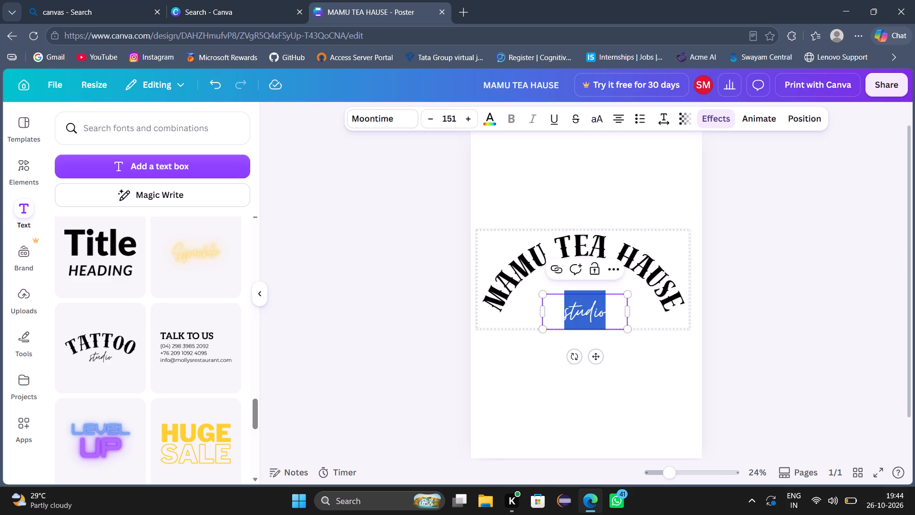
pyautogui.press('BackSpace')
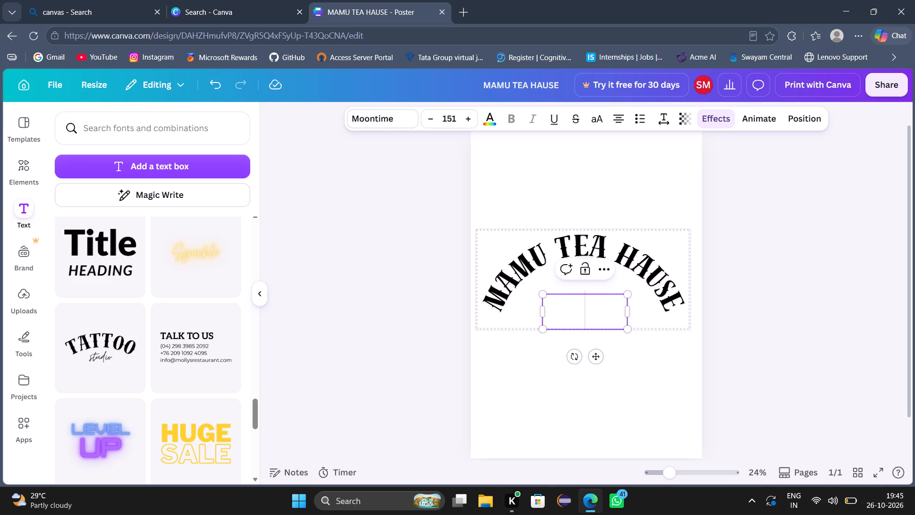
pyautogui.write('BARSHI')
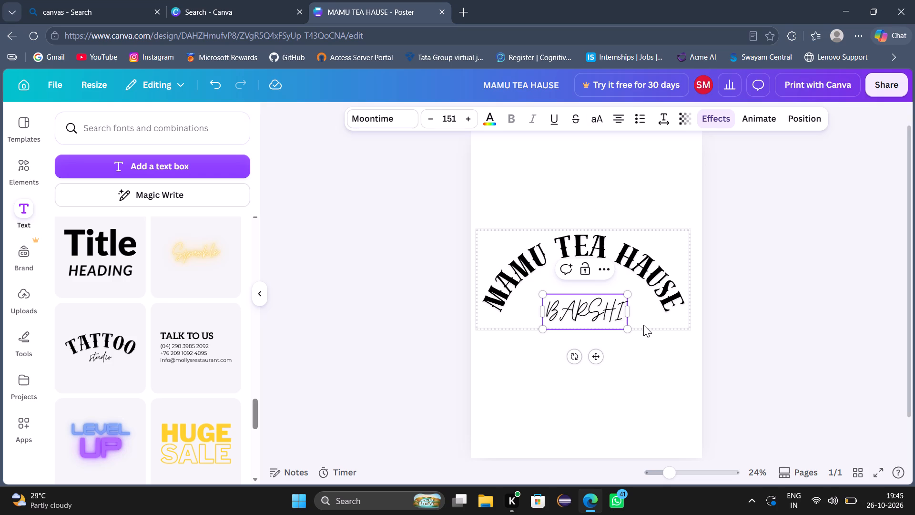
pyautogui.click(643, 325)
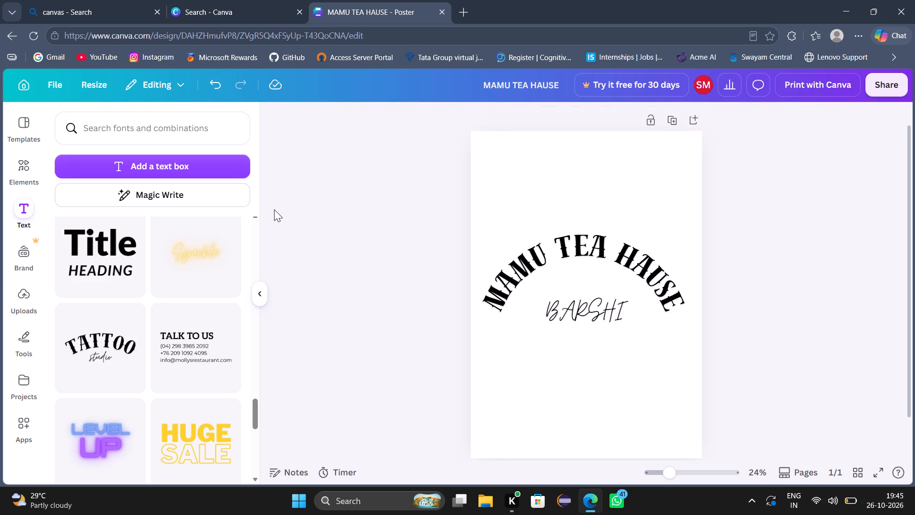
# Search the fonts and font combinations for "tea", and clear the search.
pyautogui.click(139, 134)
pyautogui.write('tea')
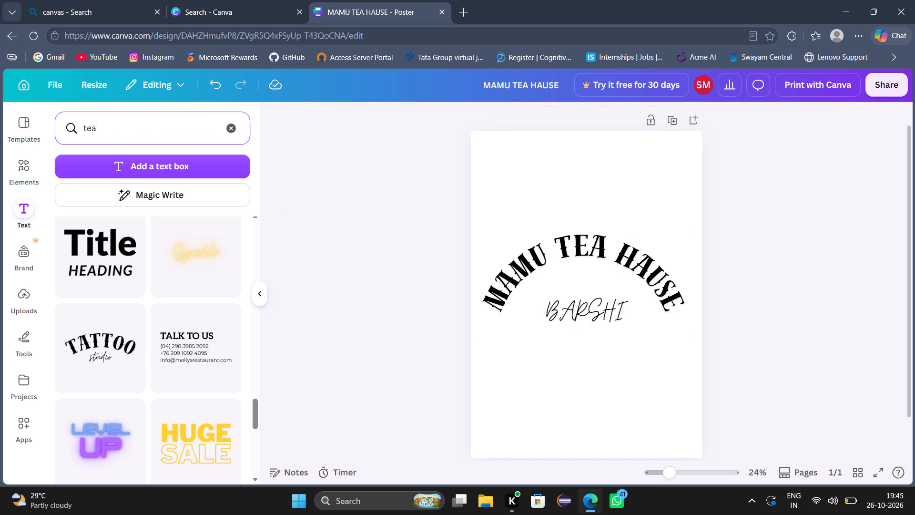
pyautogui.press('Return')
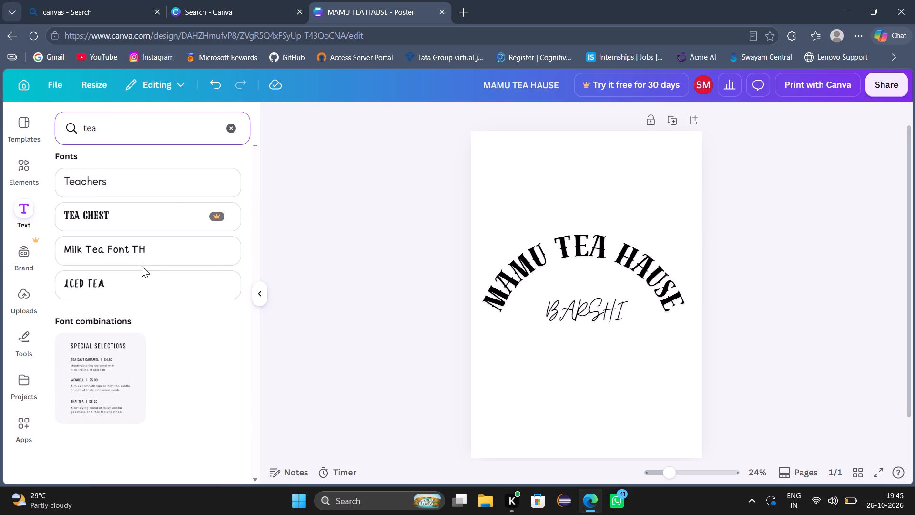
pyautogui.click(147, 127)
pyautogui.press('BackSpace')
pyautogui.press('BackSpace')
pyautogui.press('BackSpace')
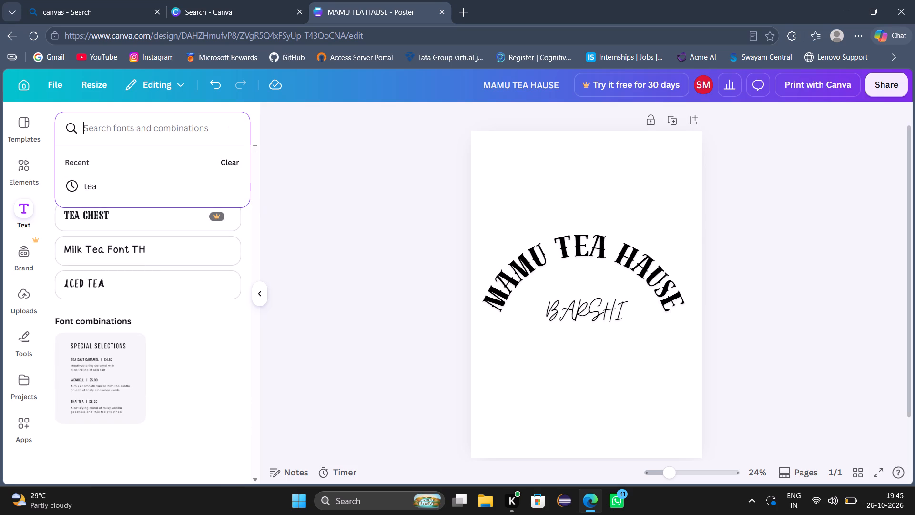
pyautogui.press('BackSpace')
pyautogui.press('BackSpace')
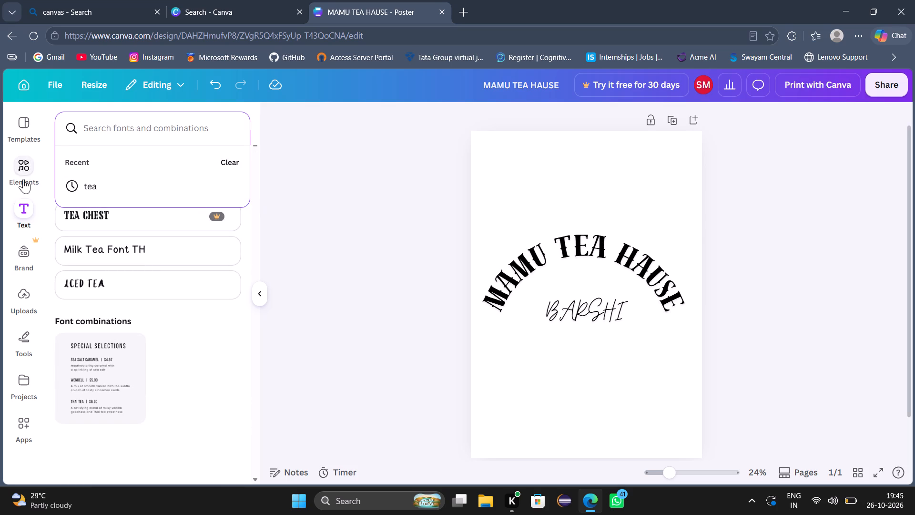
# Search the design elements for "tea".
pyautogui.click(23, 179)
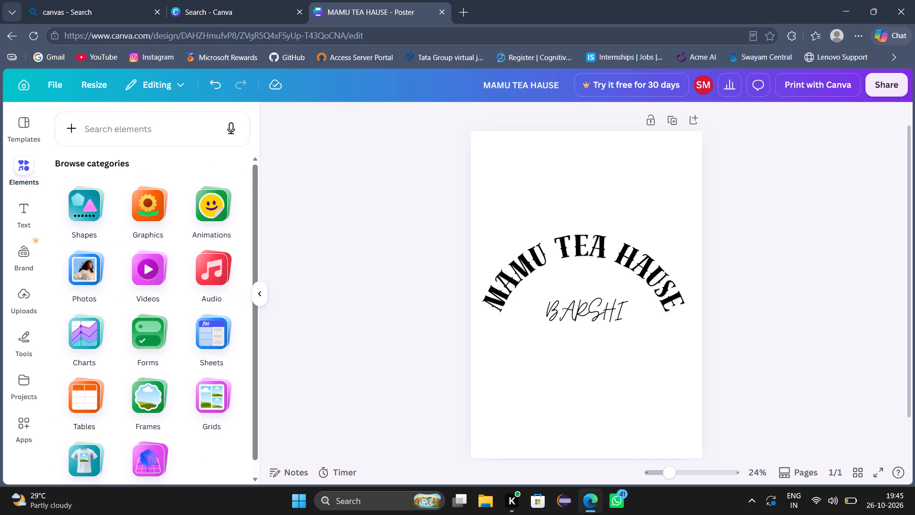
pyautogui.click(122, 133)
pyautogui.write('tea')
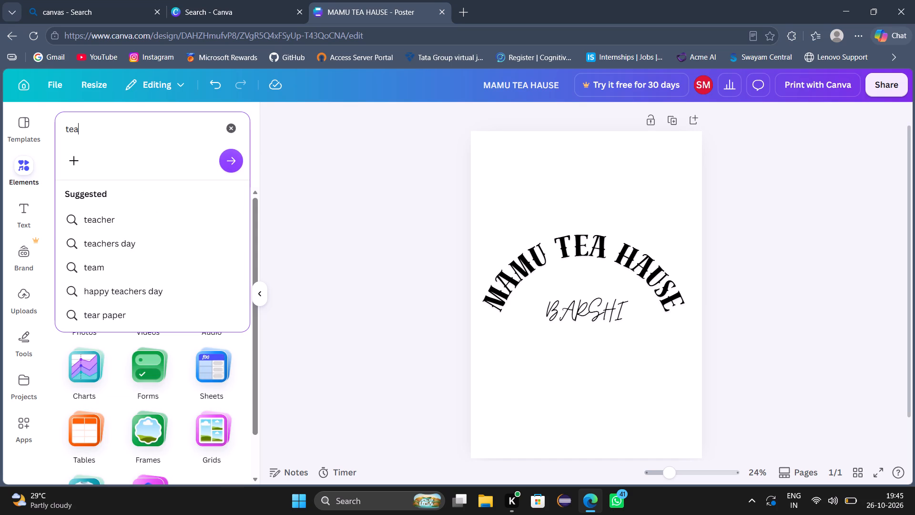
pyautogui.press('Return')
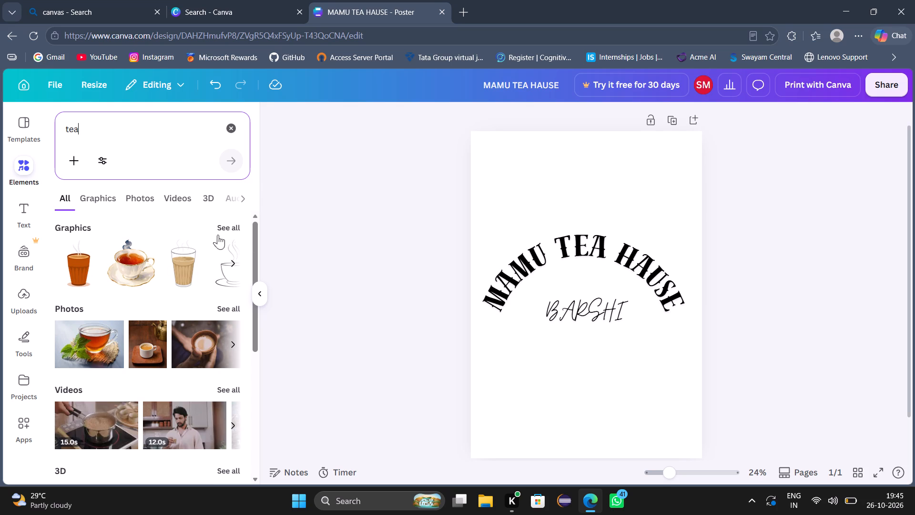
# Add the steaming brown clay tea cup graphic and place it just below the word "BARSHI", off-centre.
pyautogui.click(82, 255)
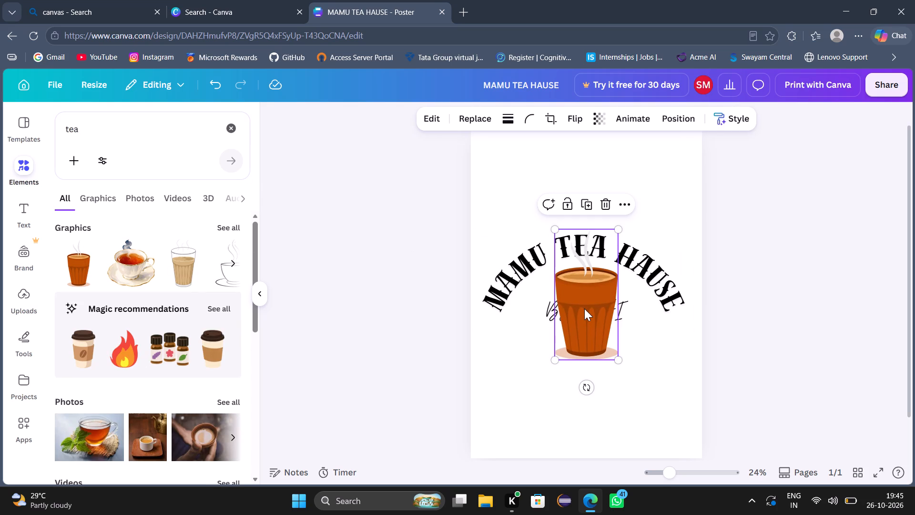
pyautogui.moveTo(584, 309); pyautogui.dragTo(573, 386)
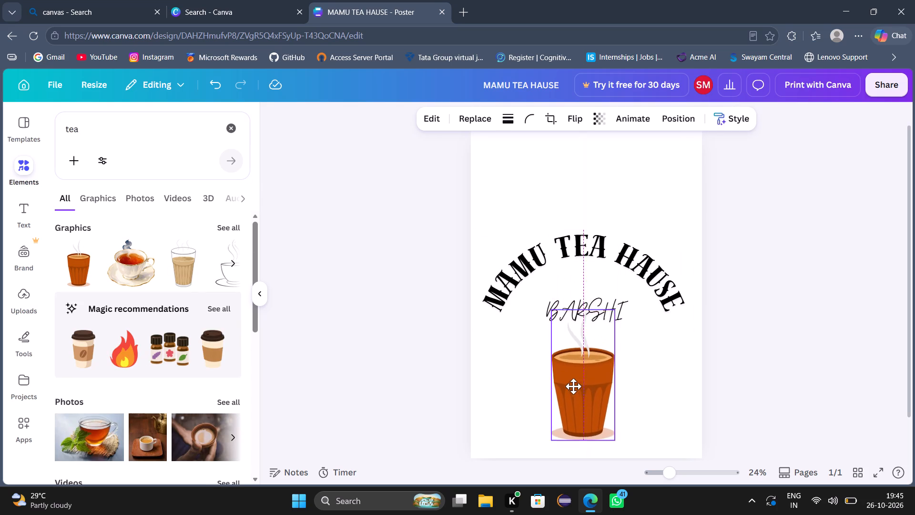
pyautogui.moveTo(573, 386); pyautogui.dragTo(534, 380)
# Clear the script word "BARSHI" from beneath the arched heading.
pyautogui.click(604, 301)
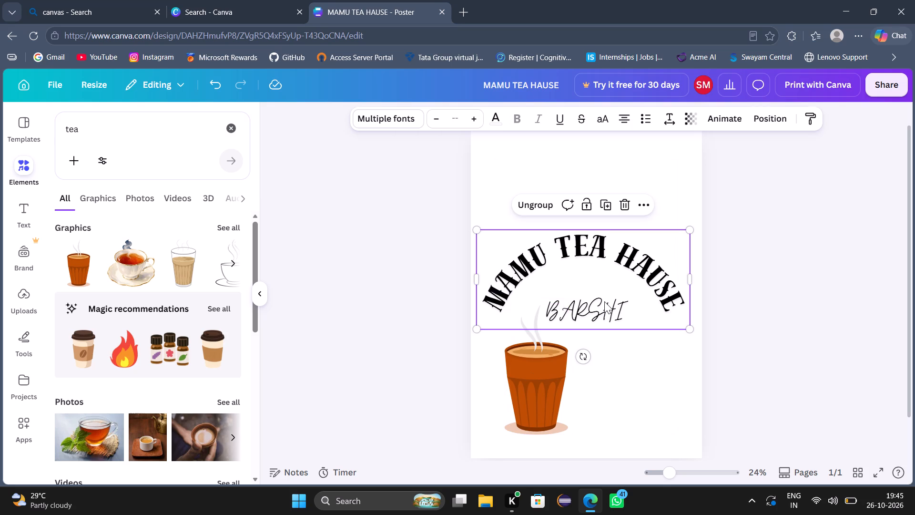
pyautogui.doubleClick(604, 301)
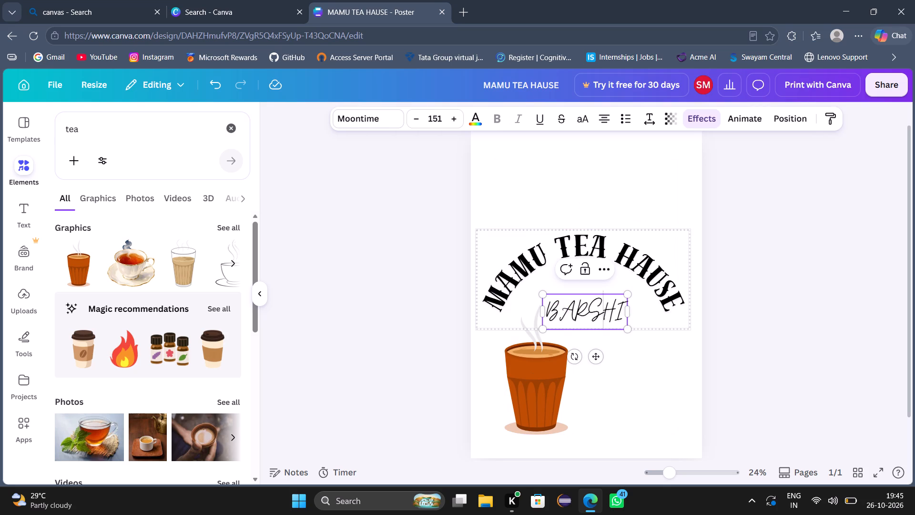
pyautogui.press('Right')
pyautogui.hotkey('ctrl', 'a')
pyautogui.press('BackSpace')
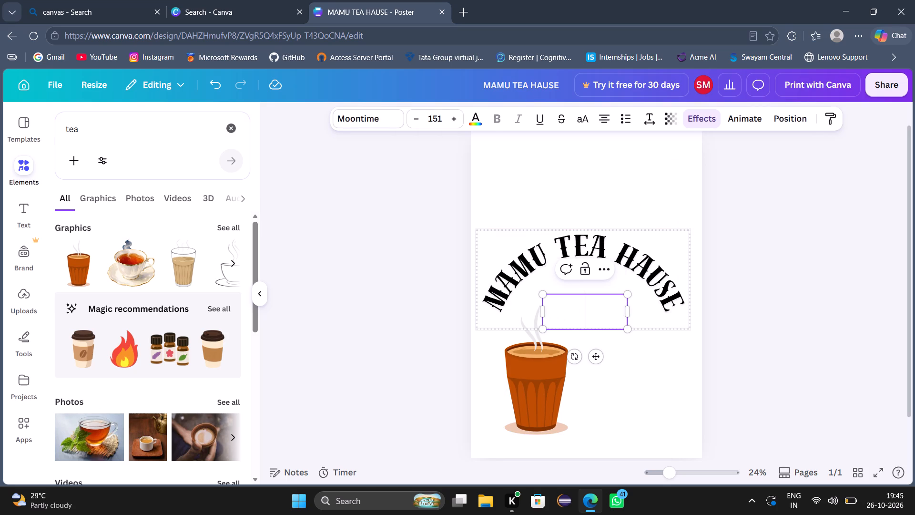
pyautogui.press('Return')
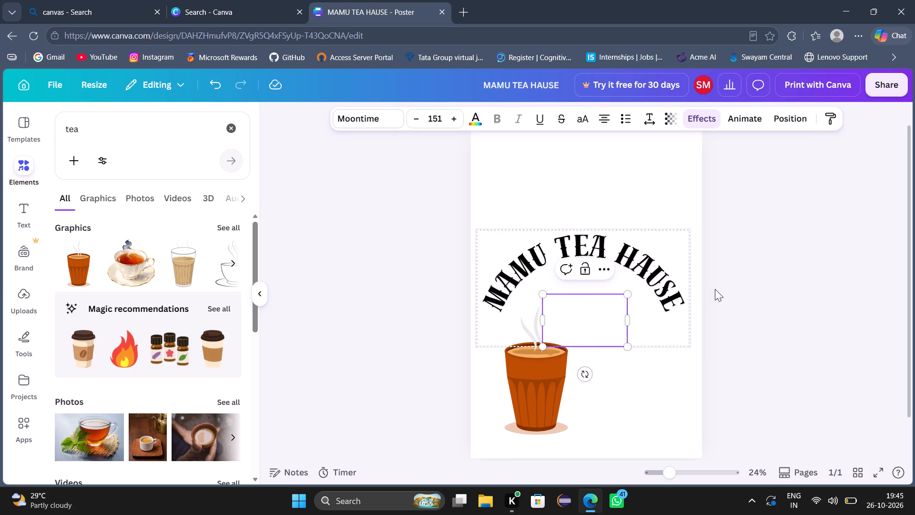
pyautogui.press('BackSpace')
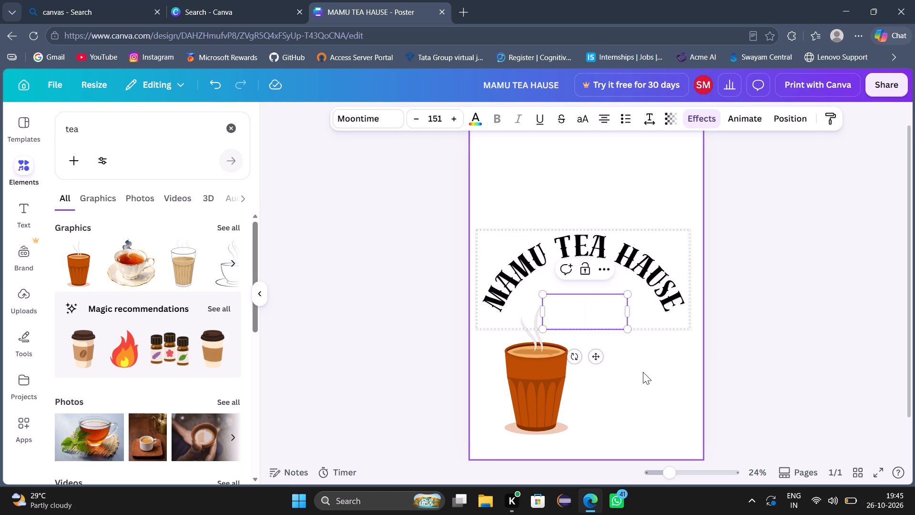
pyautogui.click(643, 372)
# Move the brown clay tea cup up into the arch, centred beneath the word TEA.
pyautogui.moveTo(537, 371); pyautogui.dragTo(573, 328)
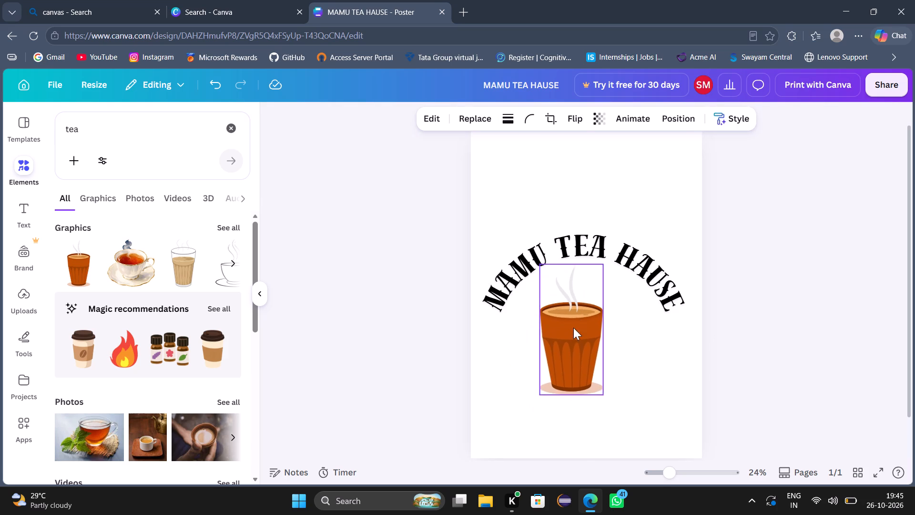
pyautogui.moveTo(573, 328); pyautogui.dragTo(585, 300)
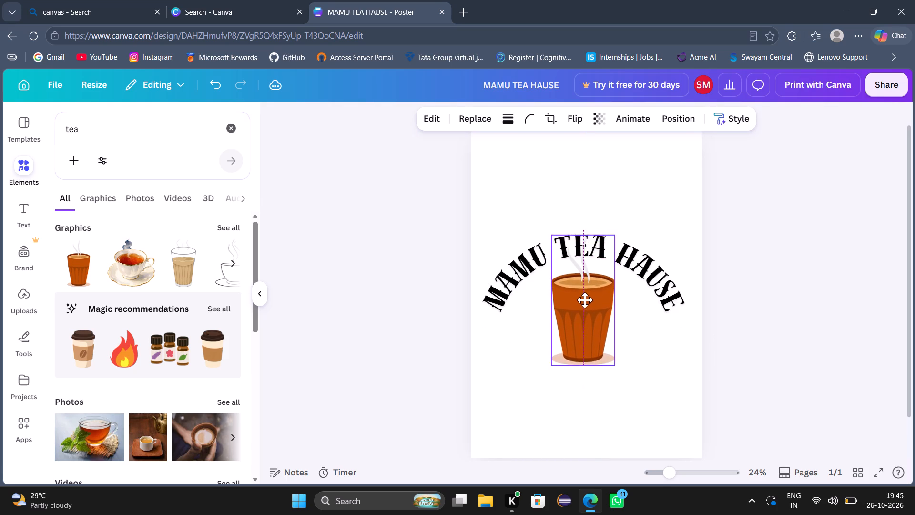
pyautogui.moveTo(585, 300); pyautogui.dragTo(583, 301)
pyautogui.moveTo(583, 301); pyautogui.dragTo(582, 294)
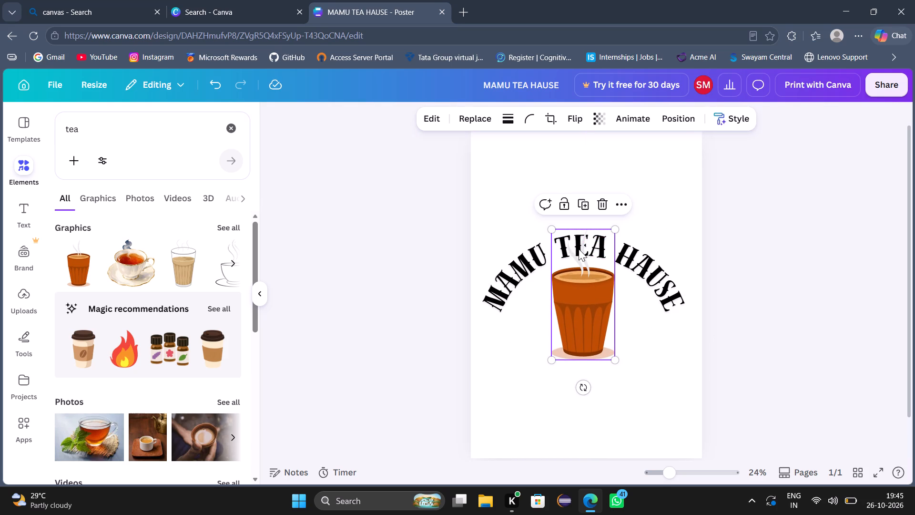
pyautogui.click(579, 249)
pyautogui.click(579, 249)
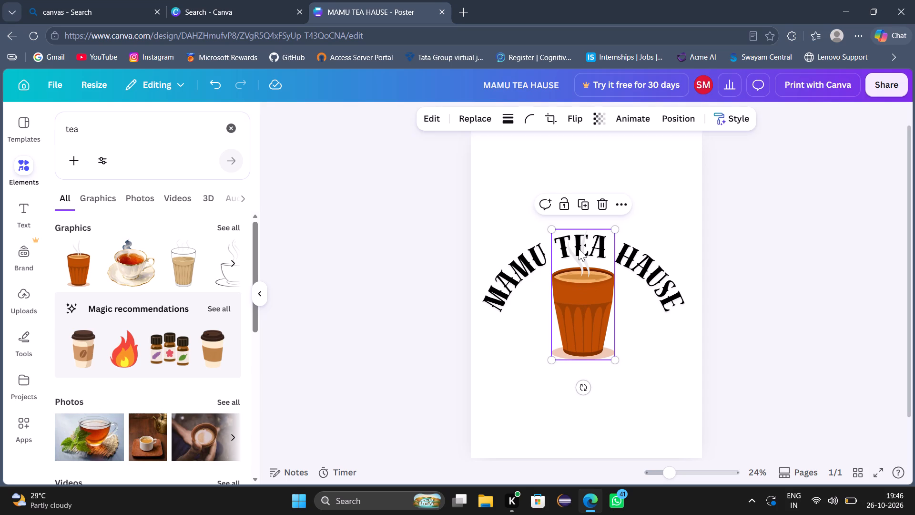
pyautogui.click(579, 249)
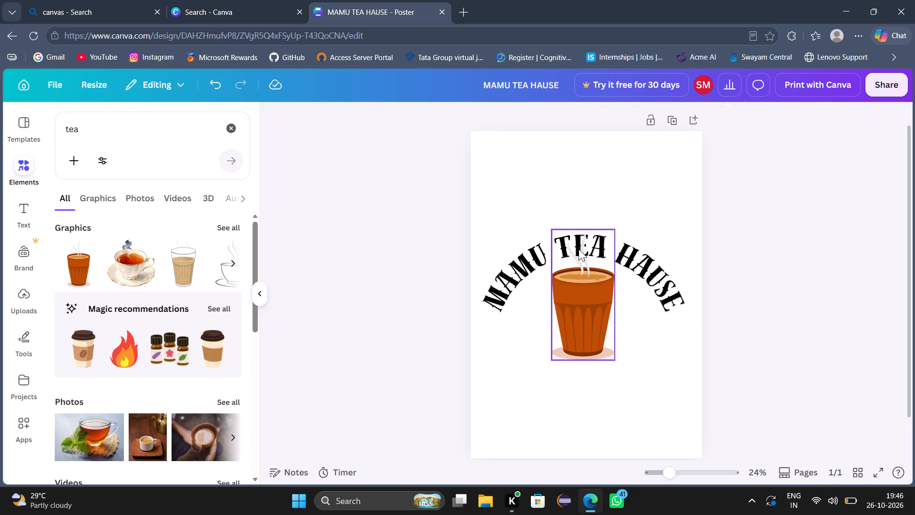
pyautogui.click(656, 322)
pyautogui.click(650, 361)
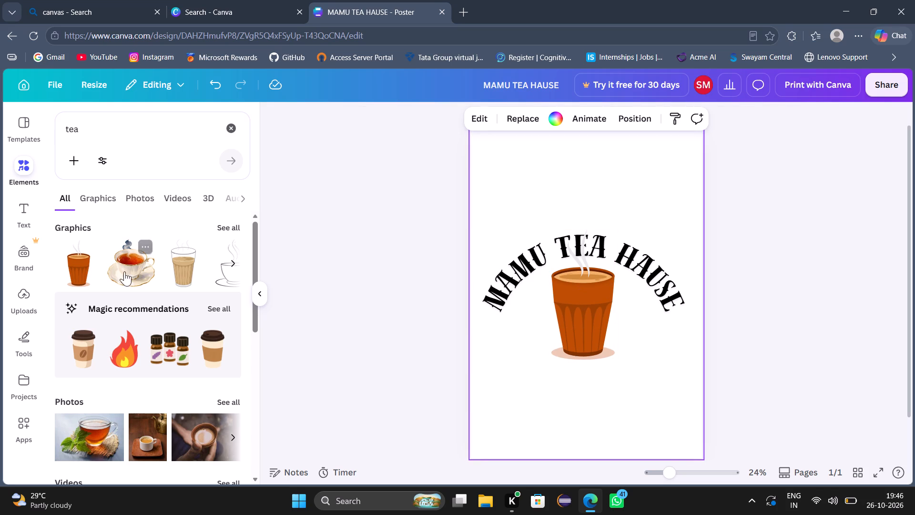
# Show all graphics results for the "tea" search.
pyautogui.click(231, 227)
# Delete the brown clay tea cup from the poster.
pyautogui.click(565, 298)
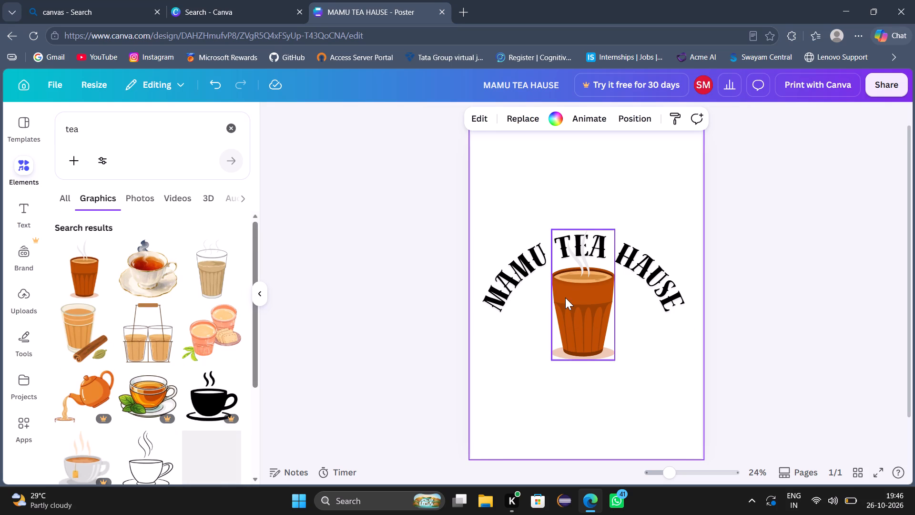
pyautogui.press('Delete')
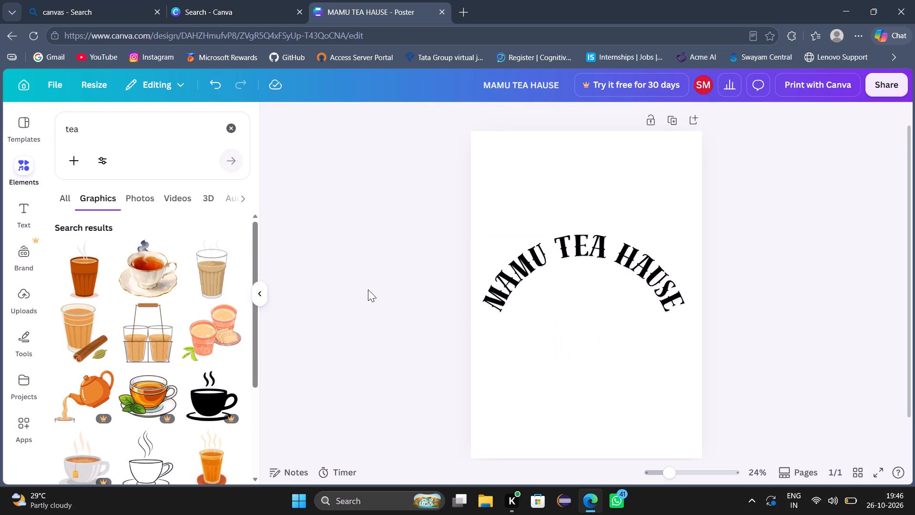
# Add the glass tea cup graphic with green leaves, adjust its crop, and shrink it to about half its width.
pyautogui.click(151, 402)
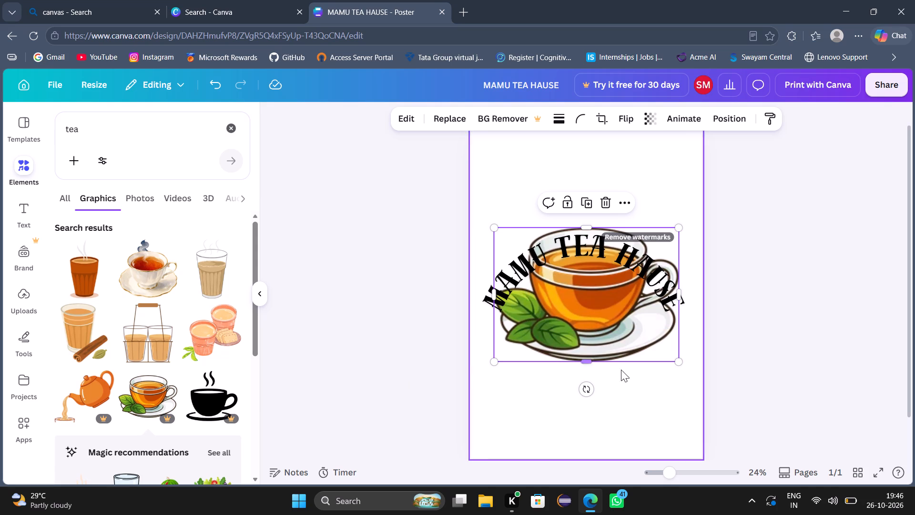
pyautogui.moveTo(588, 361); pyautogui.dragTo(584, 336)
pyautogui.moveTo(584, 228); pyautogui.dragTo(586, 268)
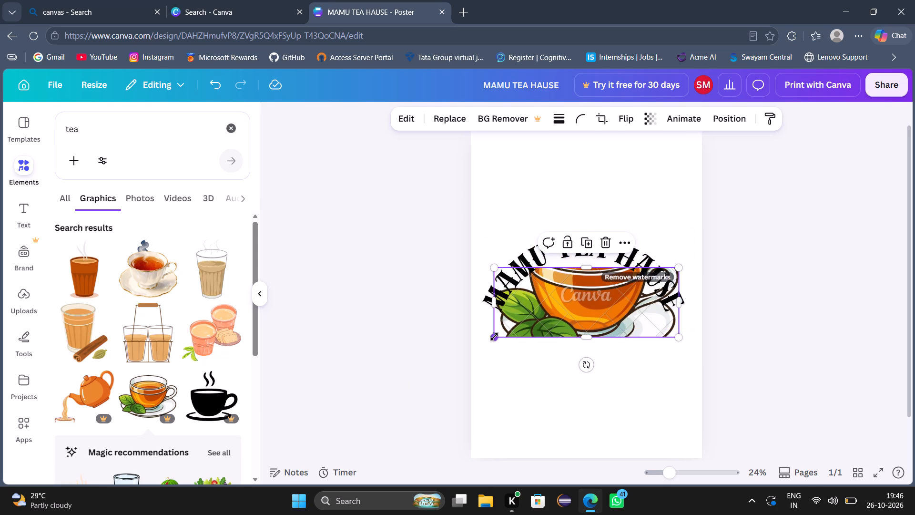
pyautogui.moveTo(494, 337); pyautogui.dragTo(520, 330)
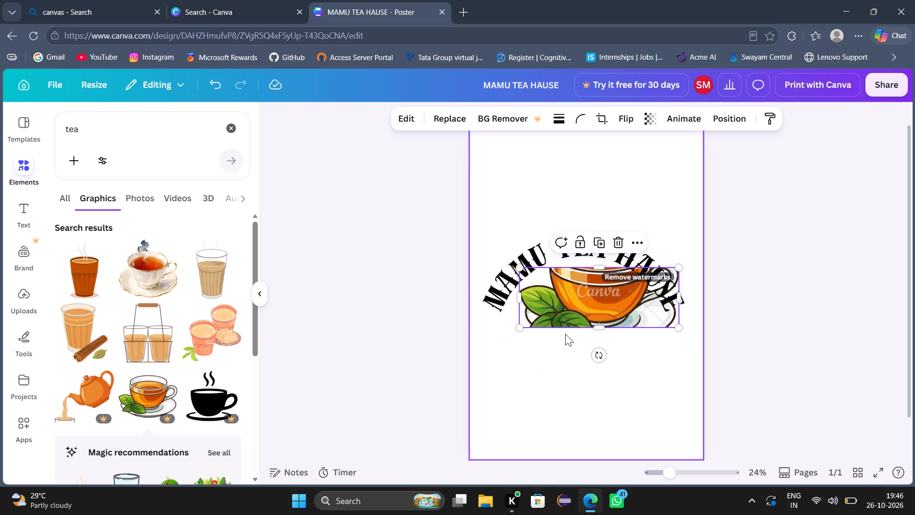
pyautogui.moveTo(600, 327); pyautogui.dragTo(603, 357)
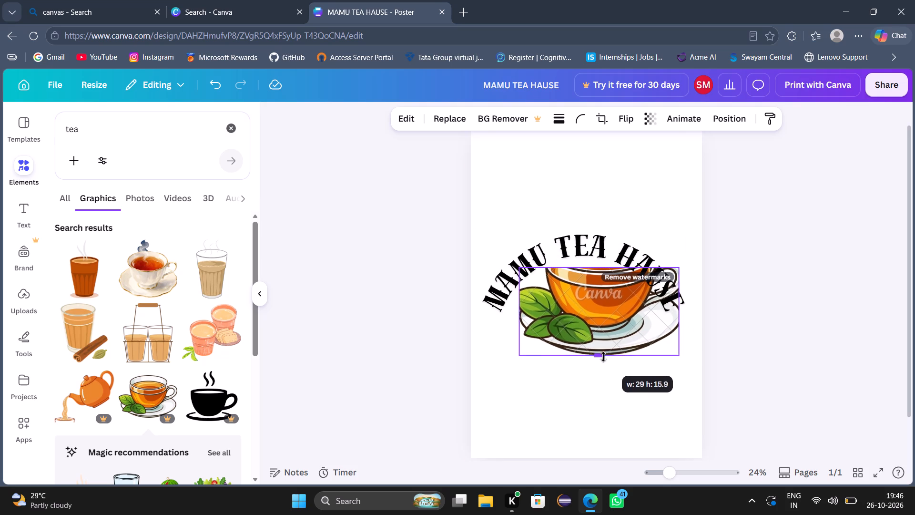
pyautogui.moveTo(603, 357); pyautogui.dragTo(602, 338)
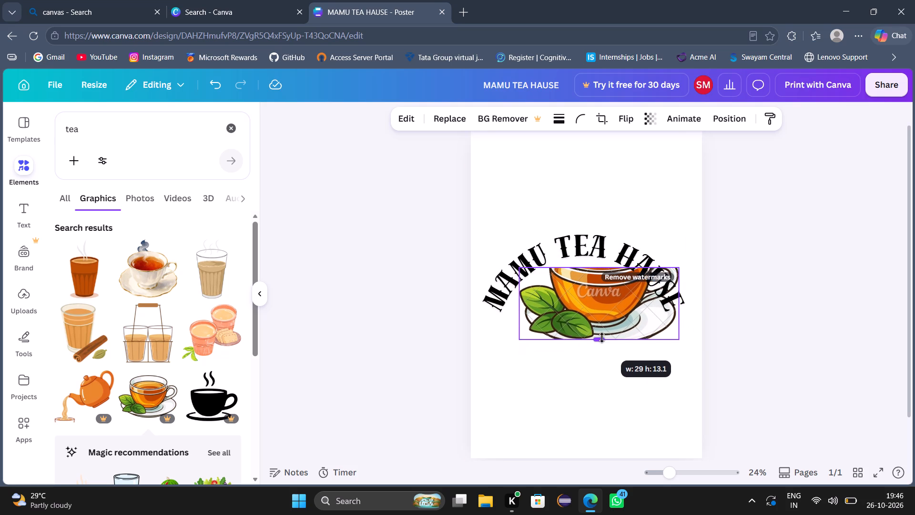
pyautogui.moveTo(602, 338); pyautogui.dragTo(602, 349)
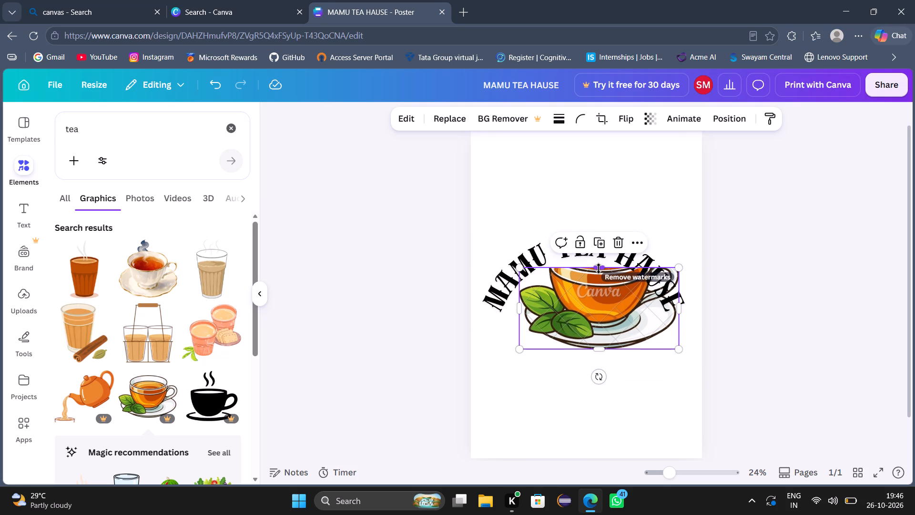
pyautogui.moveTo(599, 268); pyautogui.dragTo(594, 221)
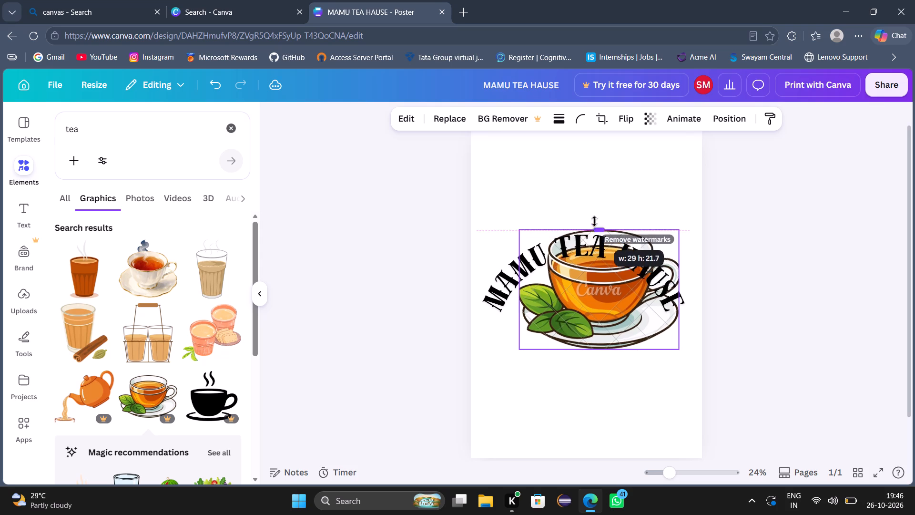
pyautogui.moveTo(594, 221); pyautogui.dragTo(593, 214)
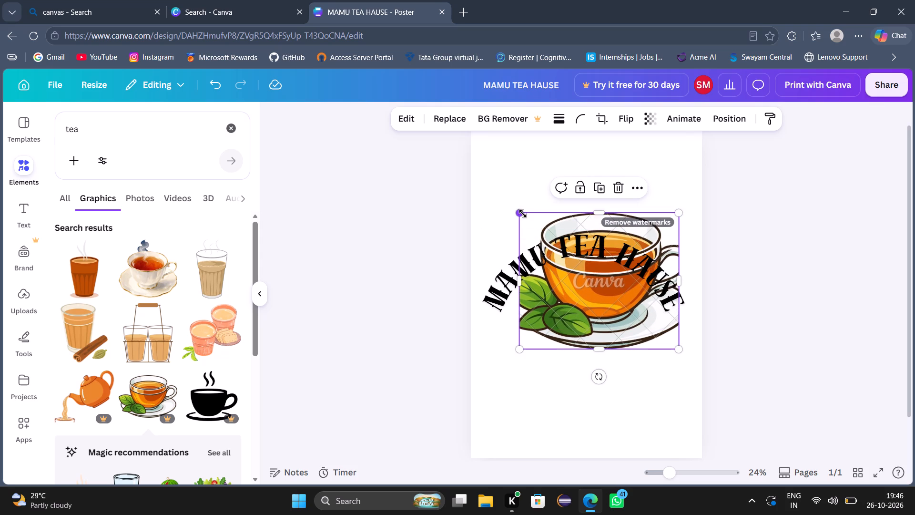
pyautogui.moveTo(523, 214); pyautogui.dragTo(588, 294)
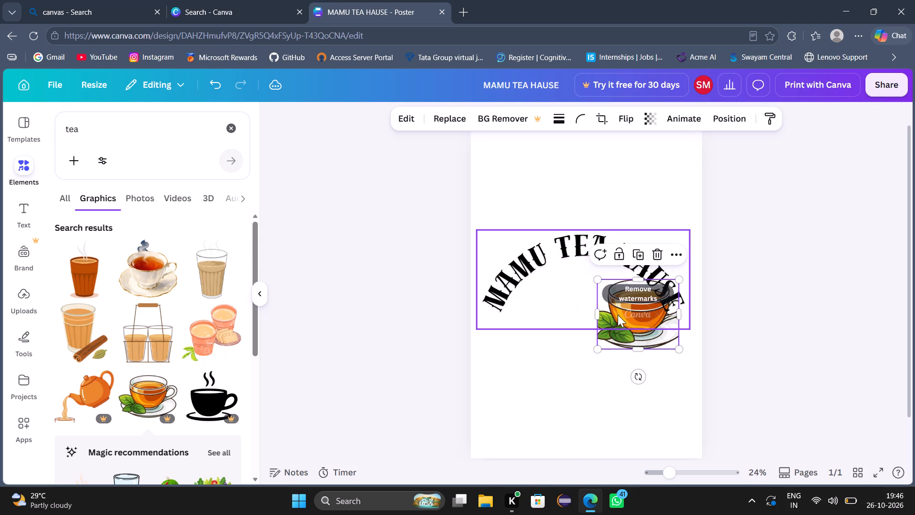
# Position the leafy glass tea cup beneath the arched heading and adjust it to about 15.5 wide by 11.2 high.
pyautogui.moveTo(646, 306); pyautogui.dragTo(596, 309)
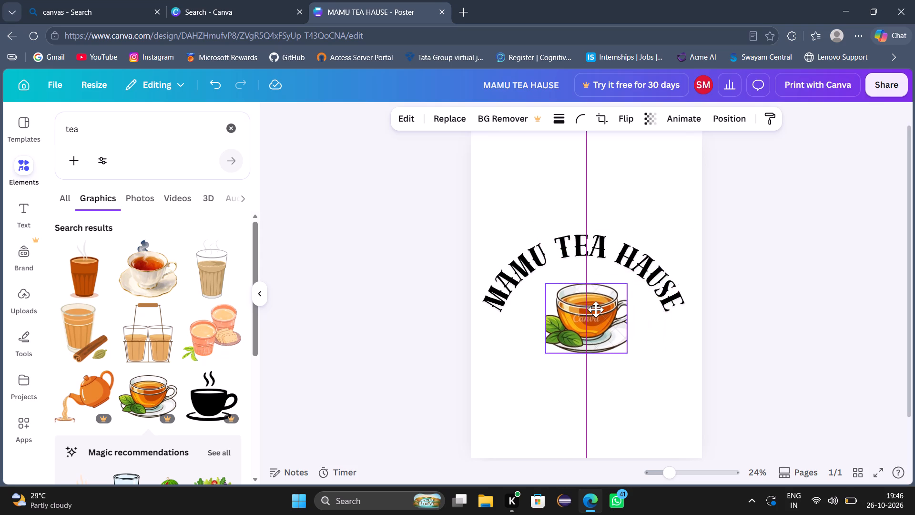
pyautogui.moveTo(596, 309); pyautogui.dragTo(586, 297)
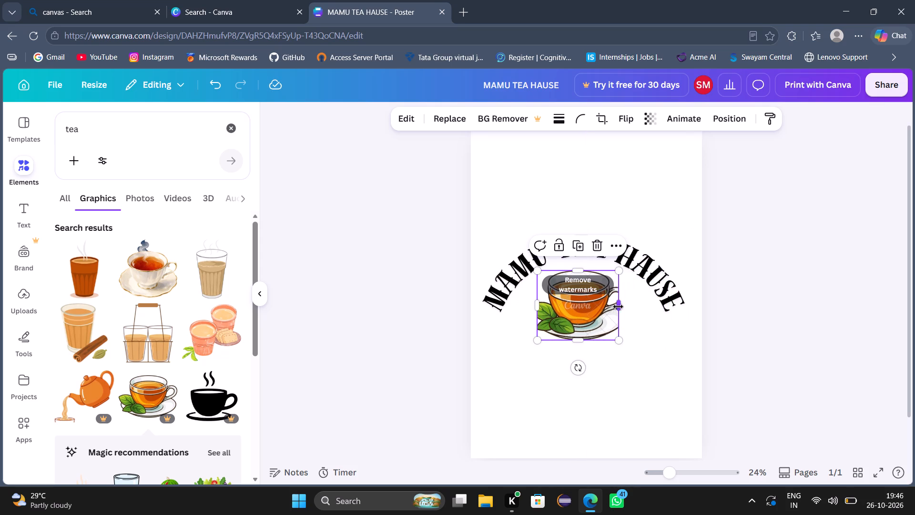
pyautogui.moveTo(616, 305); pyautogui.dragTo(627, 308)
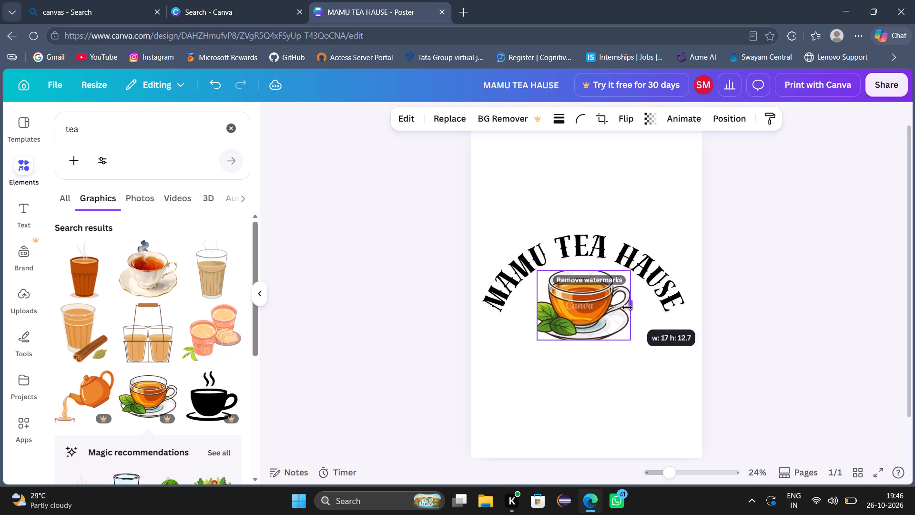
pyautogui.moveTo(627, 308); pyautogui.dragTo(626, 308)
pyautogui.moveTo(586, 268); pyautogui.dragTo(583, 255)
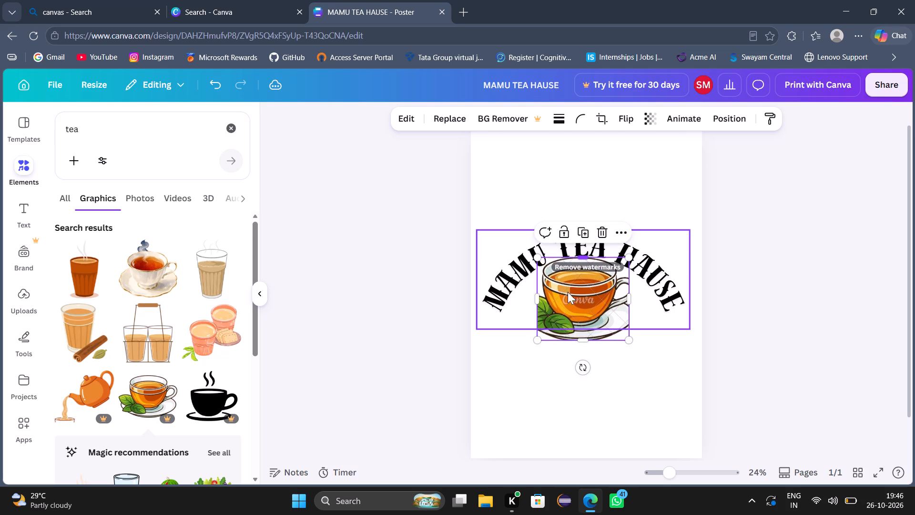
pyautogui.moveTo(537, 340); pyautogui.dragTo(564, 324)
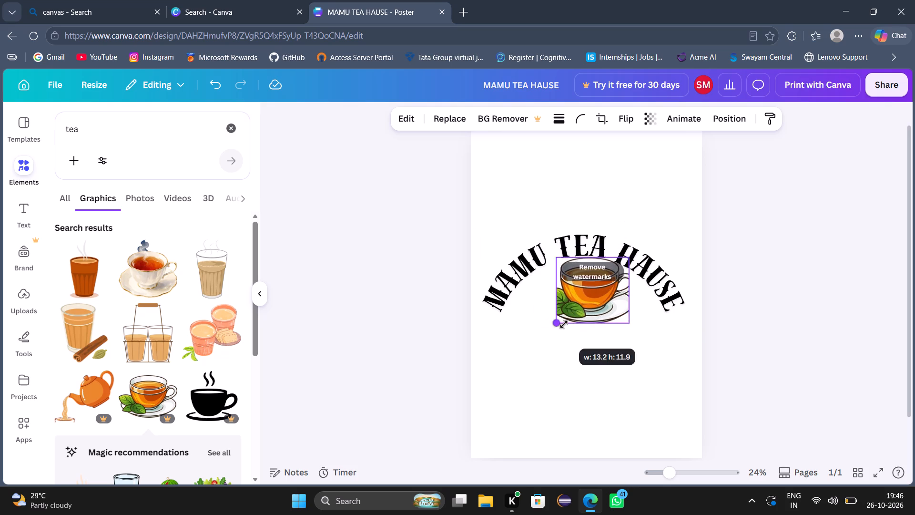
pyautogui.moveTo(564, 324); pyautogui.dragTo(565, 324)
pyautogui.moveTo(588, 289); pyautogui.dragTo(576, 302)
pyautogui.moveTo(547, 296); pyautogui.dragTo(529, 299)
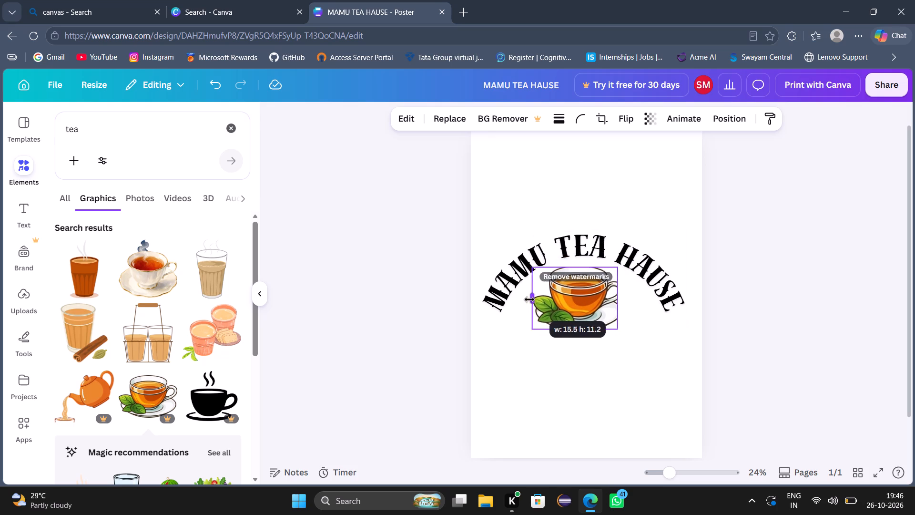
pyautogui.moveTo(529, 299); pyautogui.dragTo(530, 300)
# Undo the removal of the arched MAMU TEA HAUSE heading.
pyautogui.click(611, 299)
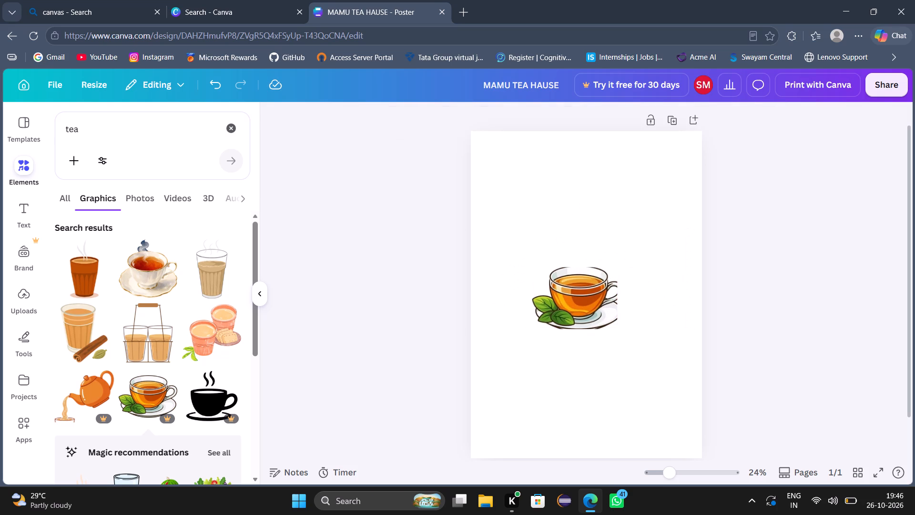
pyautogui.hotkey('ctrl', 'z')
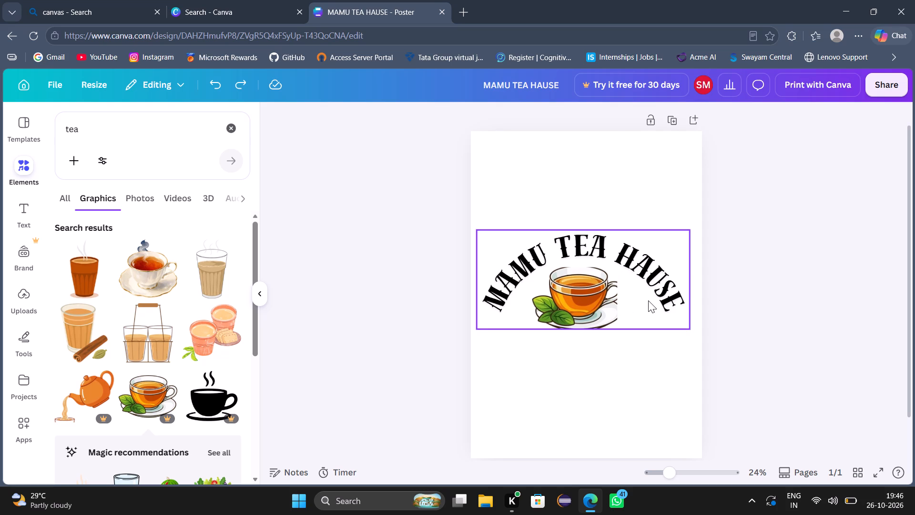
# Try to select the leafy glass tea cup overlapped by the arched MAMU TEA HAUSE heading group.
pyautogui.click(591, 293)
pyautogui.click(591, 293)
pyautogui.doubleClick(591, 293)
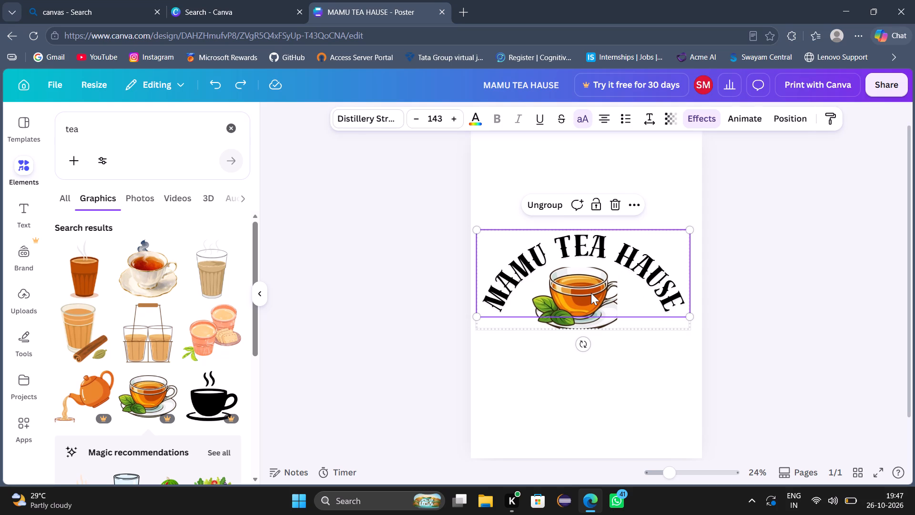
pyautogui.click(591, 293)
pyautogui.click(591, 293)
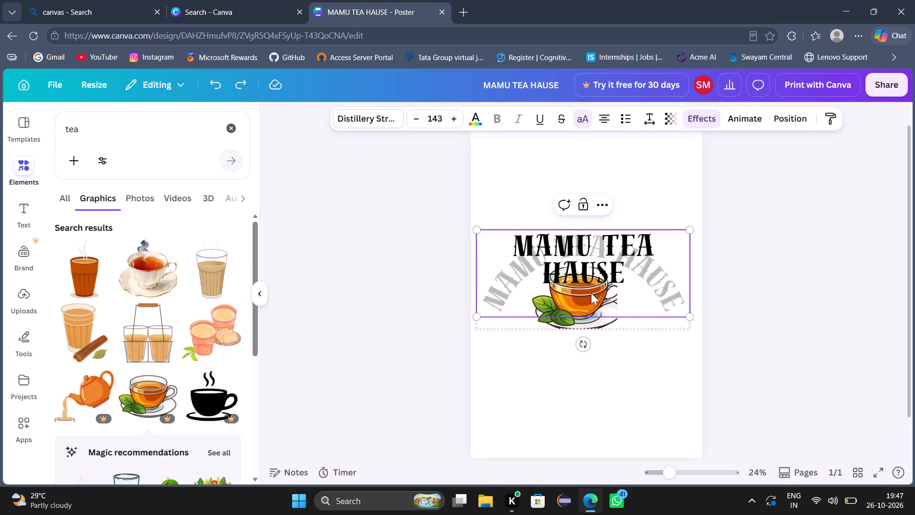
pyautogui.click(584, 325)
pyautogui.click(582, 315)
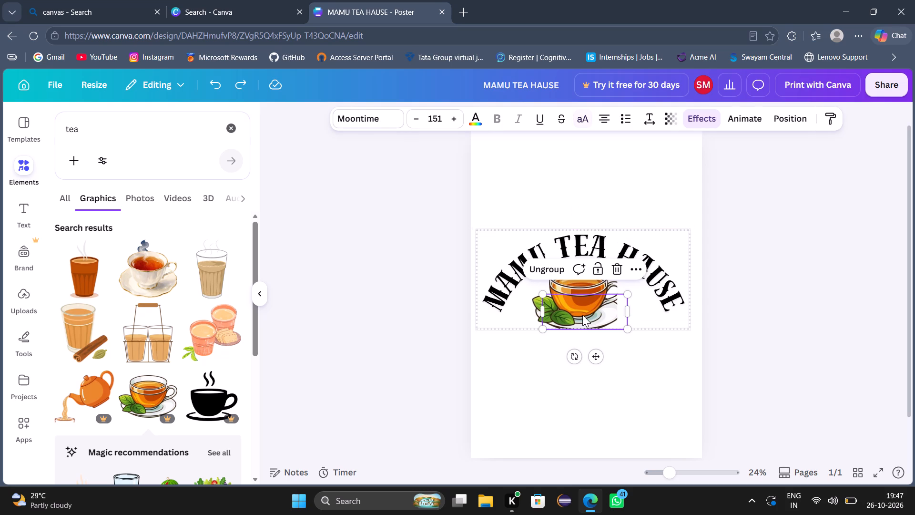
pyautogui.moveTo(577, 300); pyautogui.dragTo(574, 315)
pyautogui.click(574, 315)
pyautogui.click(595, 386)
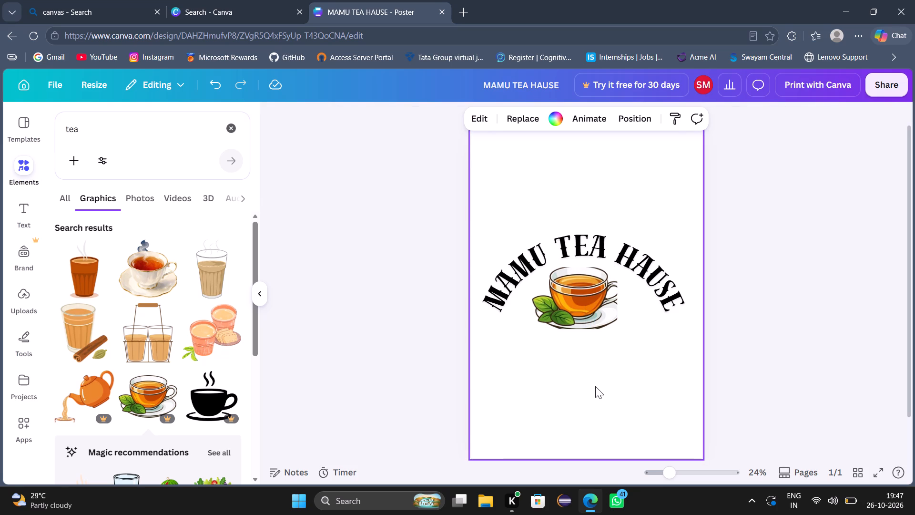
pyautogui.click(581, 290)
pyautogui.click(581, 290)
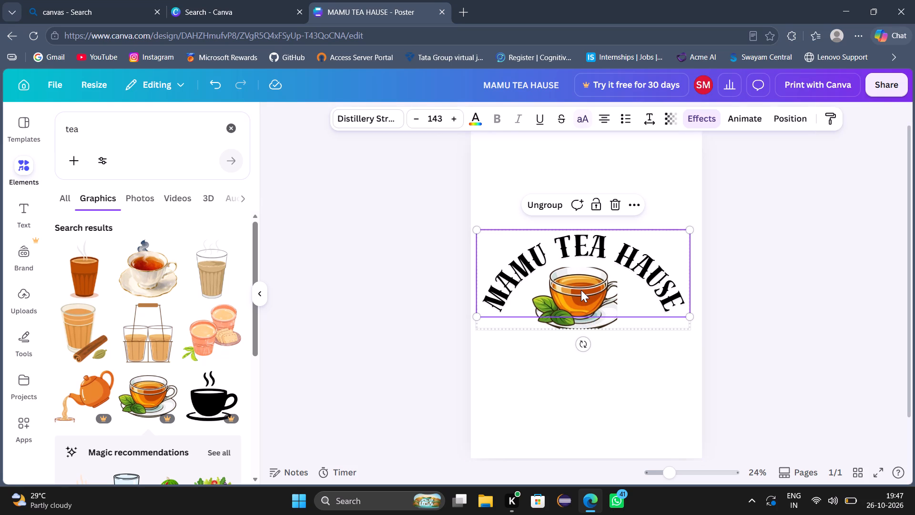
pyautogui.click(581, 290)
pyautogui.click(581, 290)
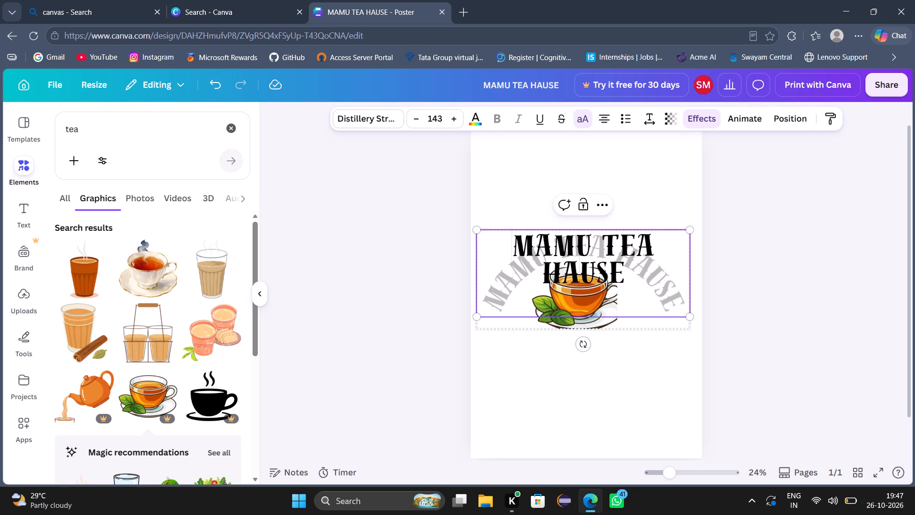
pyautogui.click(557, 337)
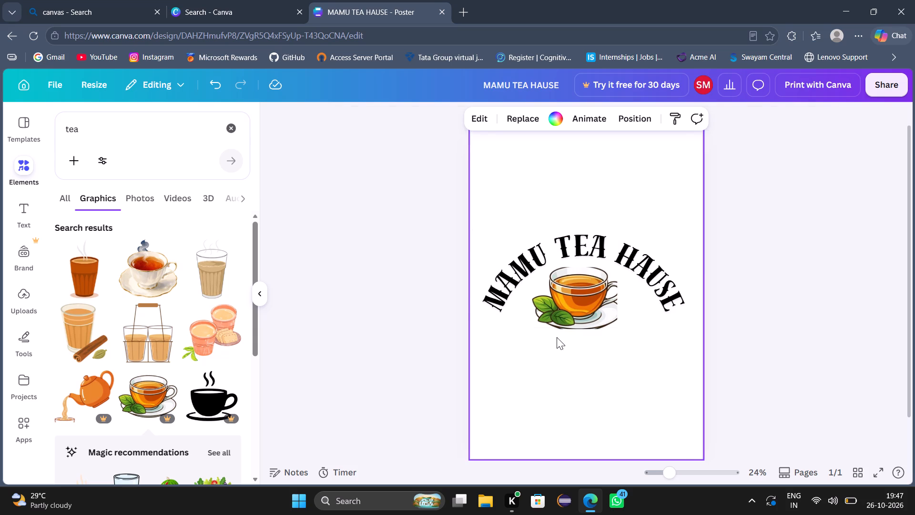
# Move the arched heading group upward off the leafy glass tea cup and delete the cup from the poster.
pyautogui.moveTo(571, 295); pyautogui.dragTo(572, 266)
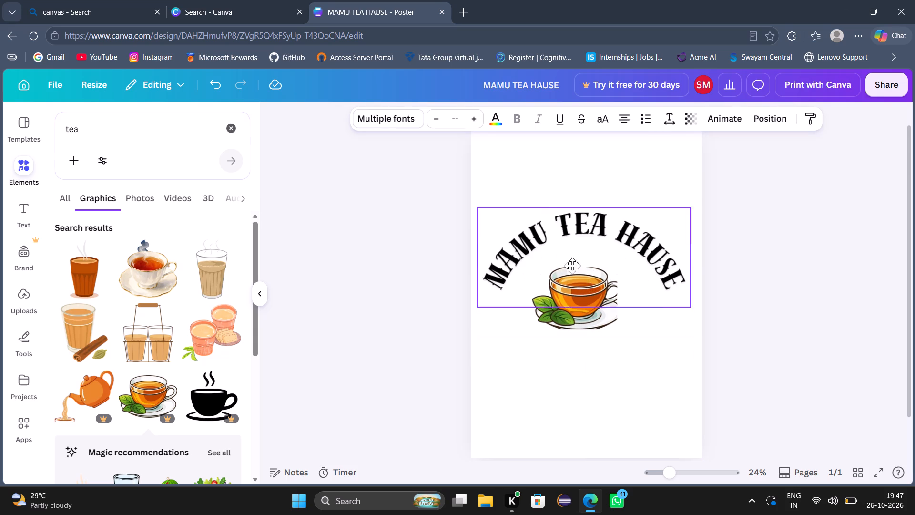
pyautogui.moveTo(572, 266); pyautogui.dragTo(572, 262)
pyautogui.click(553, 305)
pyautogui.moveTo(553, 305); pyautogui.dragTo(554, 354)
pyautogui.press('Delete')
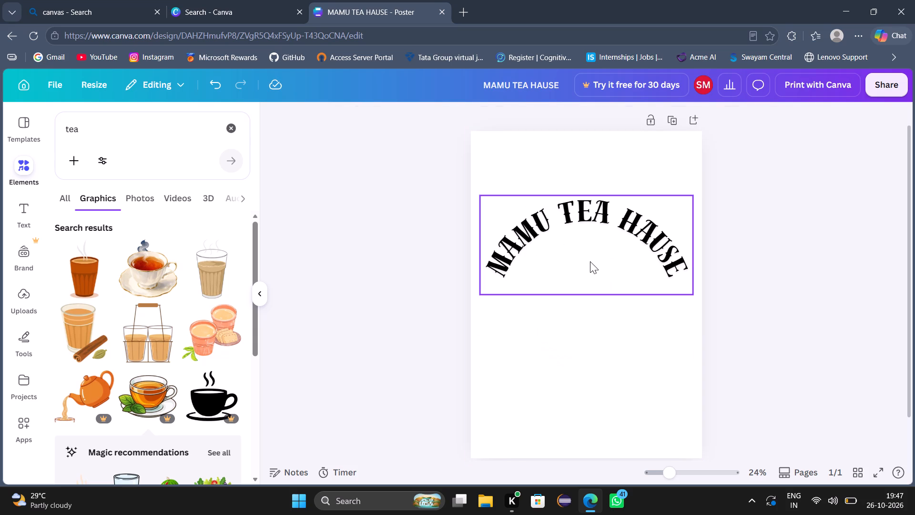
# Move the arched MAMU TEA HAUSE heading back down to just above the middle of the poster.
pyautogui.moveTo(589, 228); pyautogui.dragTo(589, 248)
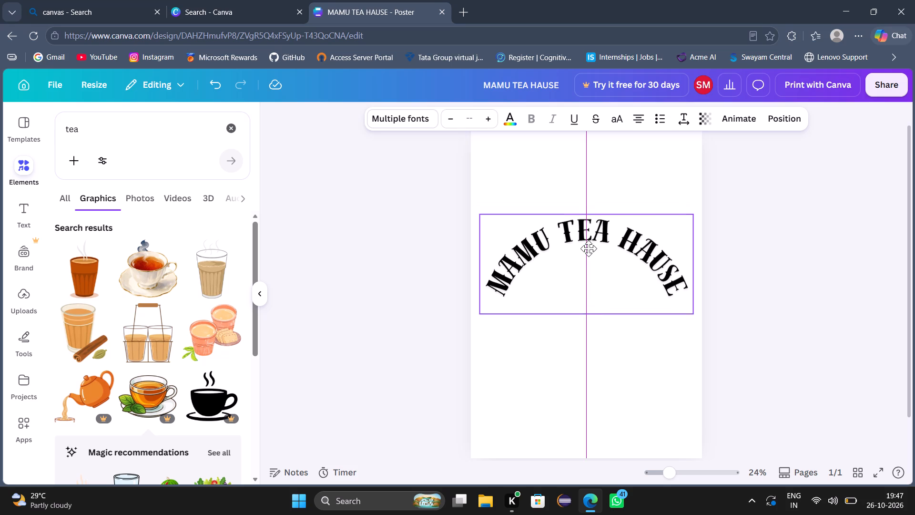
pyautogui.moveTo(589, 248); pyautogui.dragTo(584, 254)
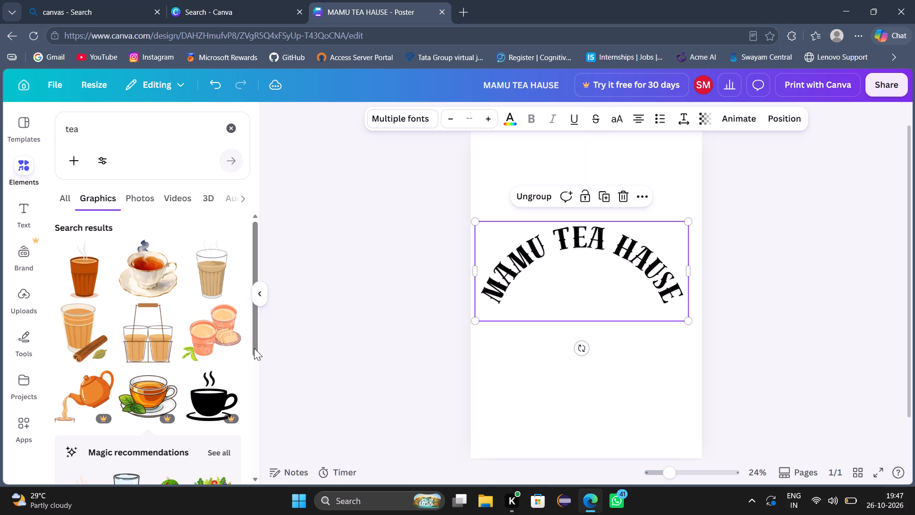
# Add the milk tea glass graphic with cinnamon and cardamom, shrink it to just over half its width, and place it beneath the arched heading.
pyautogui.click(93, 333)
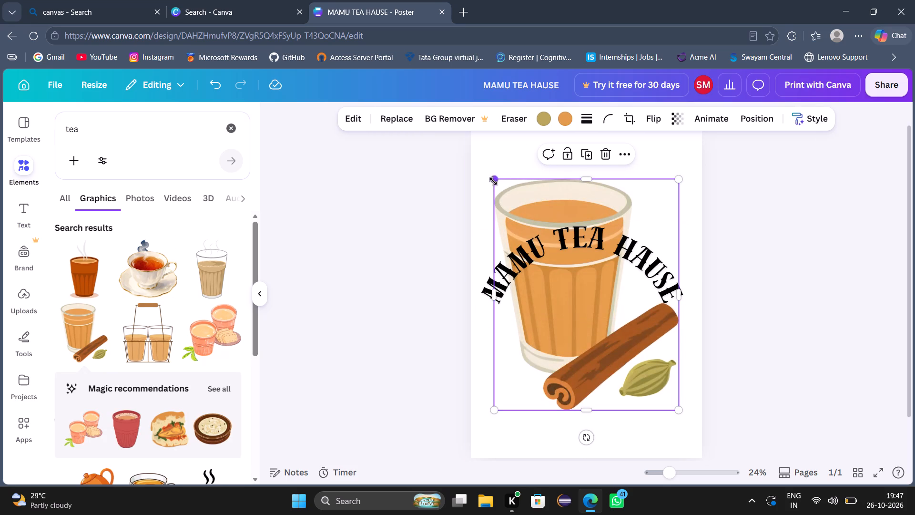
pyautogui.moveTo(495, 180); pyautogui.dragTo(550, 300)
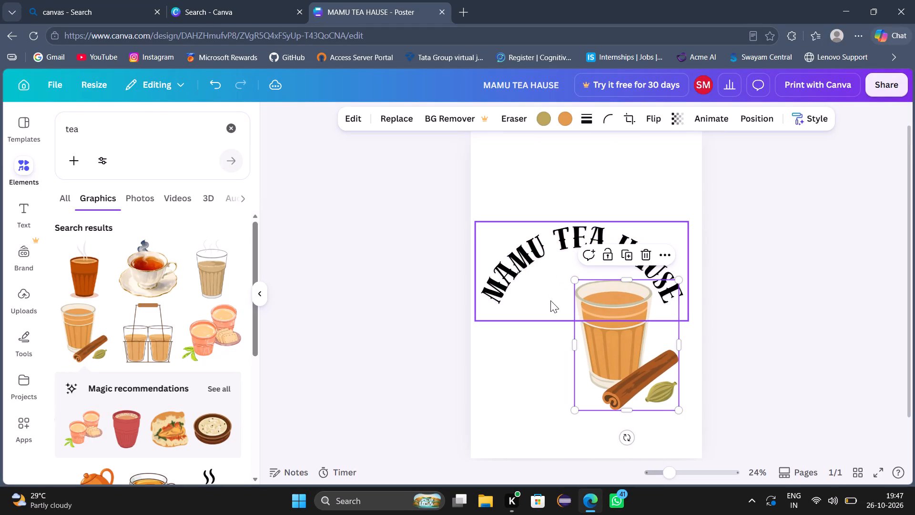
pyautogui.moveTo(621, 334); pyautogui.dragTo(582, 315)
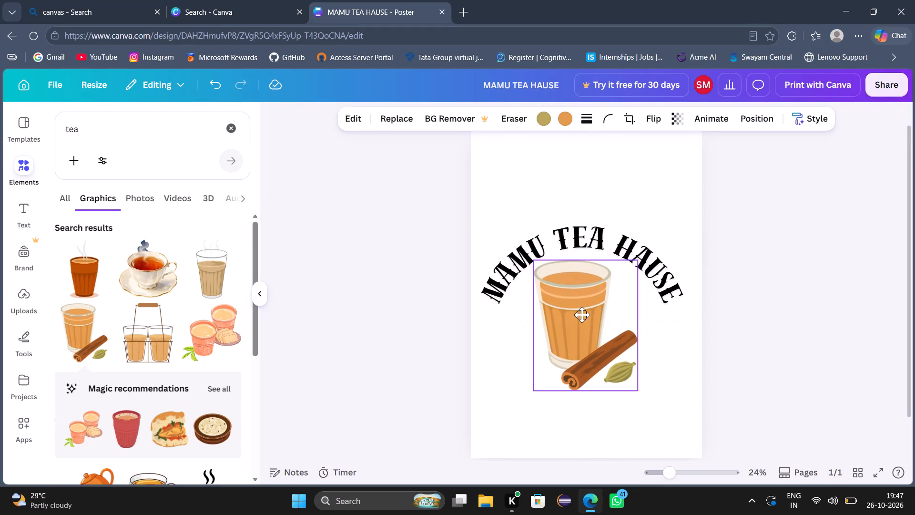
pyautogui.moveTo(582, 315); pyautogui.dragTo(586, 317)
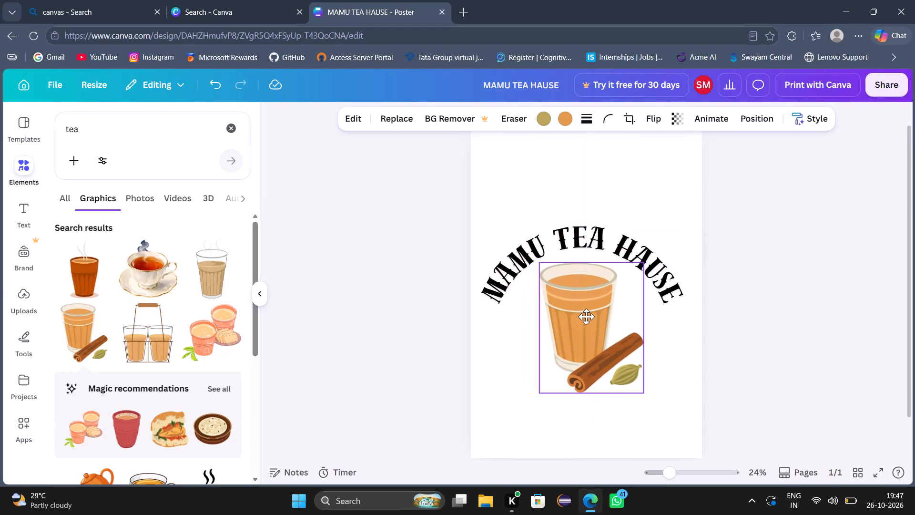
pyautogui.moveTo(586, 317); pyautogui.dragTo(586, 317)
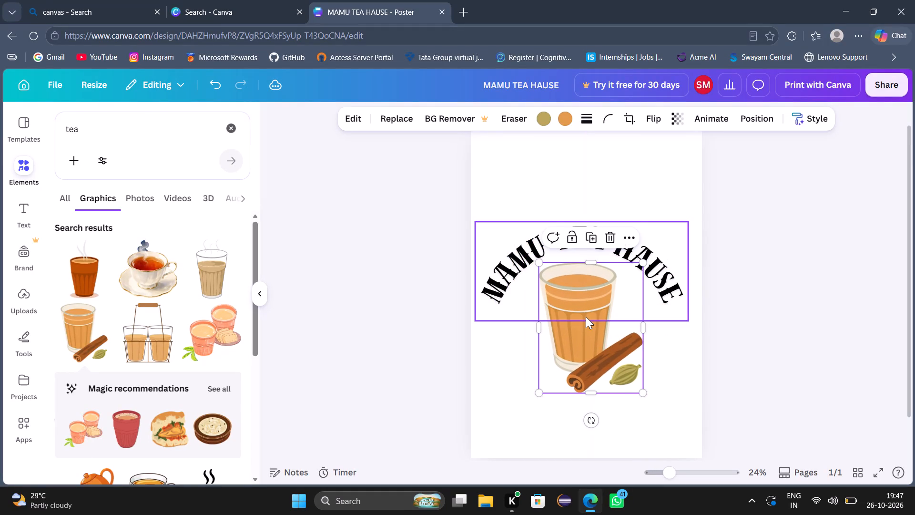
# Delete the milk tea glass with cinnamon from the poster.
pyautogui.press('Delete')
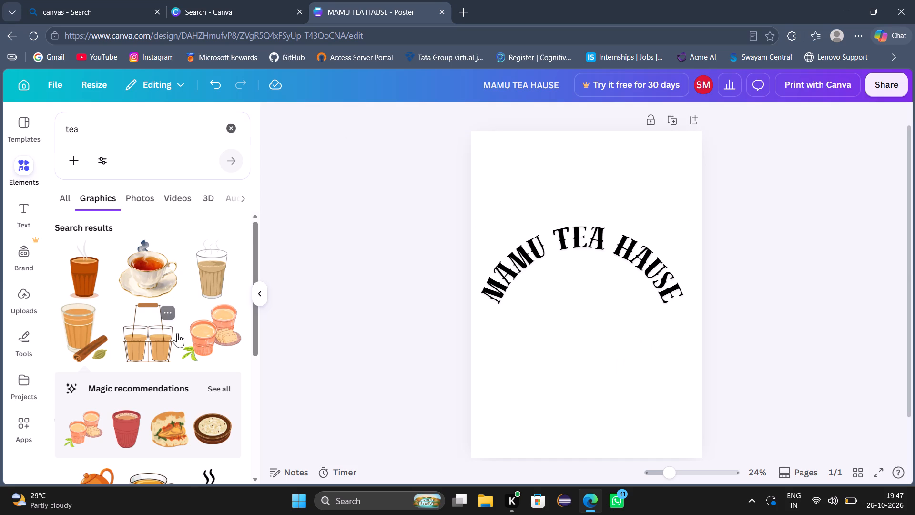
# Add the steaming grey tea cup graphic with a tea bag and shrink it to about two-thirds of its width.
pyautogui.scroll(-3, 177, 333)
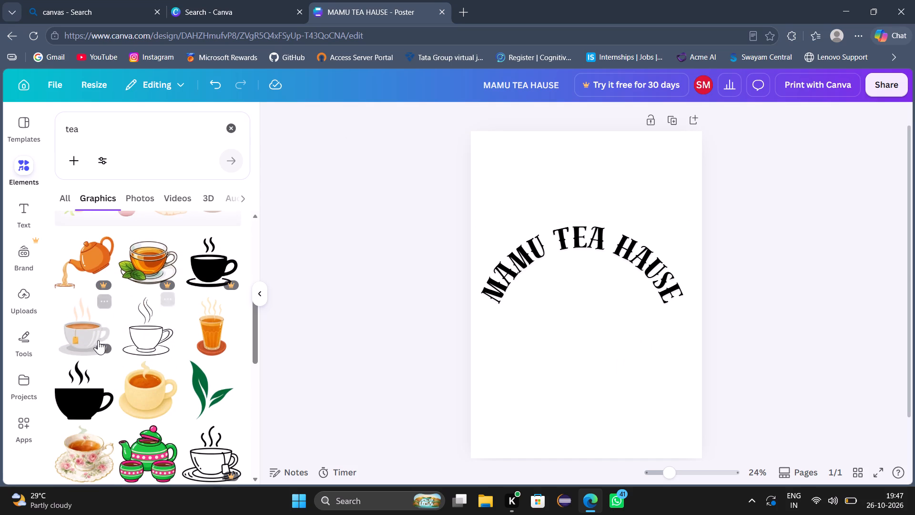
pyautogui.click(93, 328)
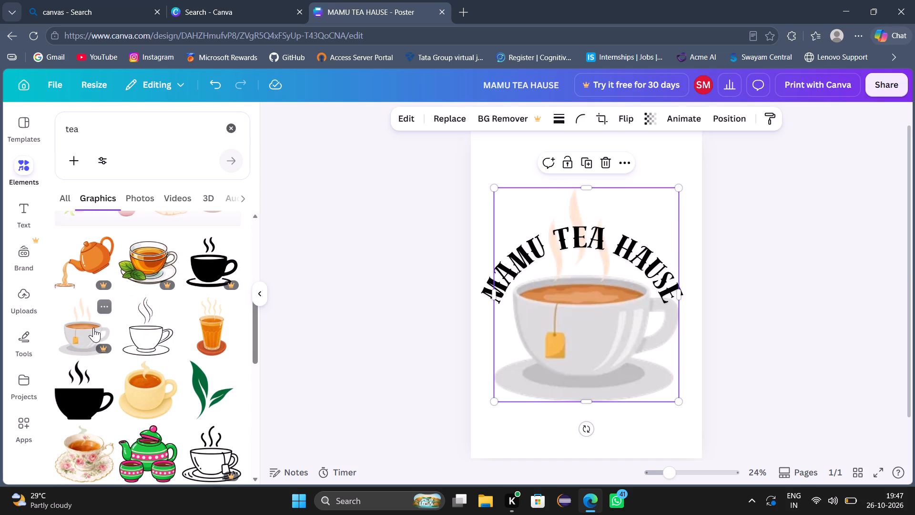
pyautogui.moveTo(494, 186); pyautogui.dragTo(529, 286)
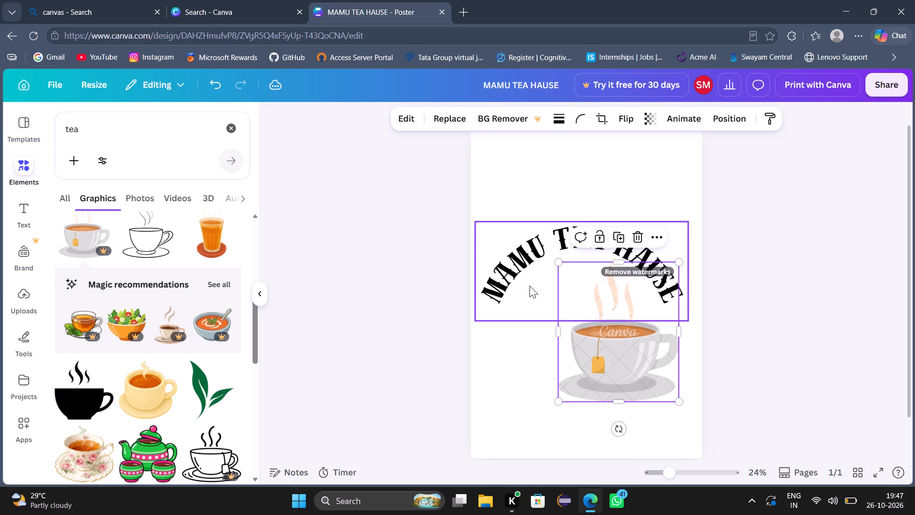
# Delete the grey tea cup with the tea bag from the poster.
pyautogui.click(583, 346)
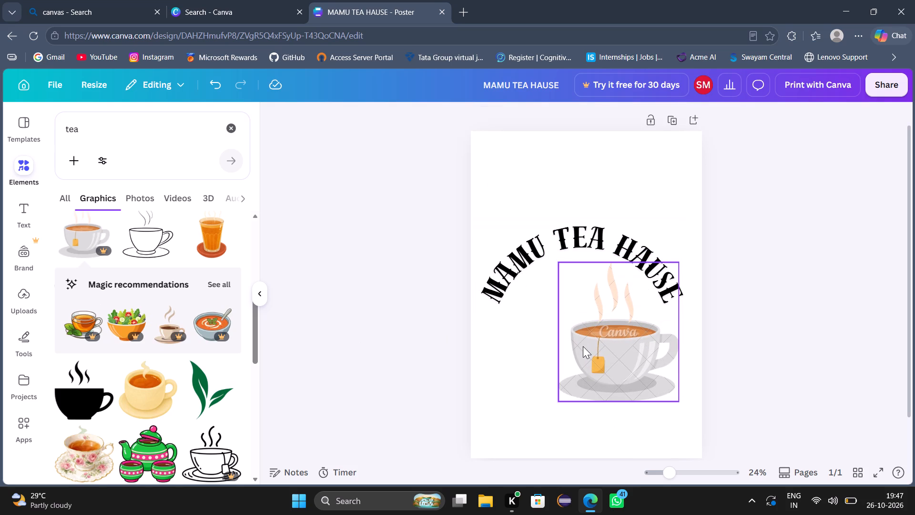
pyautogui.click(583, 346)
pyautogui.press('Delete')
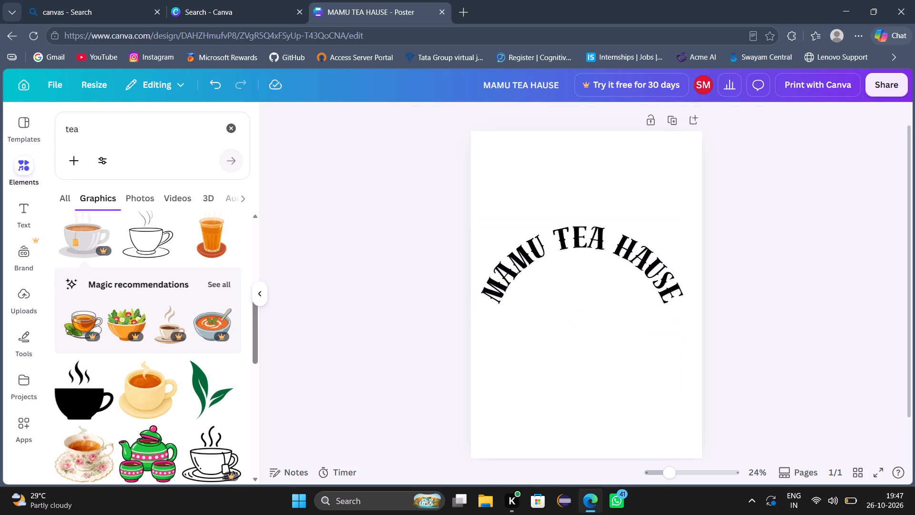
# Add the green tea cup graphic with mint leaves to the poster and shrink it to less than half its width.
pyautogui.scroll(-2, 160, 364)
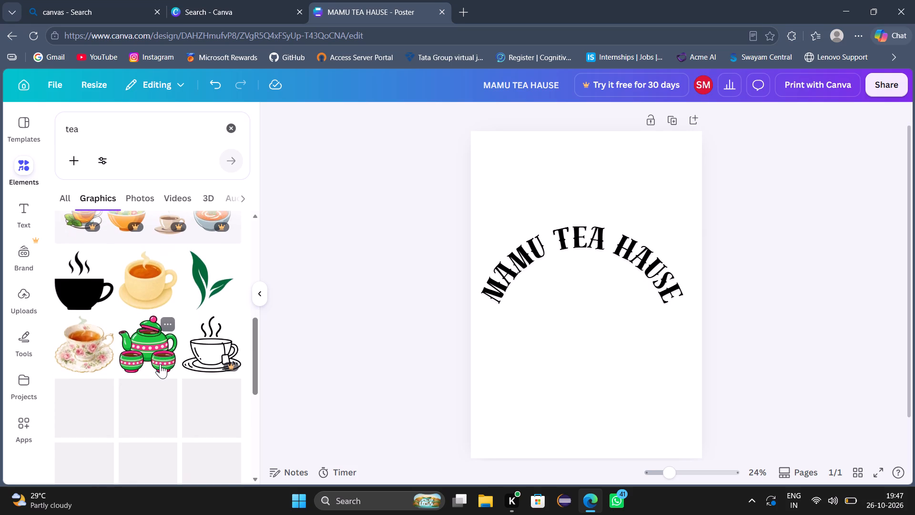
pyautogui.scroll(3, 160, 364)
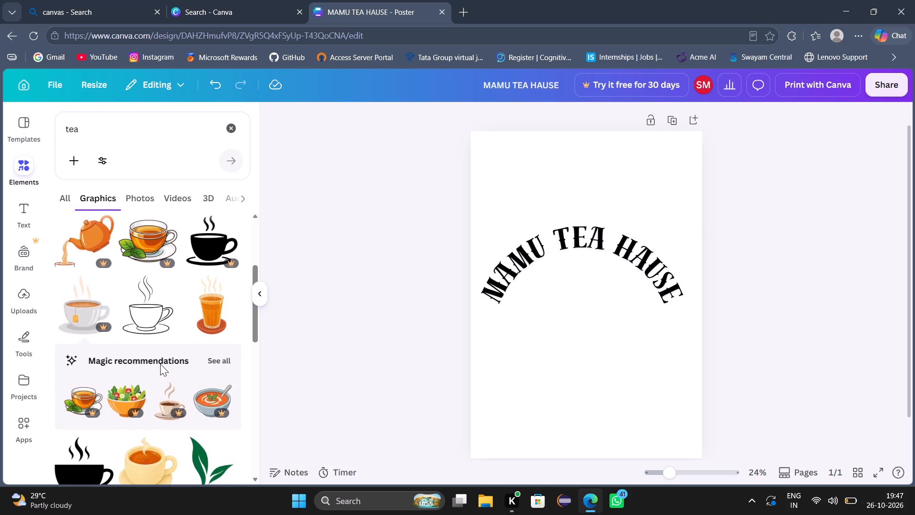
pyautogui.scroll(3, 213, 282)
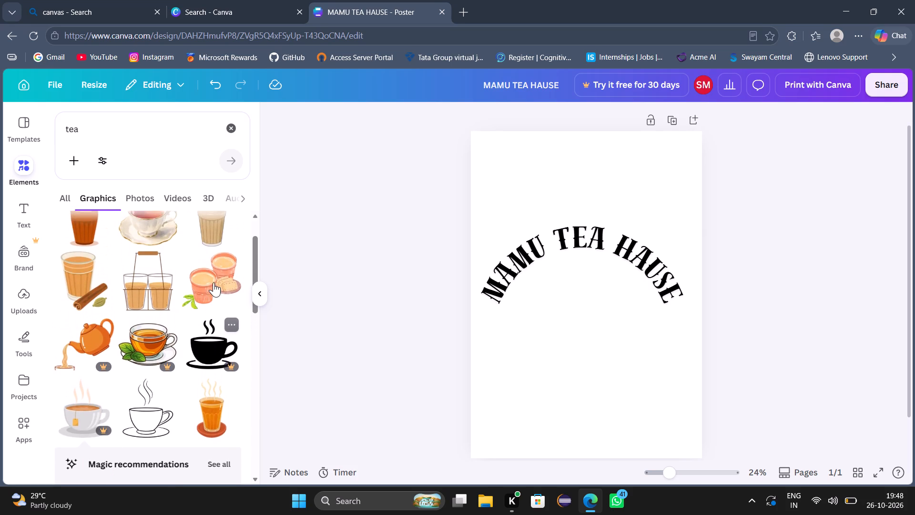
pyautogui.scroll(2, 213, 282)
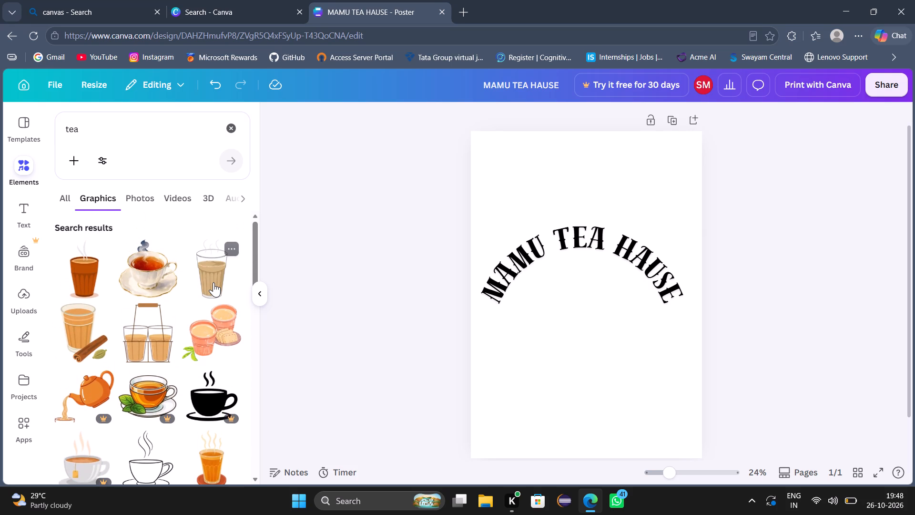
pyautogui.scroll(-2, 170, 340)
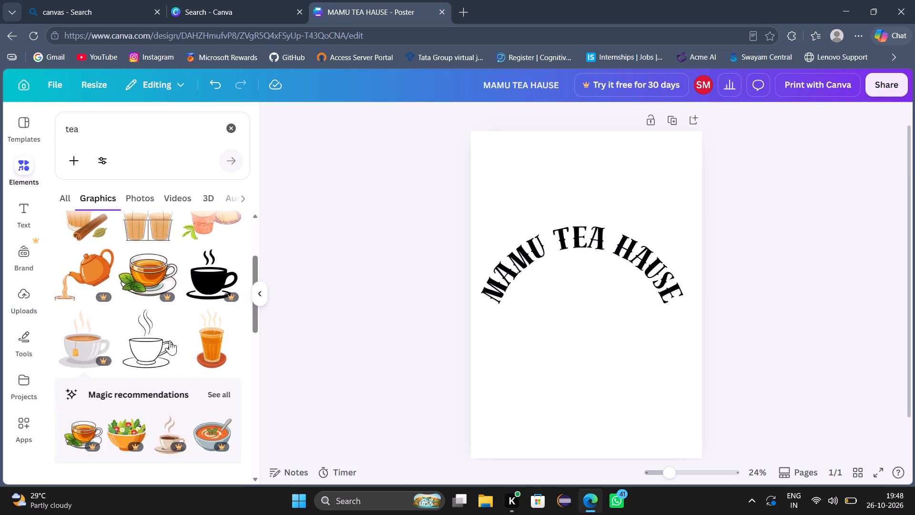
pyautogui.scroll(-3, 170, 340)
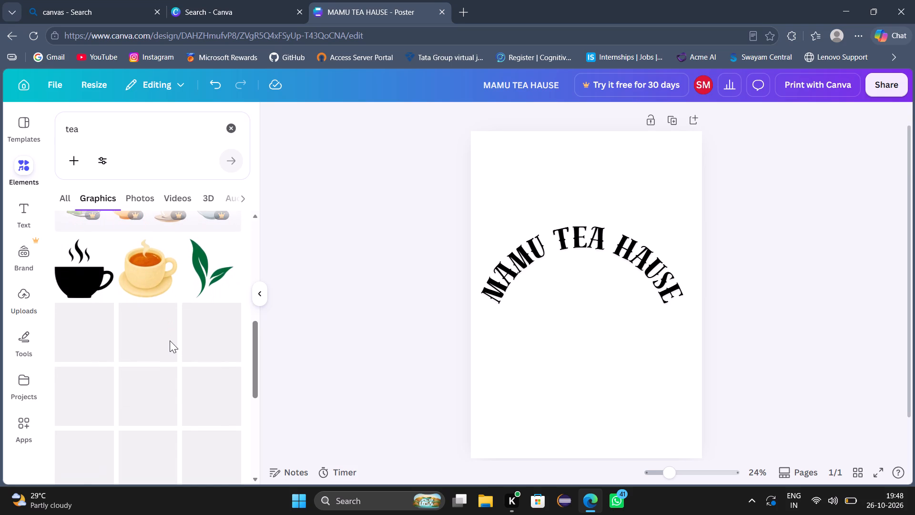
pyautogui.scroll(-1, 138, 377)
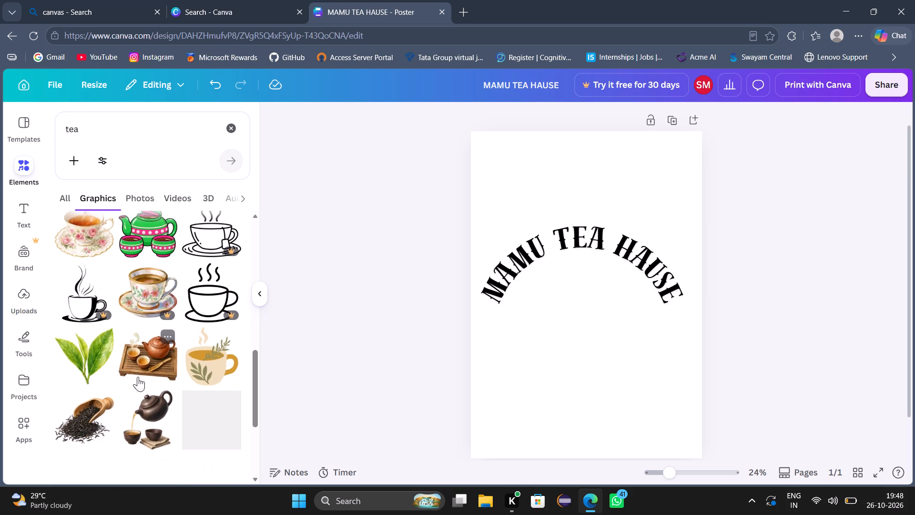
pyautogui.scroll(-1, 138, 377)
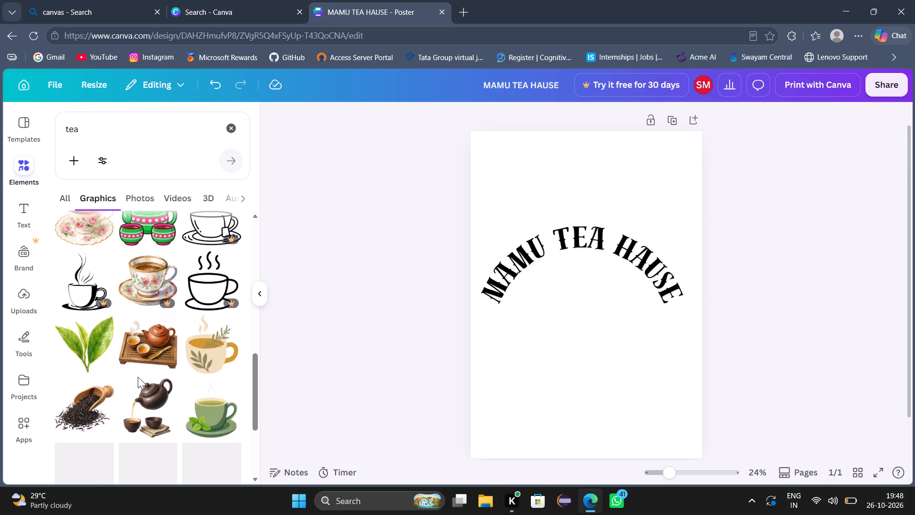
pyautogui.scroll(-2, 138, 377)
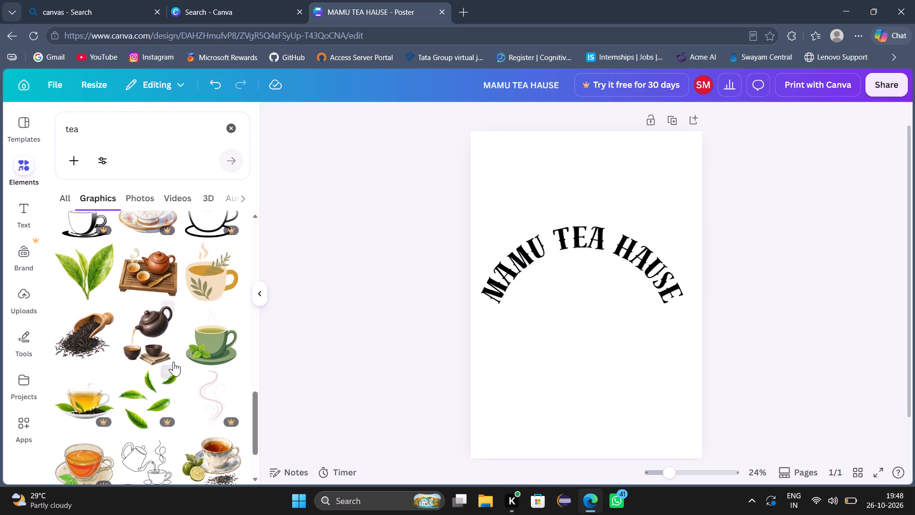
pyautogui.click(204, 342)
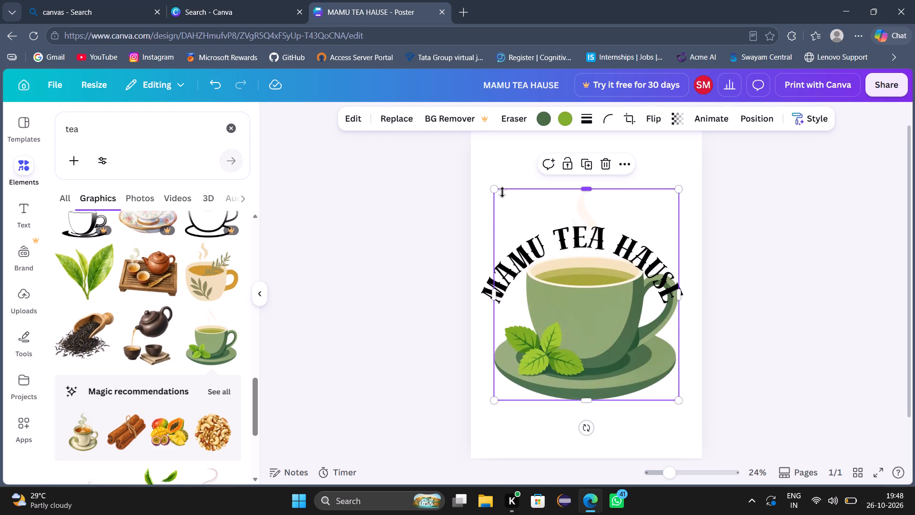
pyautogui.moveTo(495, 191); pyautogui.dragTo(557, 288)
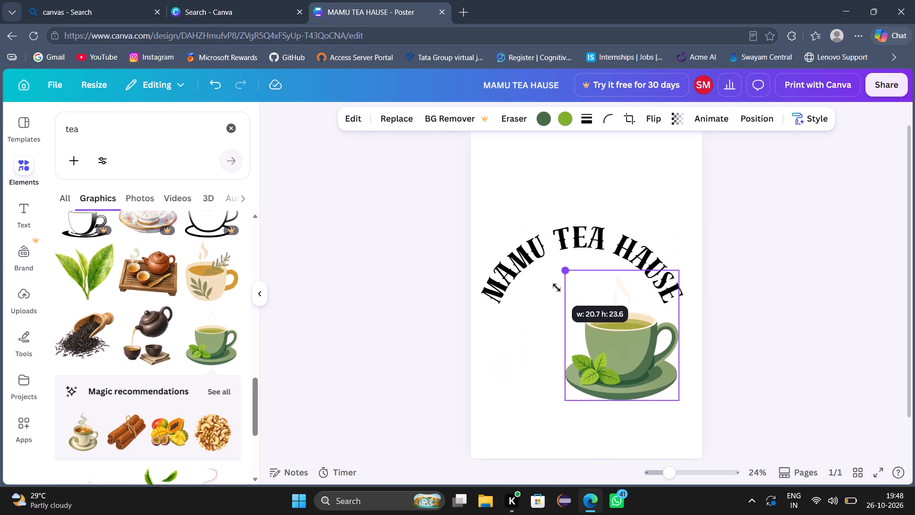
pyautogui.moveTo(557, 288); pyautogui.dragTo(593, 320)
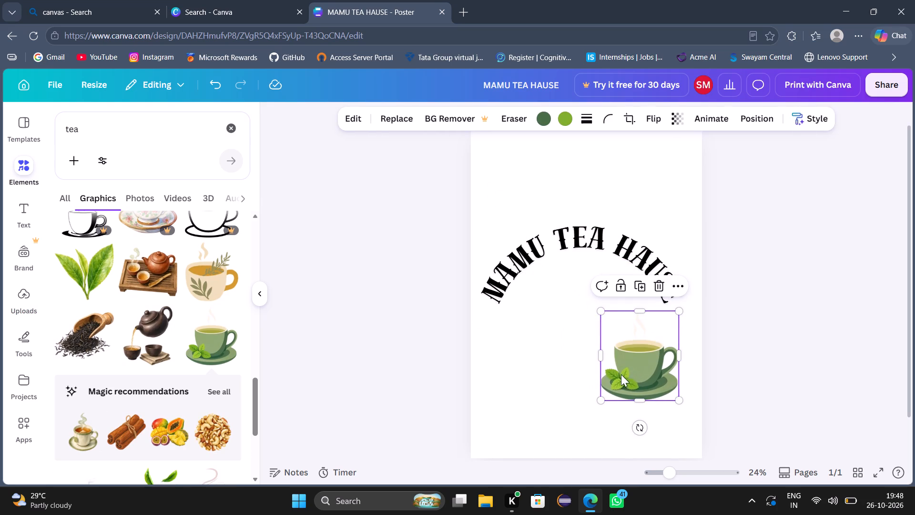
# Position the green tea cup beneath the arch of the MAMU TEA HAUSE heading.
pyautogui.moveTo(627, 376); pyautogui.dragTo(567, 306)
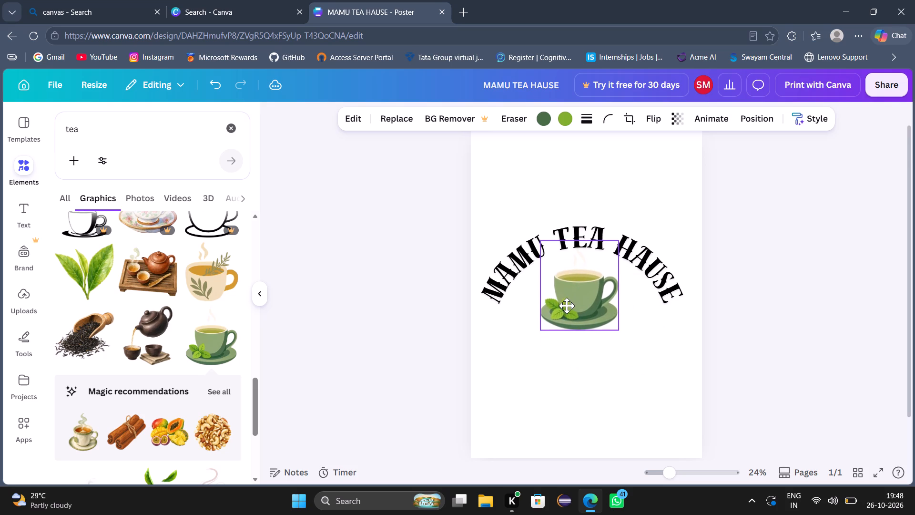
pyautogui.moveTo(567, 306); pyautogui.dragTo(564, 293)
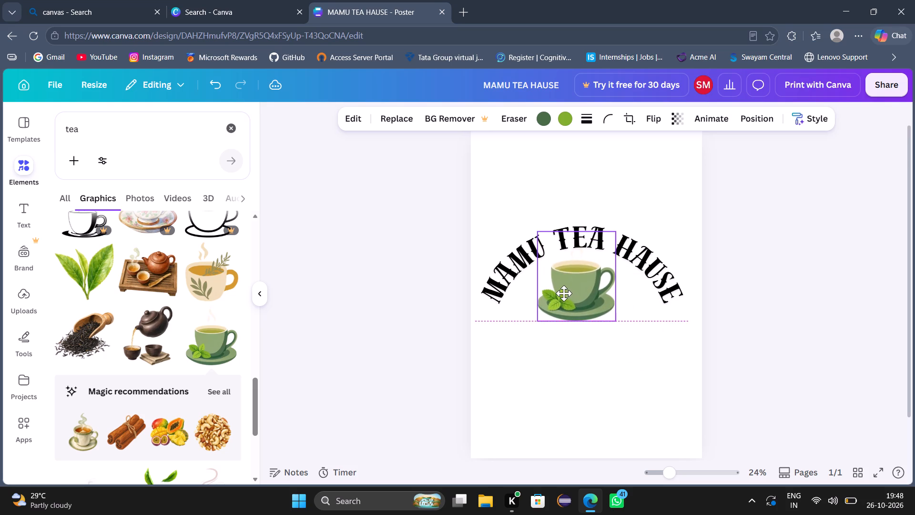
pyautogui.moveTo(564, 293); pyautogui.dragTo(564, 297)
pyautogui.click(583, 410)
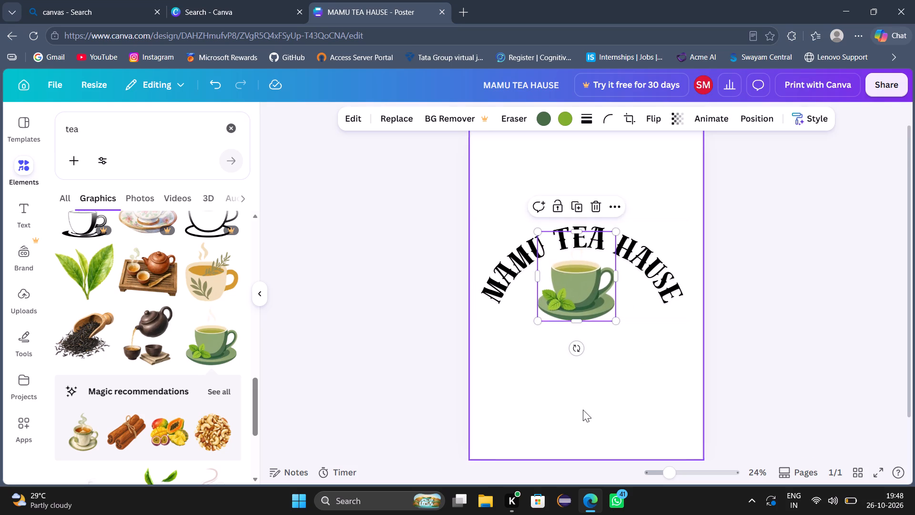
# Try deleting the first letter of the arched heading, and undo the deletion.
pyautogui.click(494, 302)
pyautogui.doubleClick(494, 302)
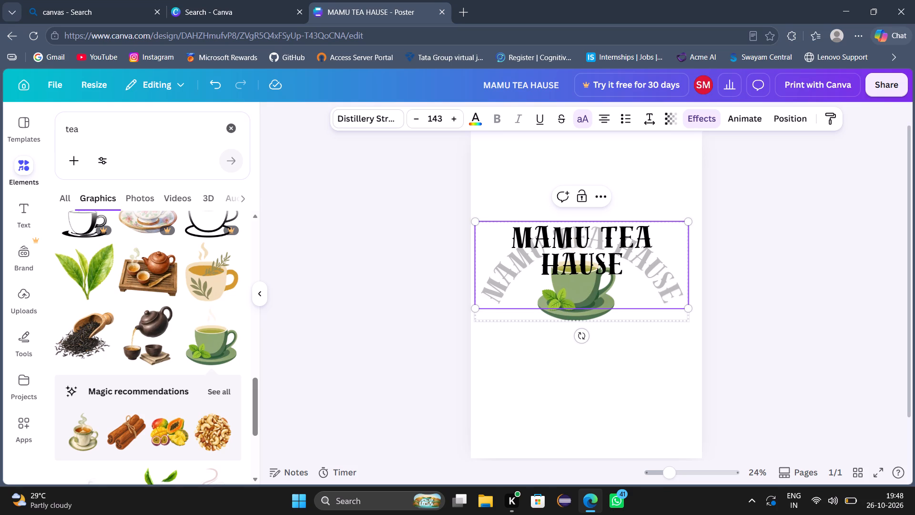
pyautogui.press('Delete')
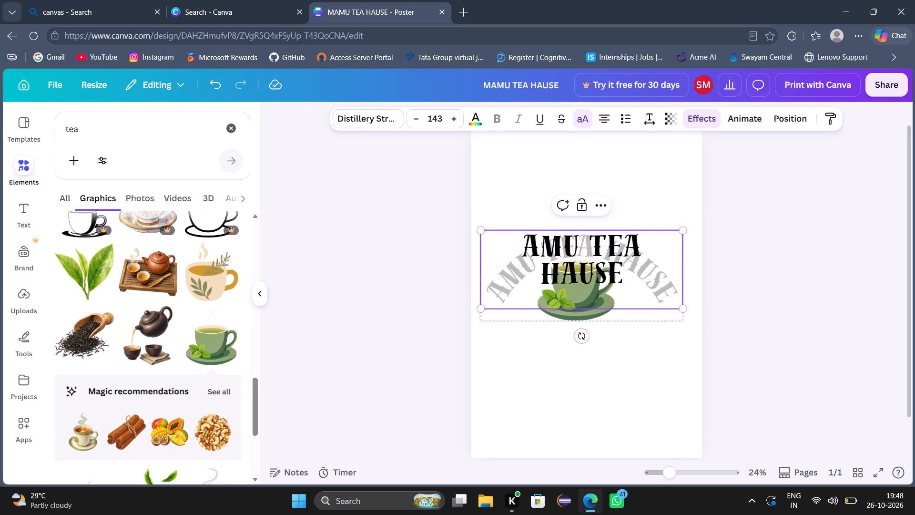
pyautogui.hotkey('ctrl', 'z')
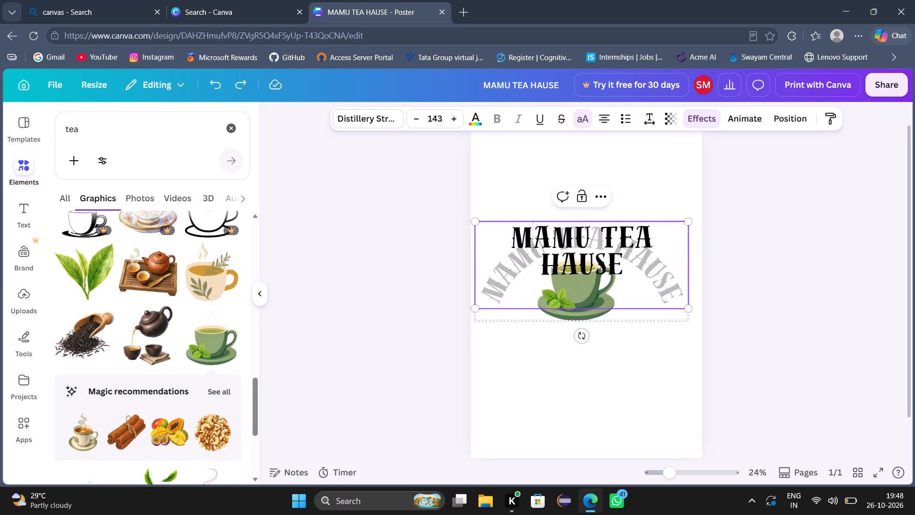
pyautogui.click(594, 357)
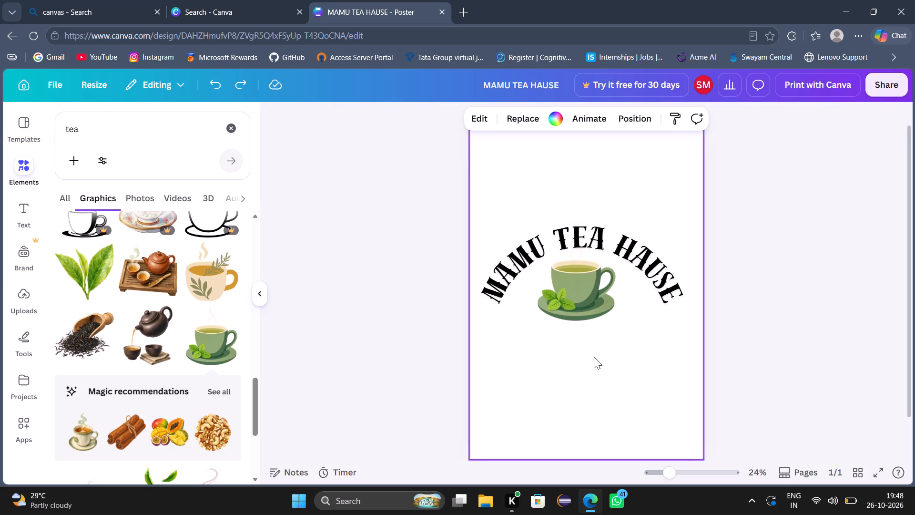
# Open the animation options for the arched heading.
pyautogui.click(526, 268)
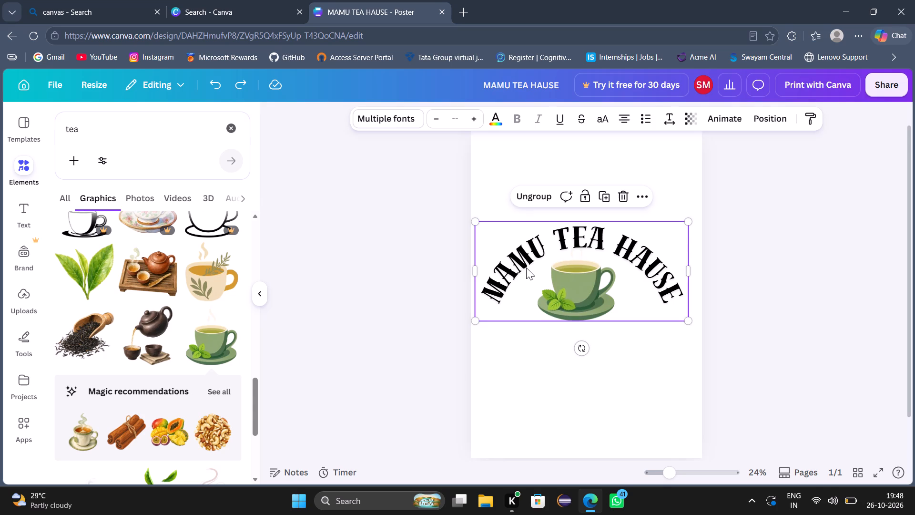
pyautogui.click(493, 282)
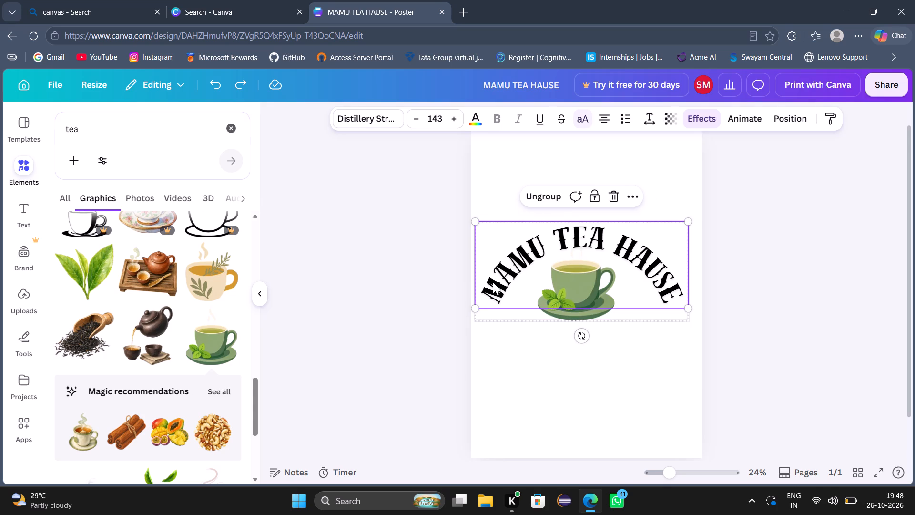
pyautogui.click(737, 119)
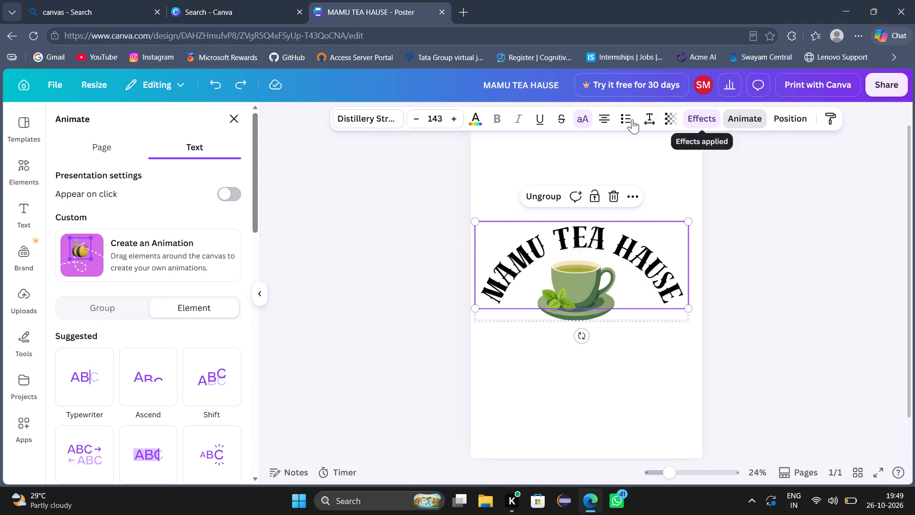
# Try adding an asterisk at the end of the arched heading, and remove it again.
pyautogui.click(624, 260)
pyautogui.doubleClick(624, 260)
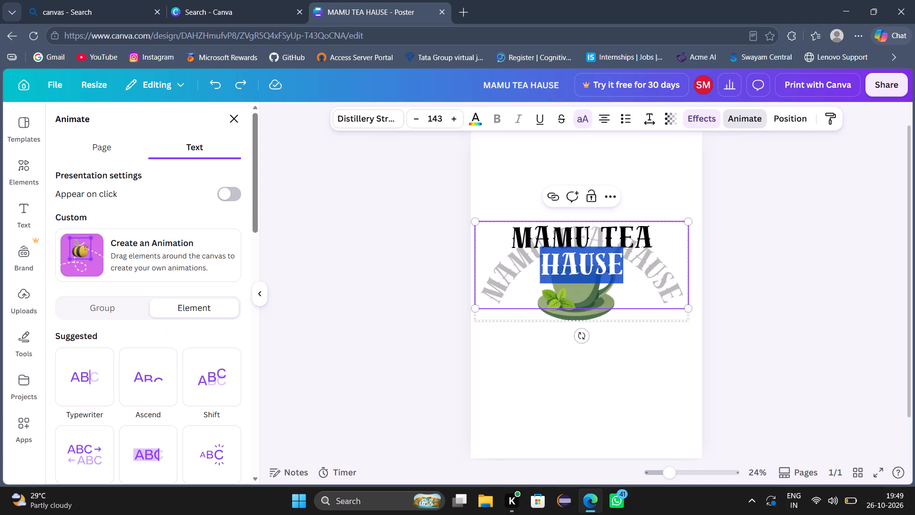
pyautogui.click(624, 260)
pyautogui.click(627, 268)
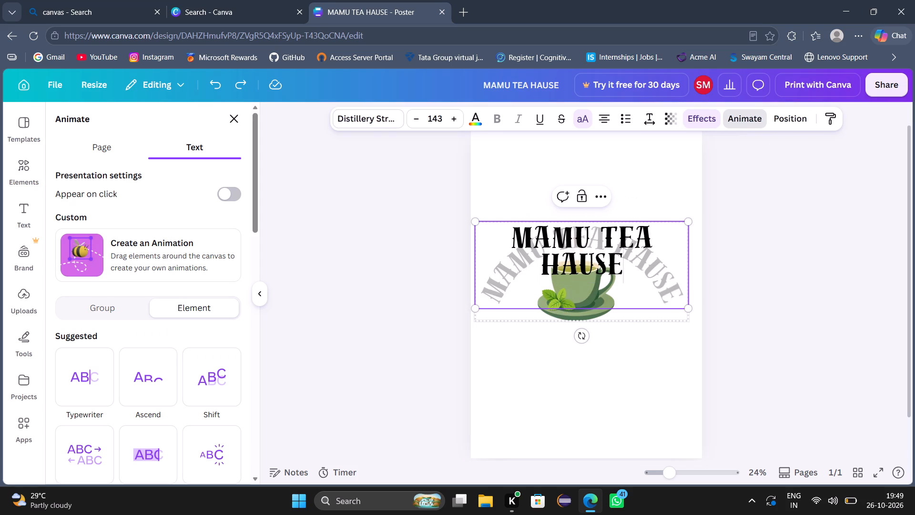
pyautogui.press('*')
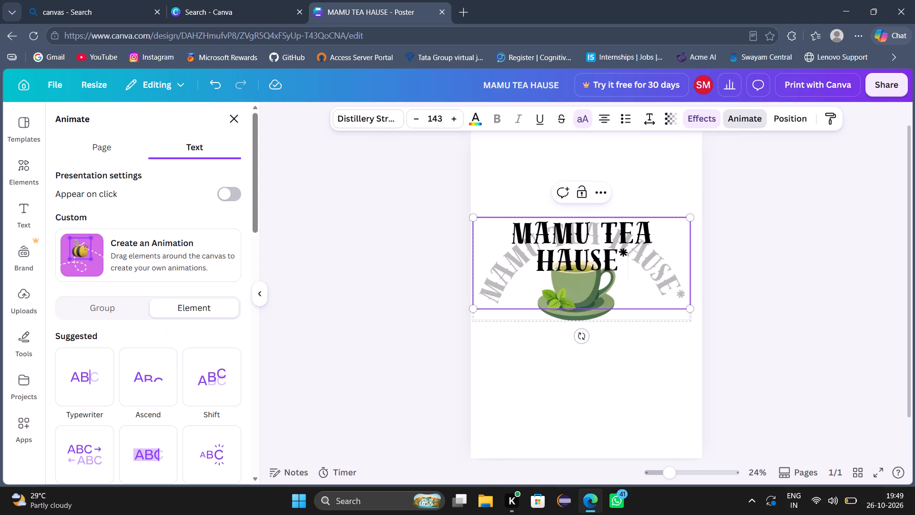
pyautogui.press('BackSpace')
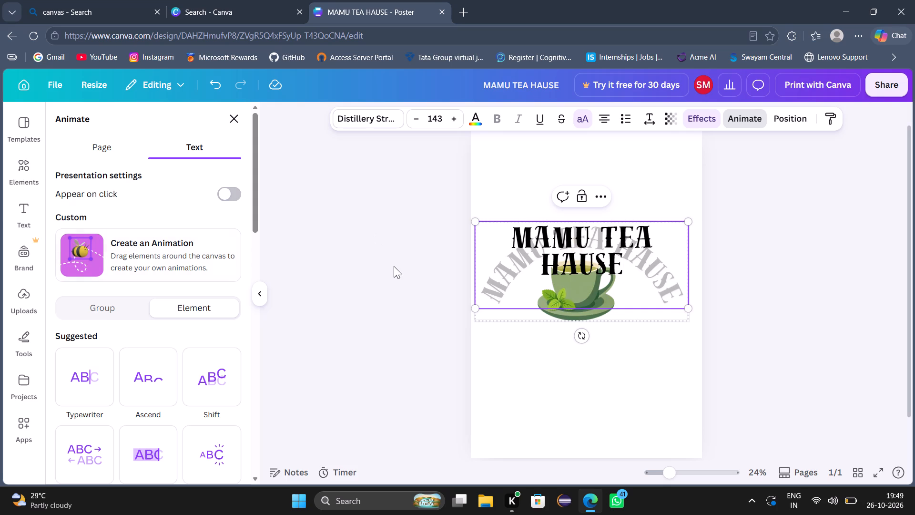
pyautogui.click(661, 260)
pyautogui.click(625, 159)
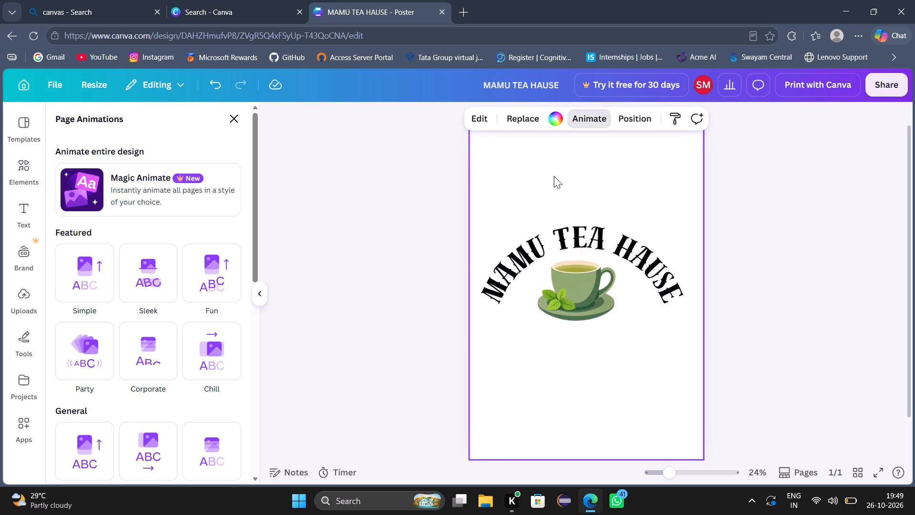
# Clear the "tea" search term from the text library to browse all font combinations.
pyautogui.click(23, 212)
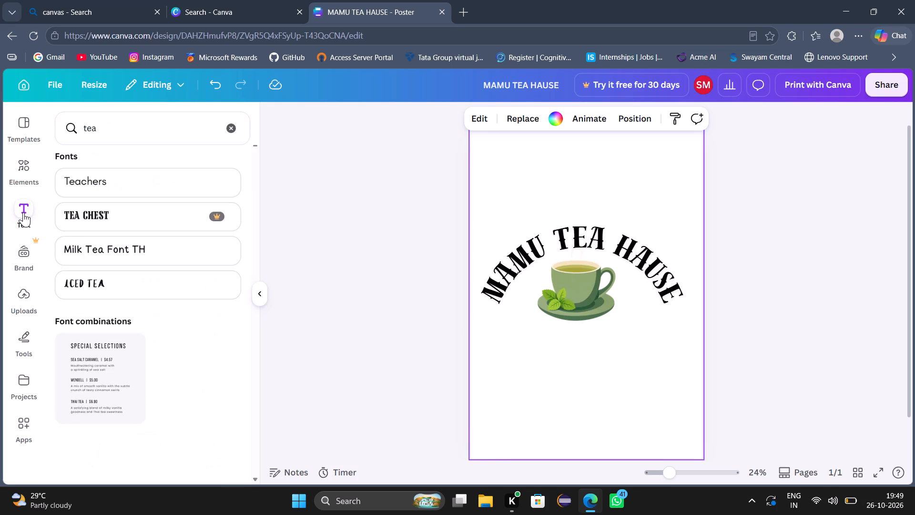
pyautogui.click(125, 129)
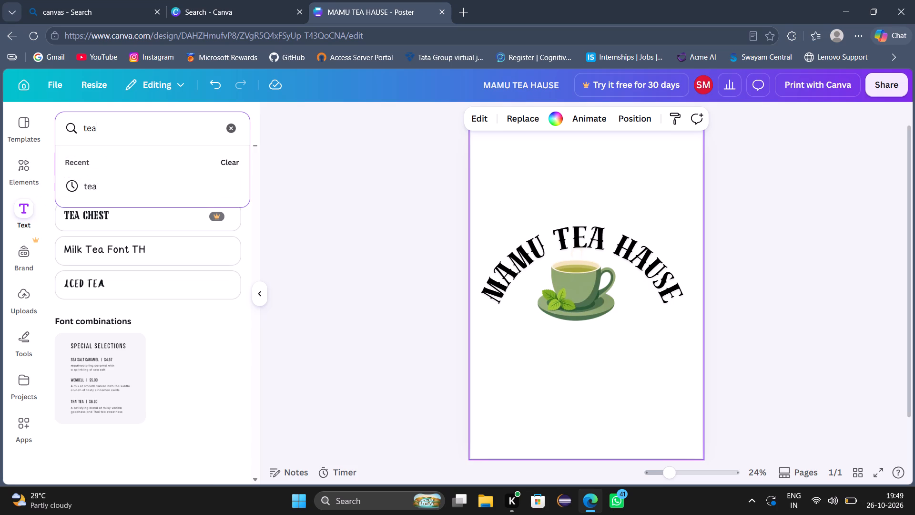
pyautogui.press('BackSpace')
pyautogui.press('BackSpace')
pyautogui.press('BackSpace')
pyautogui.press('BackSpace')
pyautogui.press('BackSpace')
pyautogui.press('BackSpace')
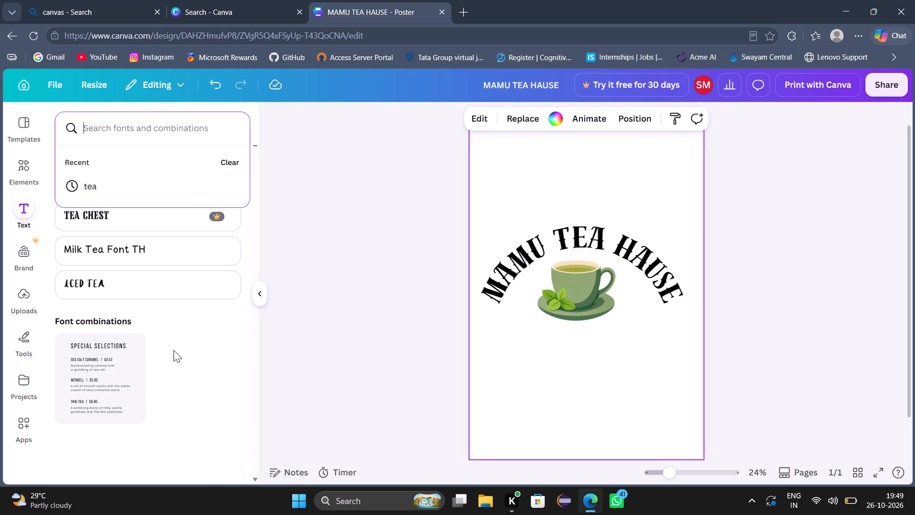
pyautogui.click(170, 350)
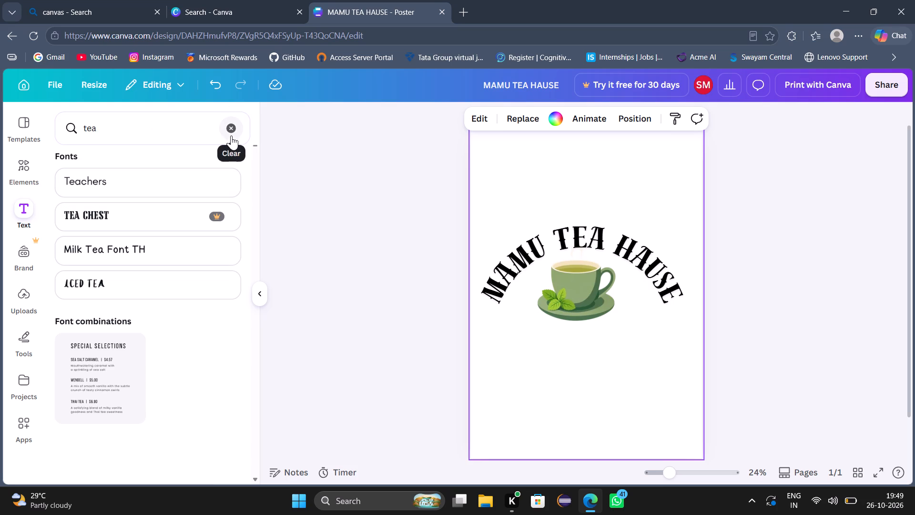
pyautogui.click(232, 134)
# Add the "static" font combination with lime lettering on a black block to the poster.
pyautogui.scroll(-3, 165, 278)
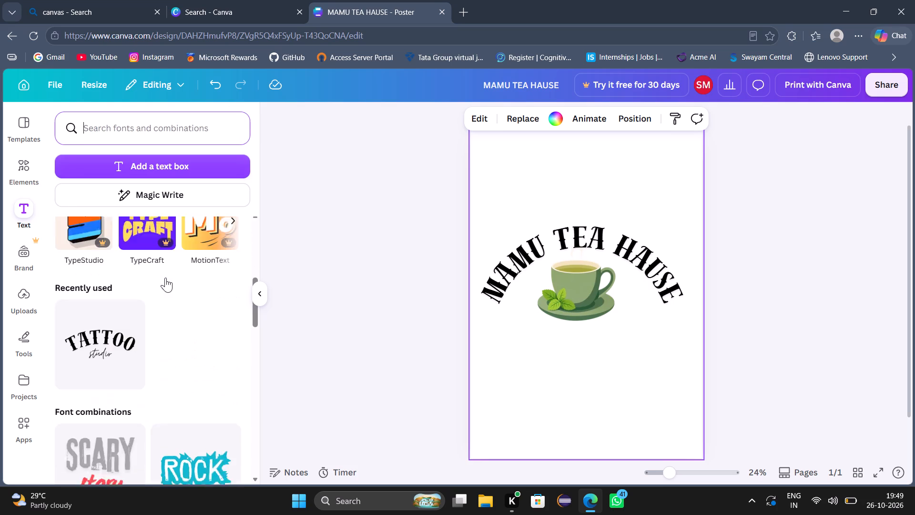
pyautogui.scroll(-4, 165, 278)
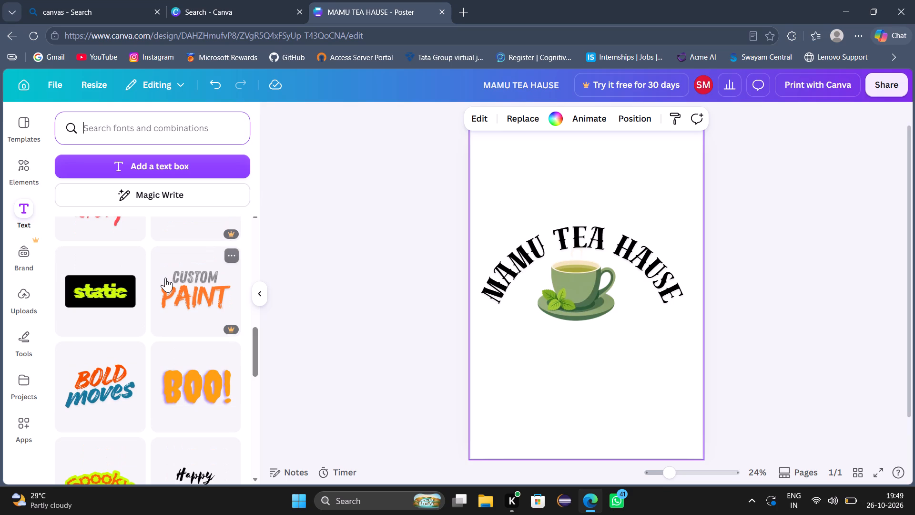
pyautogui.click(111, 292)
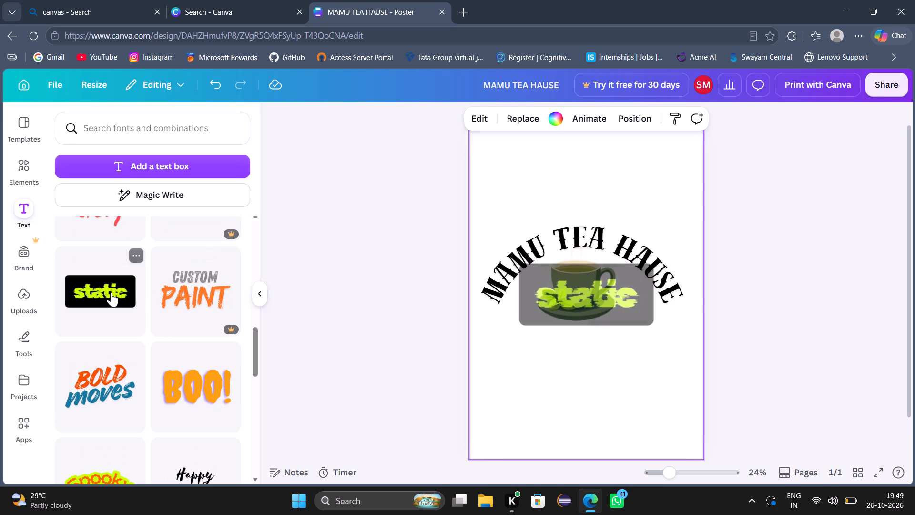
# Try the "static" text block above the arched heading, and delete it from the poster.
pyautogui.moveTo(570, 283); pyautogui.dragTo(570, 268)
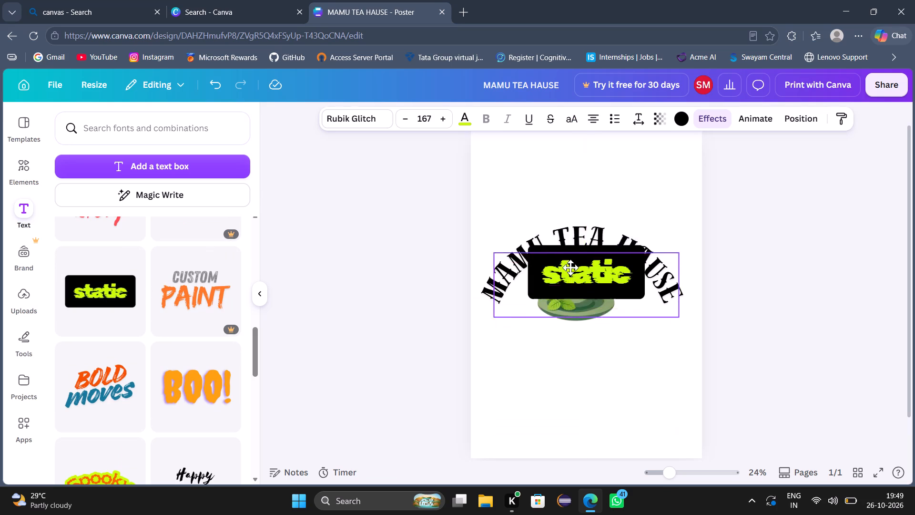
pyautogui.moveTo(570, 268); pyautogui.dragTo(559, 163)
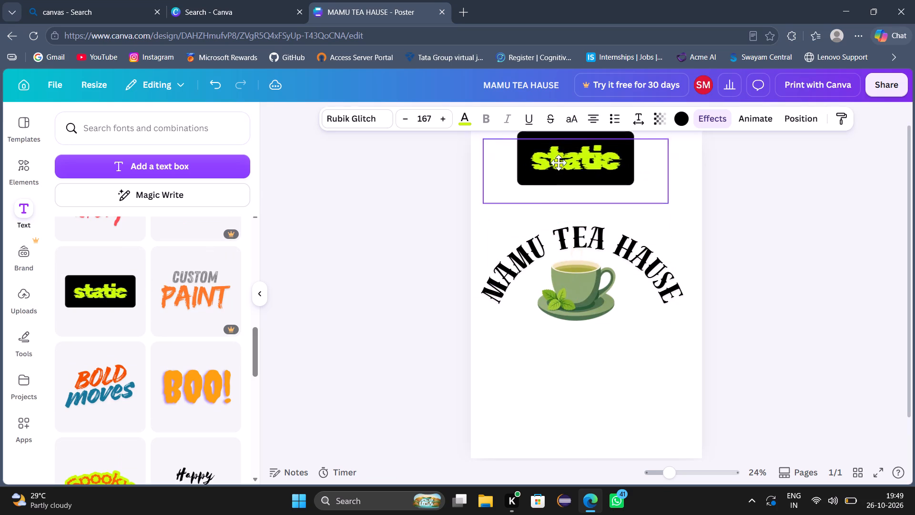
pyautogui.moveTo(559, 163); pyautogui.dragTo(557, 185)
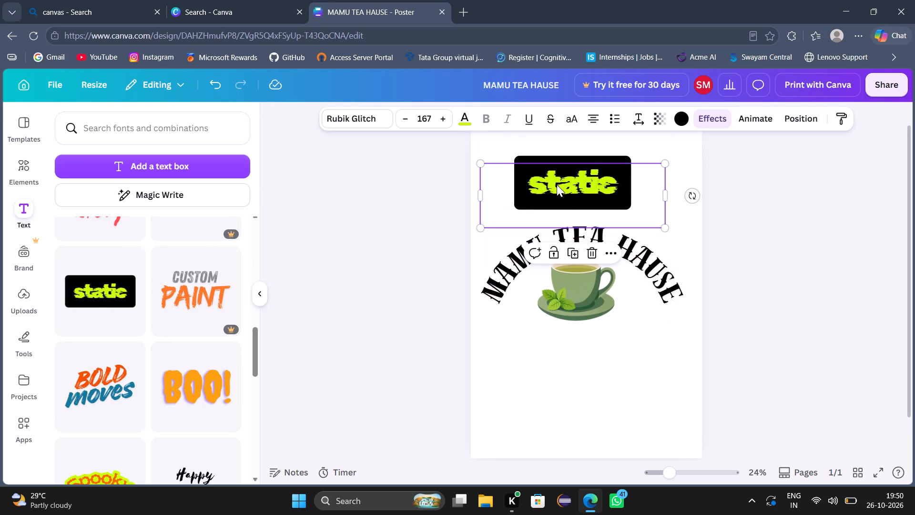
pyautogui.press('Delete')
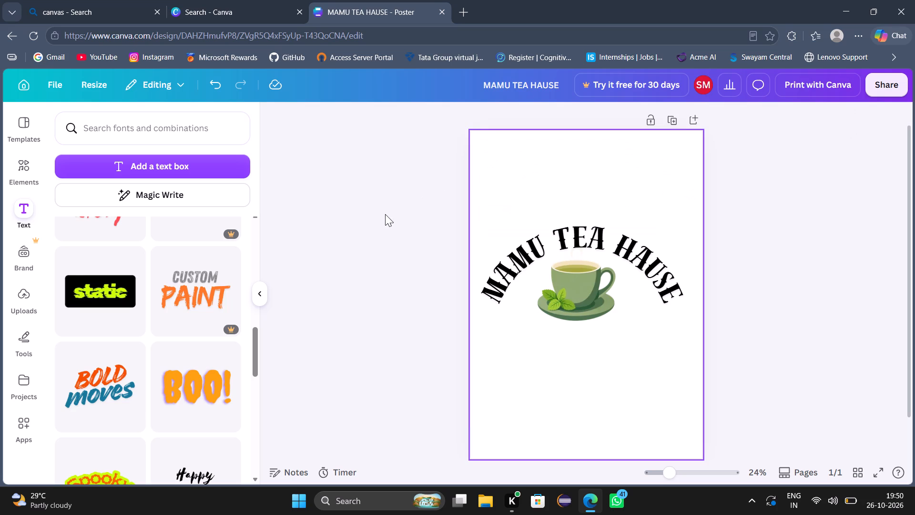
# Browse the font combinations for another text style that suits the tea house poster.
pyautogui.scroll(-2, 142, 252)
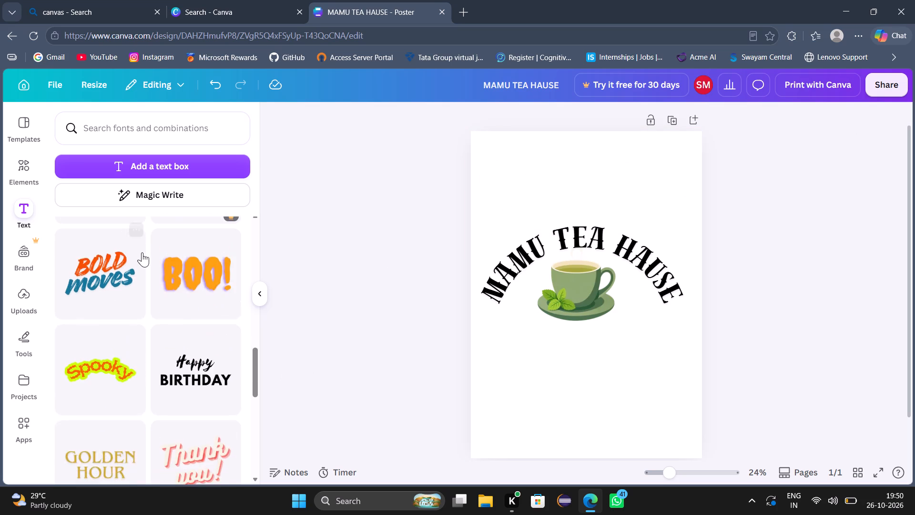
pyautogui.scroll(2, 142, 252)
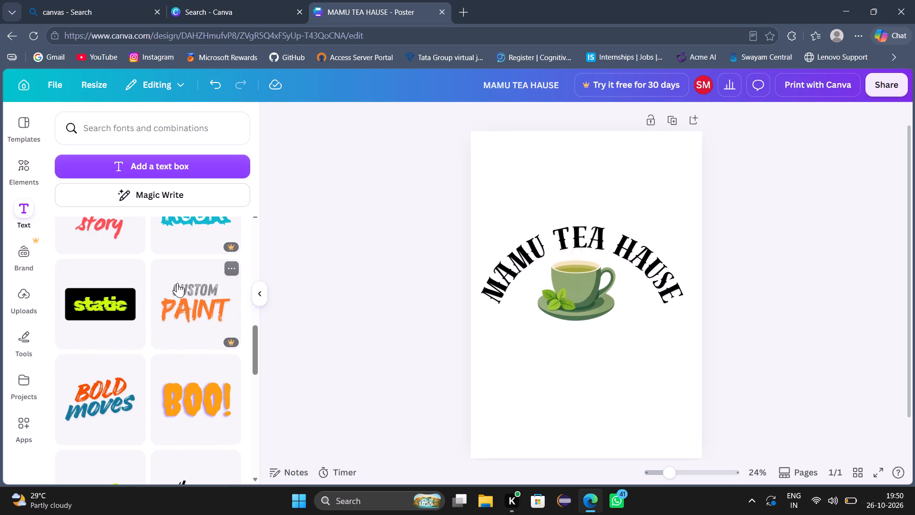
pyautogui.scroll(-1, 177, 283)
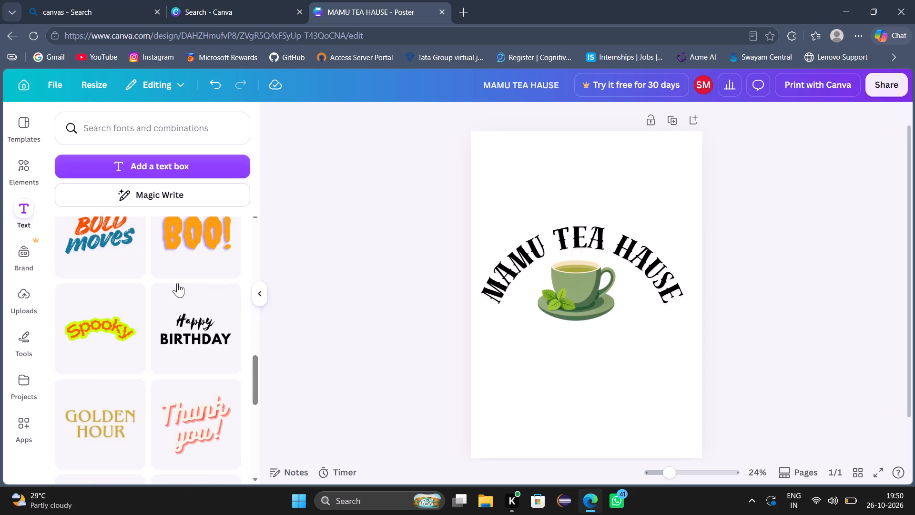
pyautogui.scroll(-4, 177, 283)
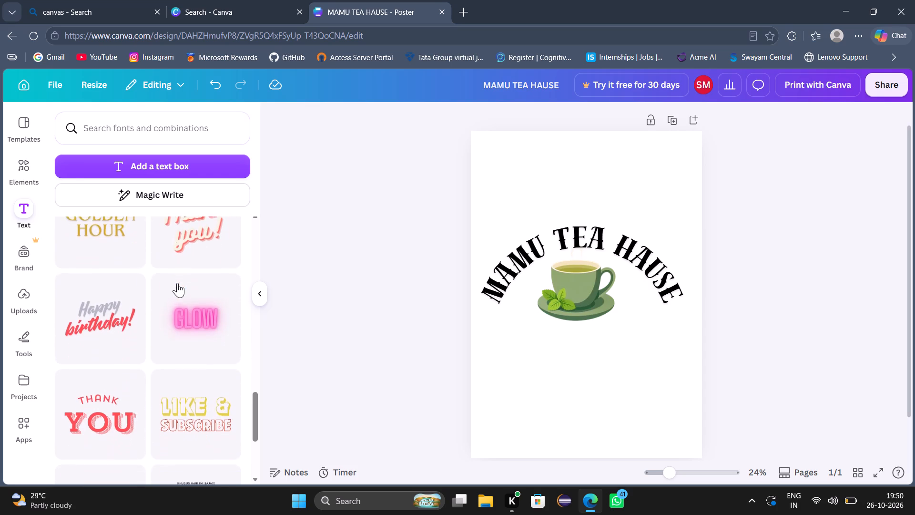
pyautogui.scroll(-4, 177, 283)
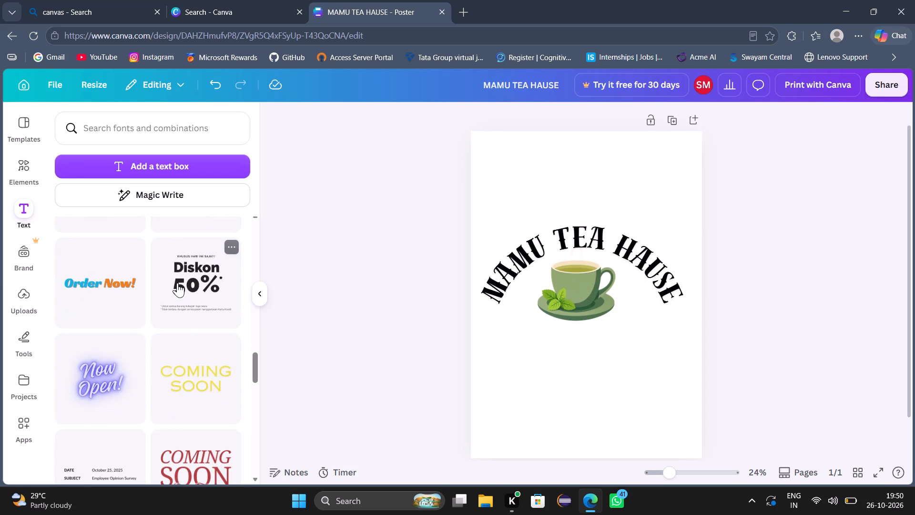
pyautogui.scroll(-3, 177, 283)
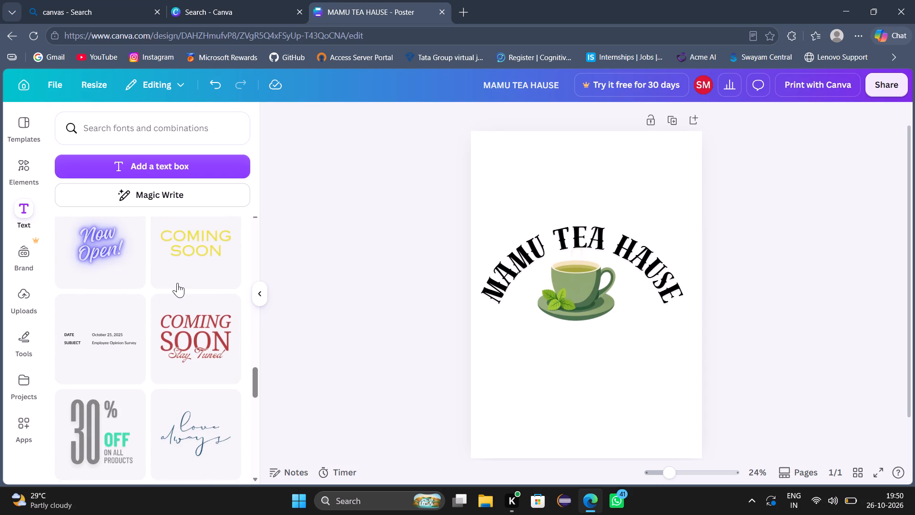
pyautogui.scroll(-4, 177, 283)
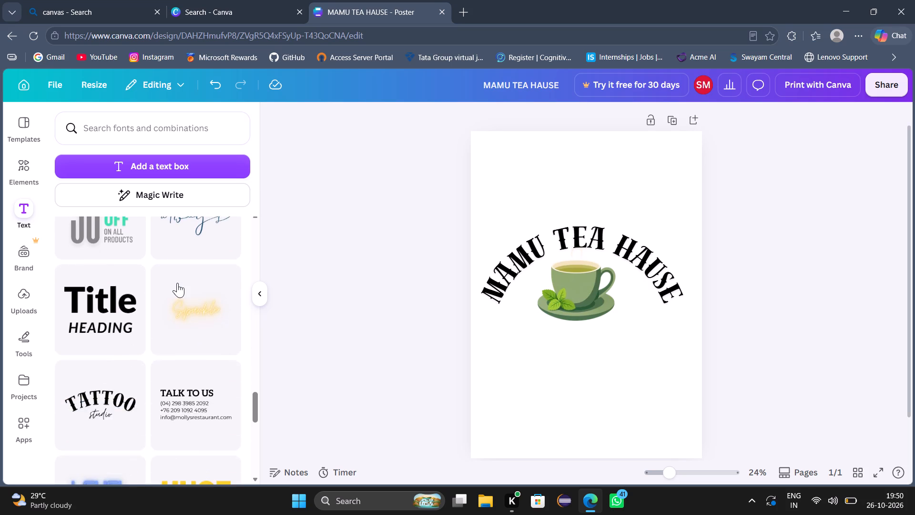
pyautogui.scroll(-5, 177, 283)
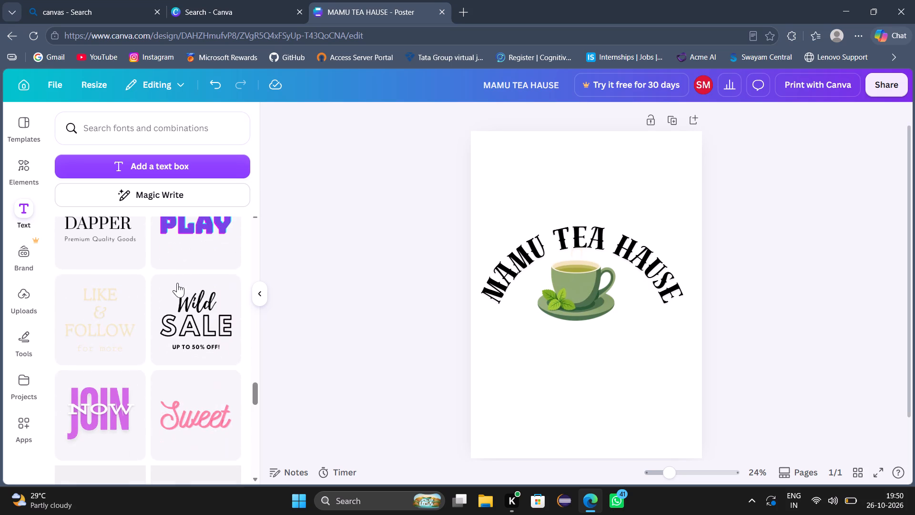
pyautogui.scroll(-2, 177, 283)
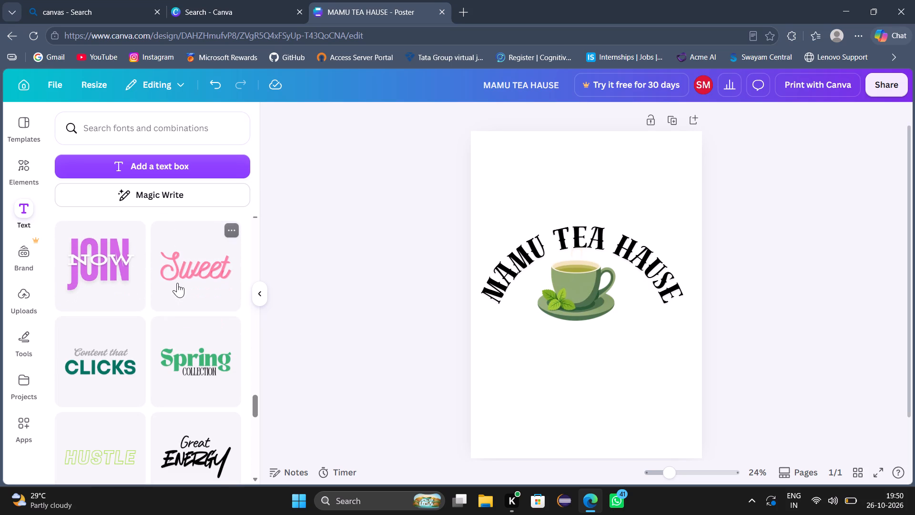
pyautogui.scroll(6, 157, 205)
pyautogui.scroll(7, 156, 262)
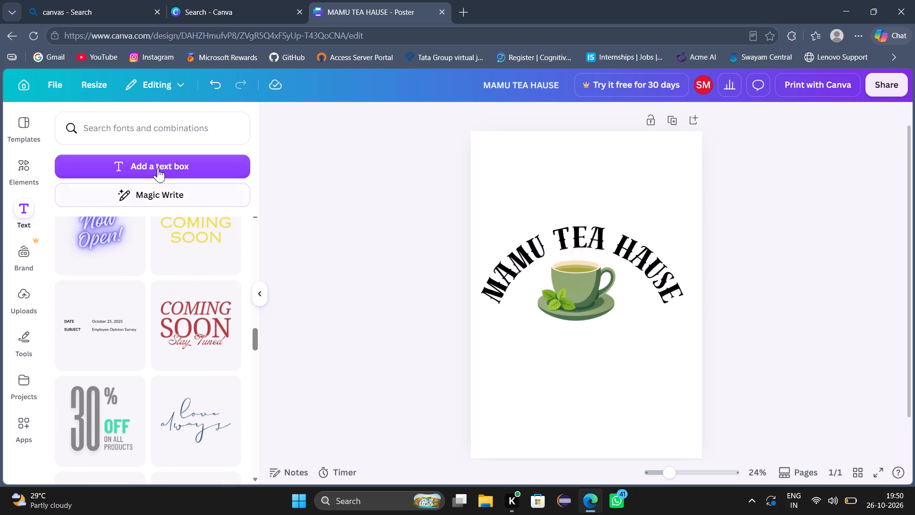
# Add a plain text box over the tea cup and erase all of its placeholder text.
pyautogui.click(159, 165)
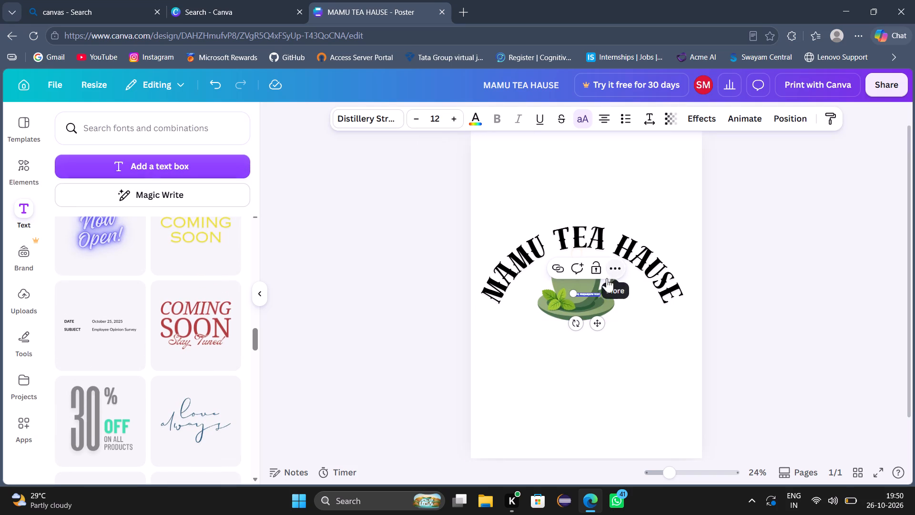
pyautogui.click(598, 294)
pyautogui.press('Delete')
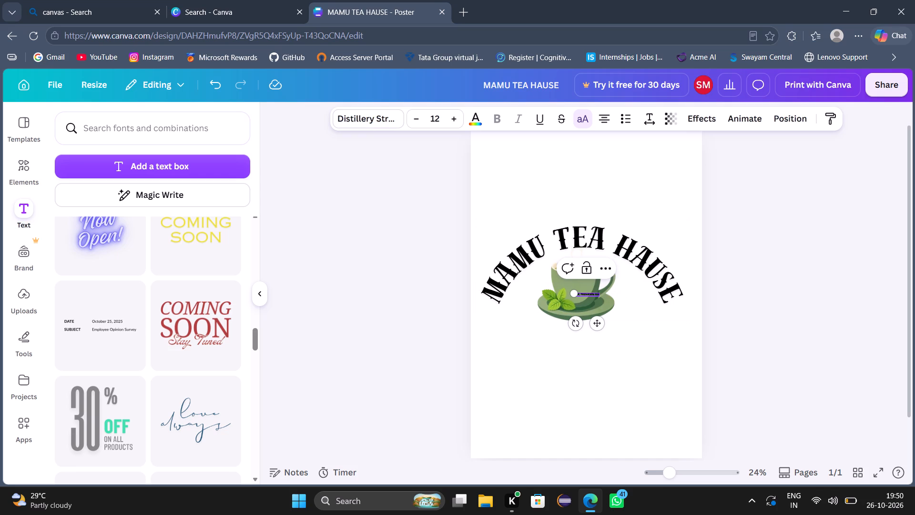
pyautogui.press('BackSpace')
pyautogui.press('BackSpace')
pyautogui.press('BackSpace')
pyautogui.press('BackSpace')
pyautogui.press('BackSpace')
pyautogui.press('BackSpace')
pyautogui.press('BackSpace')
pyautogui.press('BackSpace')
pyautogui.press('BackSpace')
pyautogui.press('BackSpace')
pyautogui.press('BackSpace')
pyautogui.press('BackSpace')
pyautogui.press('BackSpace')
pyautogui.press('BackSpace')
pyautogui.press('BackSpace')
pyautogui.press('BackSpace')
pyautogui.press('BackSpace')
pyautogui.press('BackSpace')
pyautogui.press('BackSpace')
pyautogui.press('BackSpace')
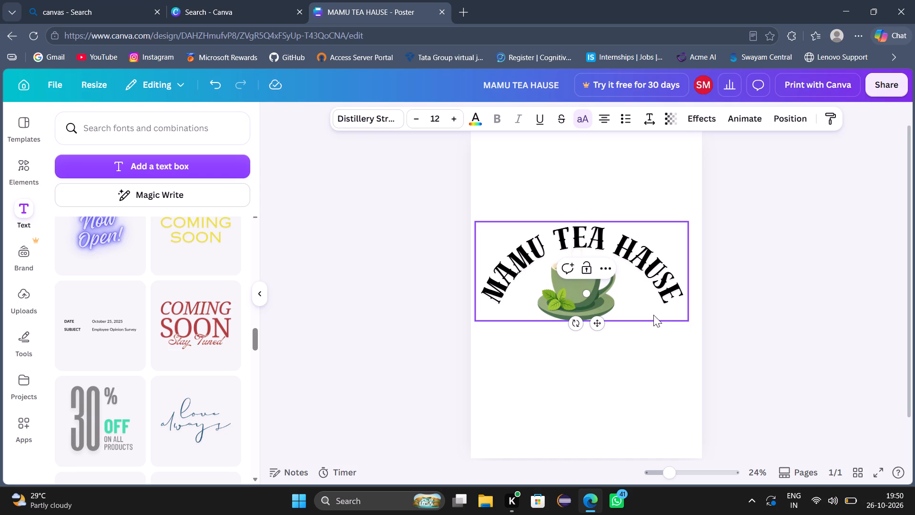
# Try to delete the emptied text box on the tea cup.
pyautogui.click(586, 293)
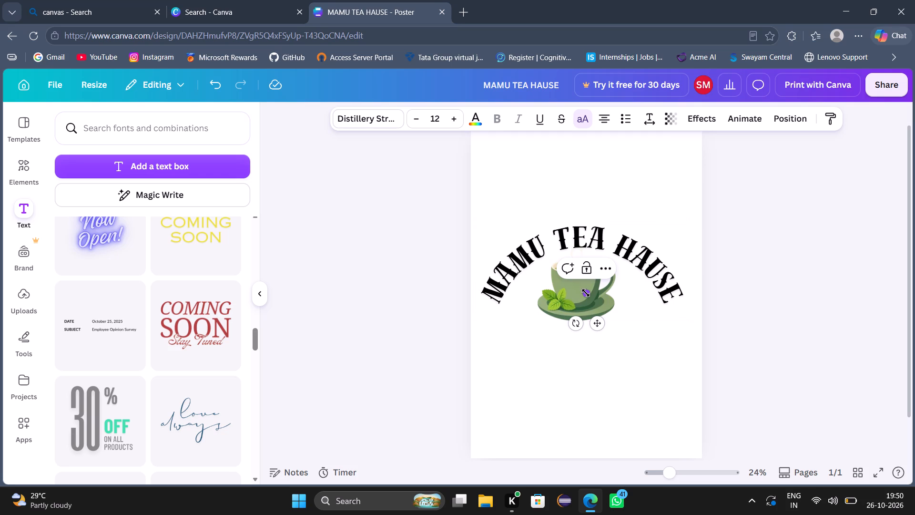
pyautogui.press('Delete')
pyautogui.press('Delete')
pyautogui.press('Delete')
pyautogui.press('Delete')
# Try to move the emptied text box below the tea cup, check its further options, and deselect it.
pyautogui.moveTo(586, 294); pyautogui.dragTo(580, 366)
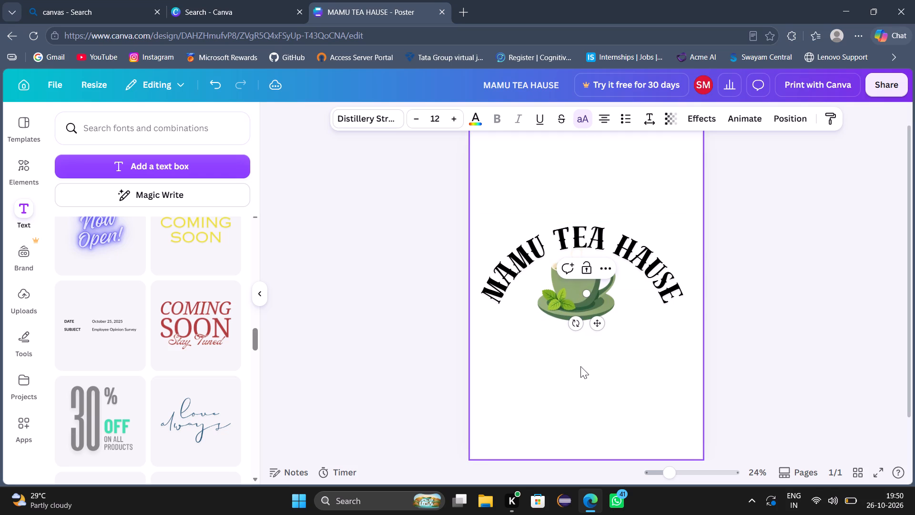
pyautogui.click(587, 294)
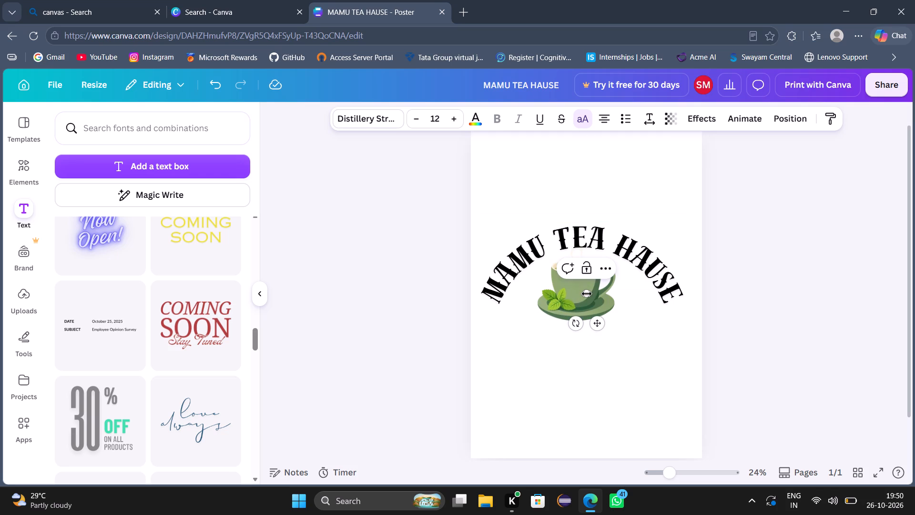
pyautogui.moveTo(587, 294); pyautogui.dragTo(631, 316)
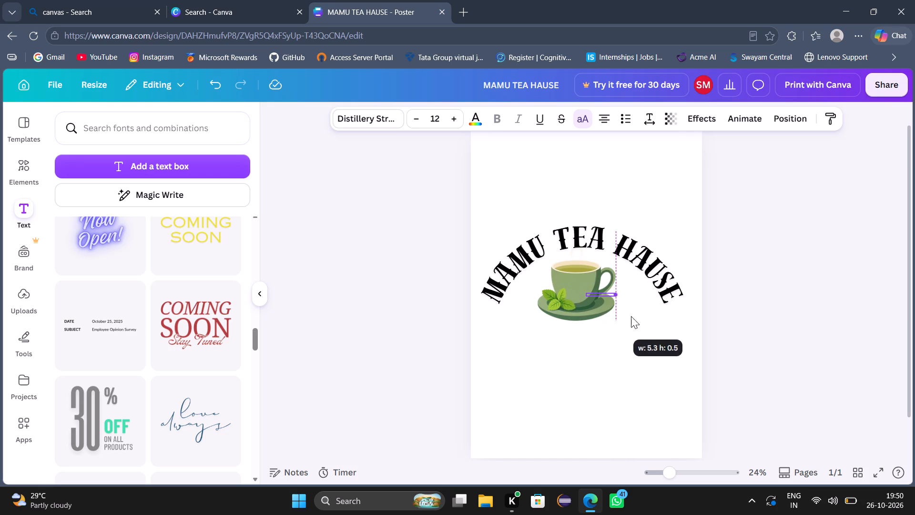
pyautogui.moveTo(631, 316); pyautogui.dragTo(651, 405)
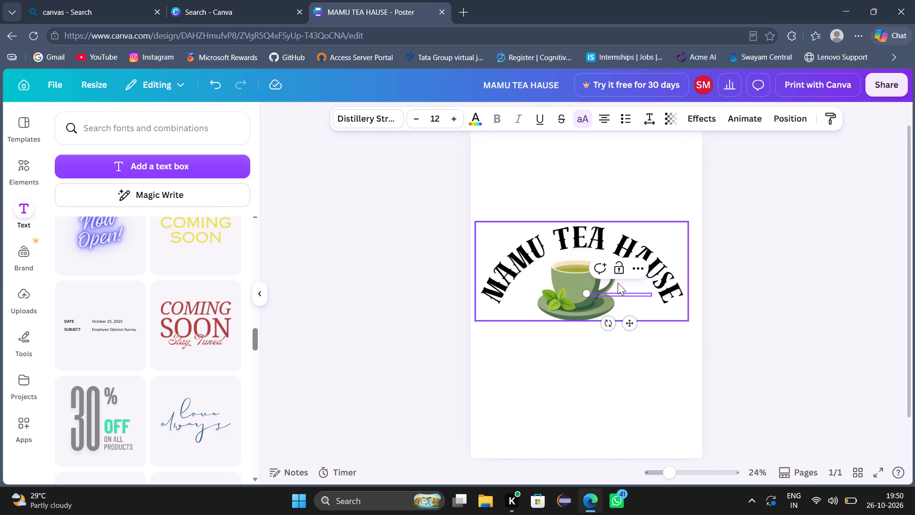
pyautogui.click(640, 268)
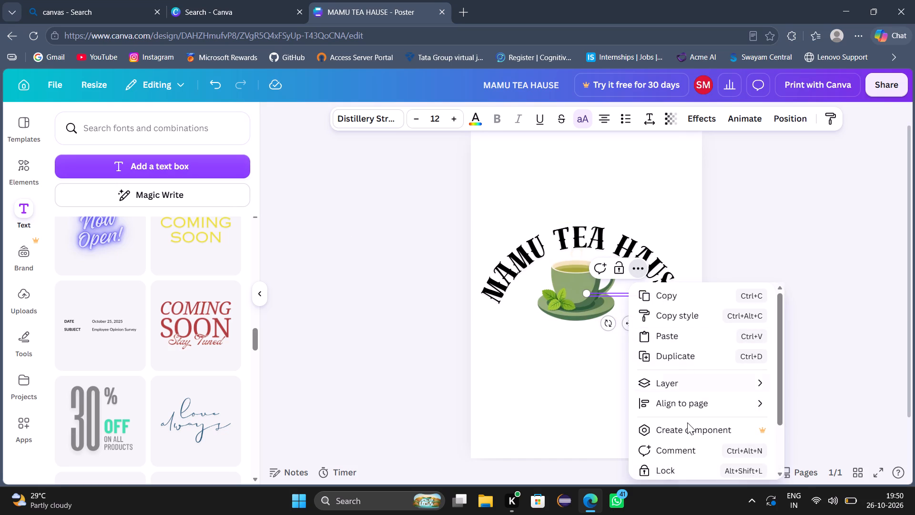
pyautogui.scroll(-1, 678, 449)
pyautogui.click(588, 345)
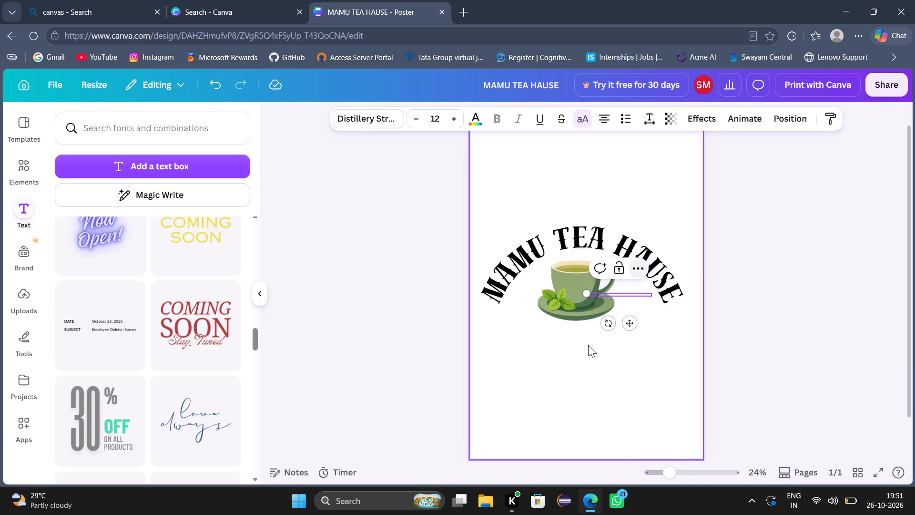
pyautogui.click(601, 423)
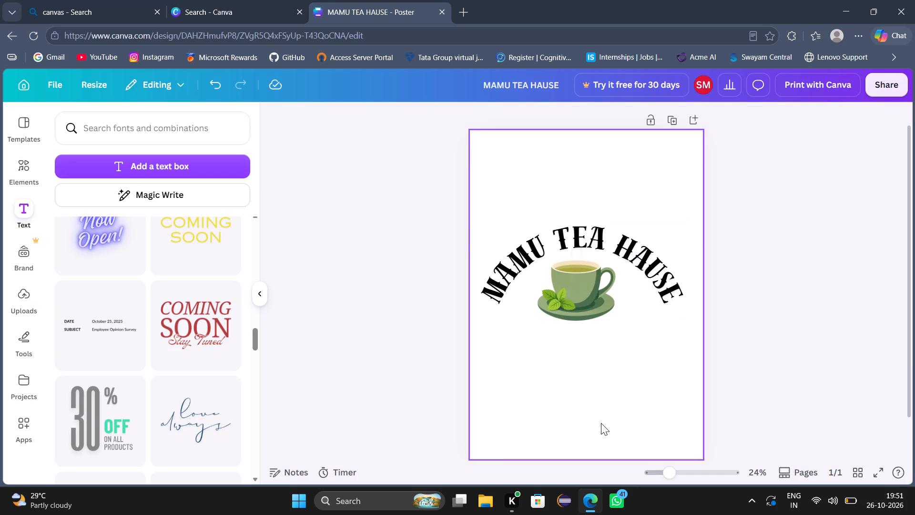
# Add the "TALK TO US" contact details font combination to the poster.
pyautogui.scroll(-2, 152, 245)
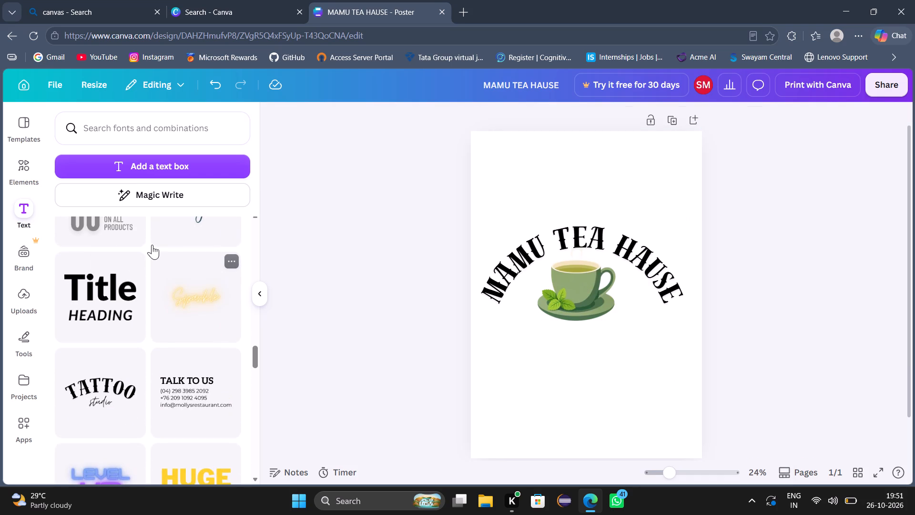
pyautogui.scroll(-2, 152, 245)
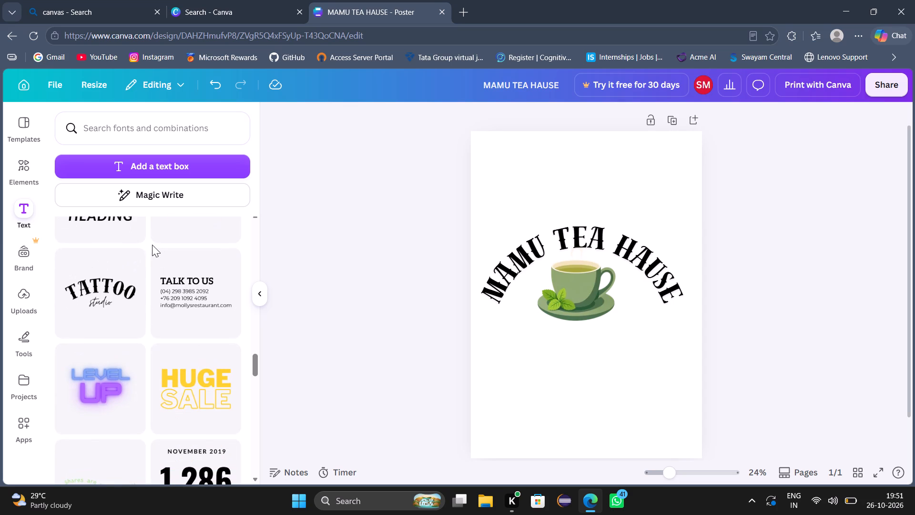
pyautogui.click(175, 277)
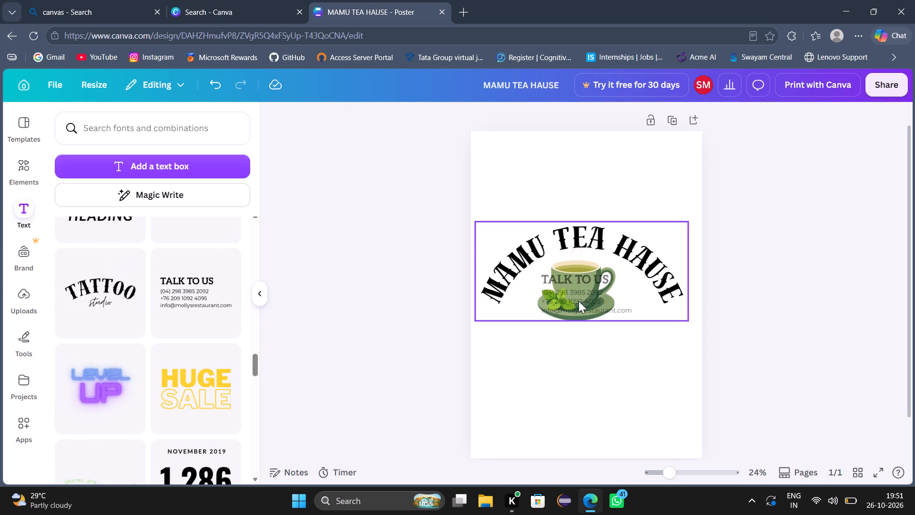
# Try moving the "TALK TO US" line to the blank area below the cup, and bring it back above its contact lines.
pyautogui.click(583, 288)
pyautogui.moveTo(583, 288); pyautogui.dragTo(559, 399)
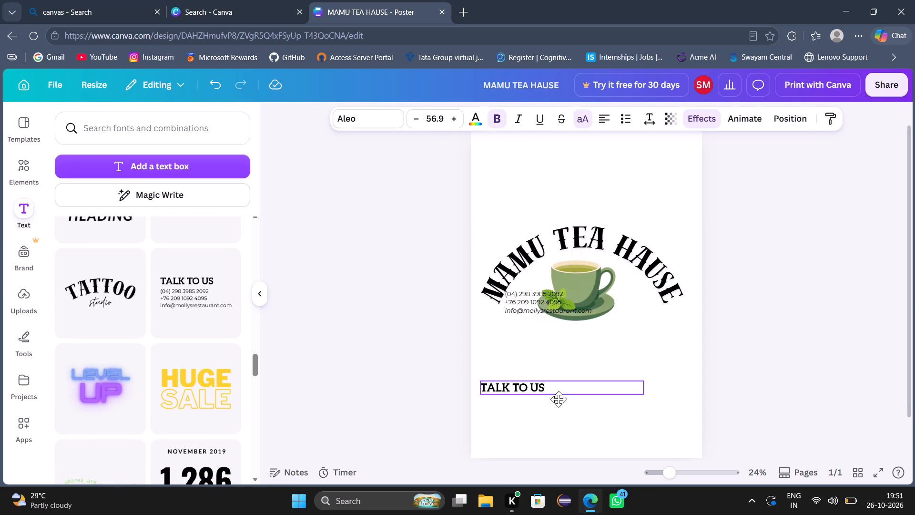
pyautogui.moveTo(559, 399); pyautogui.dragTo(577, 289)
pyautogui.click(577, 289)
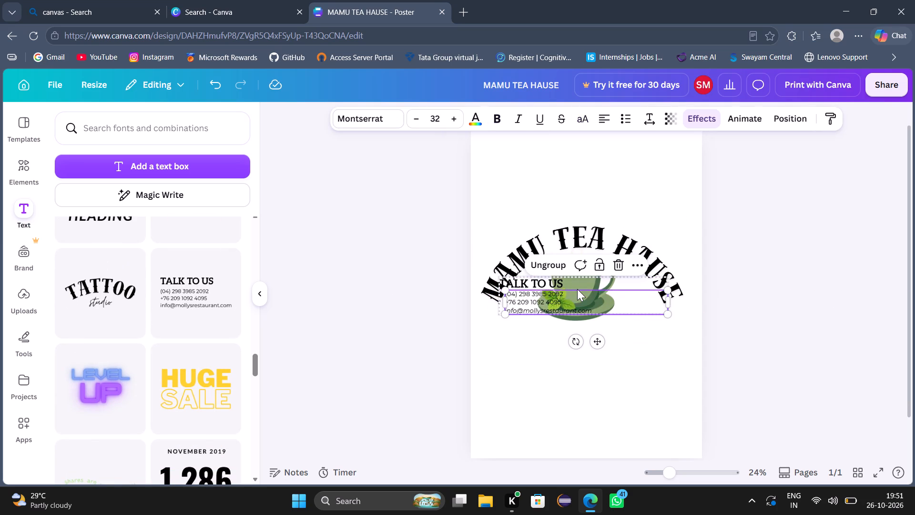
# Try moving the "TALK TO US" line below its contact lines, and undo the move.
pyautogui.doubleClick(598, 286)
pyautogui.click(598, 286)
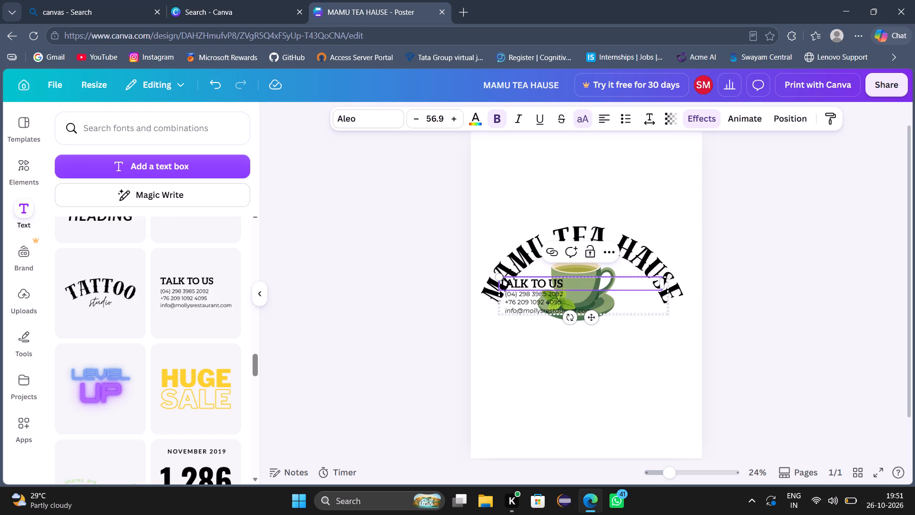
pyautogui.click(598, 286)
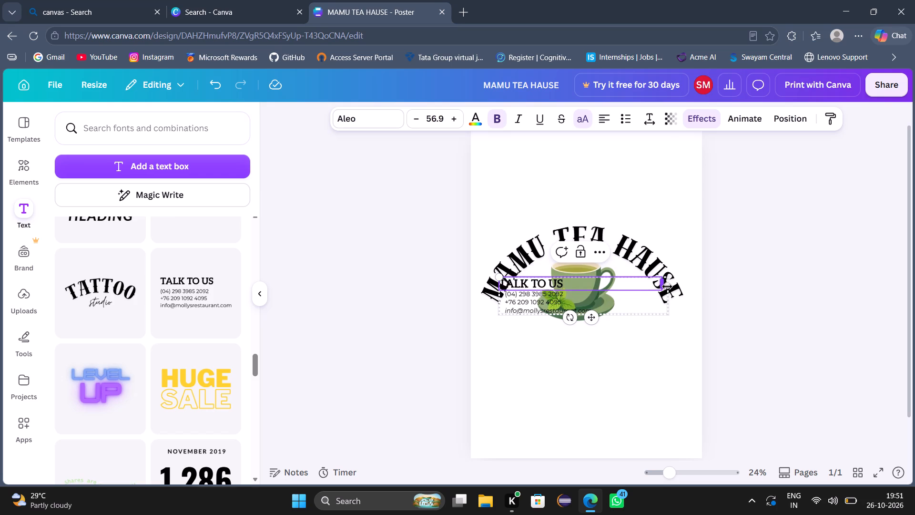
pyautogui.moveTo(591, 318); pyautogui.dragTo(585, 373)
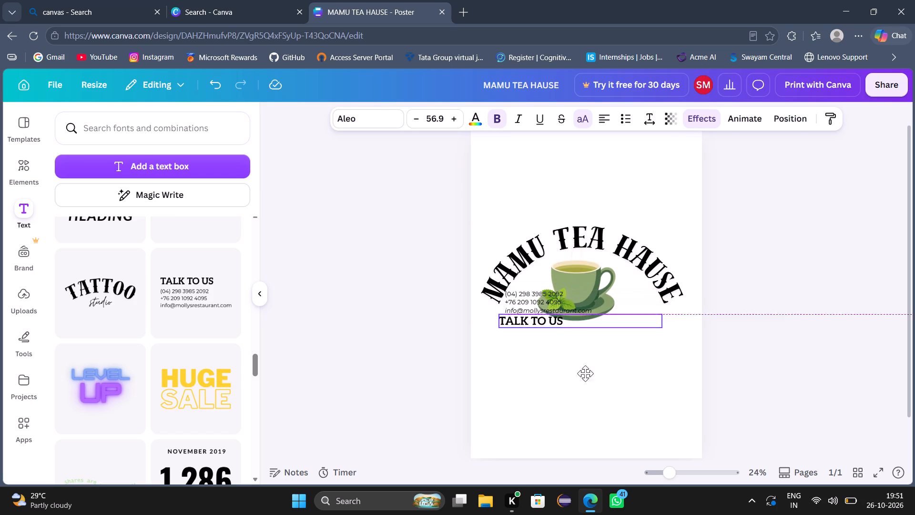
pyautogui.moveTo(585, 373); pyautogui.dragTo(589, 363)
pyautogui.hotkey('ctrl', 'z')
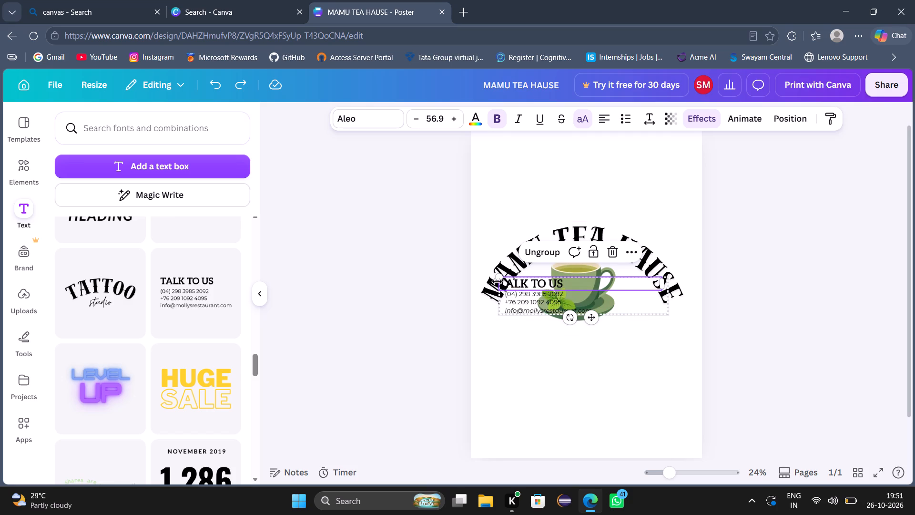
# Delete the "TALK TO US" line and its contact lines from over the tea cup.
pyautogui.moveTo(498, 278); pyautogui.dragTo(493, 303)
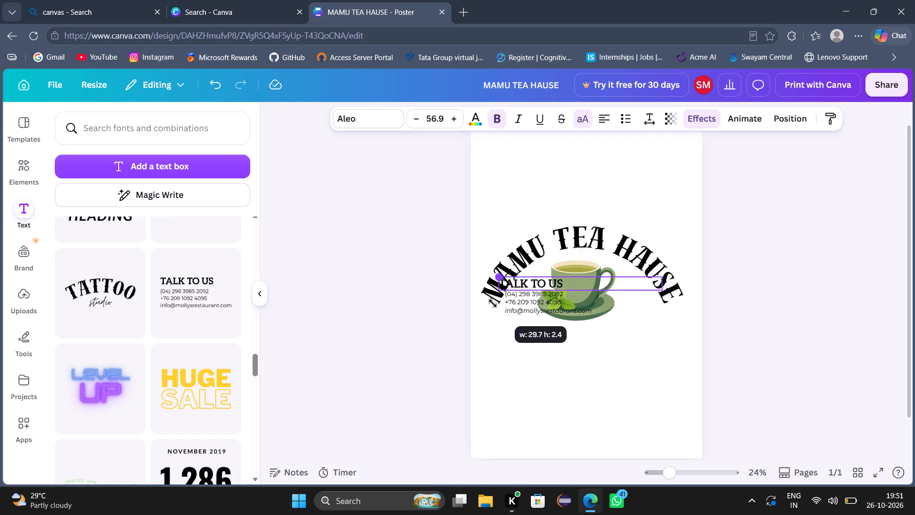
pyautogui.moveTo(493, 303); pyautogui.dragTo(499, 306)
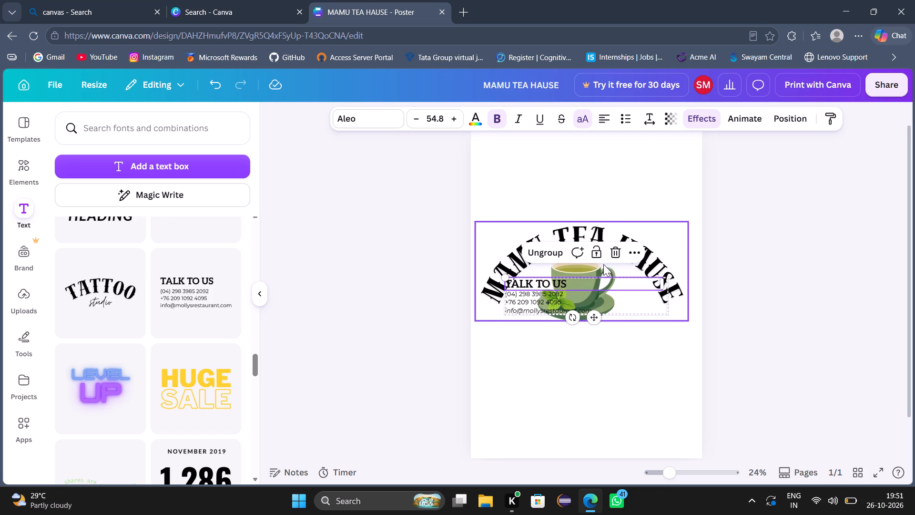
pyautogui.click(613, 255)
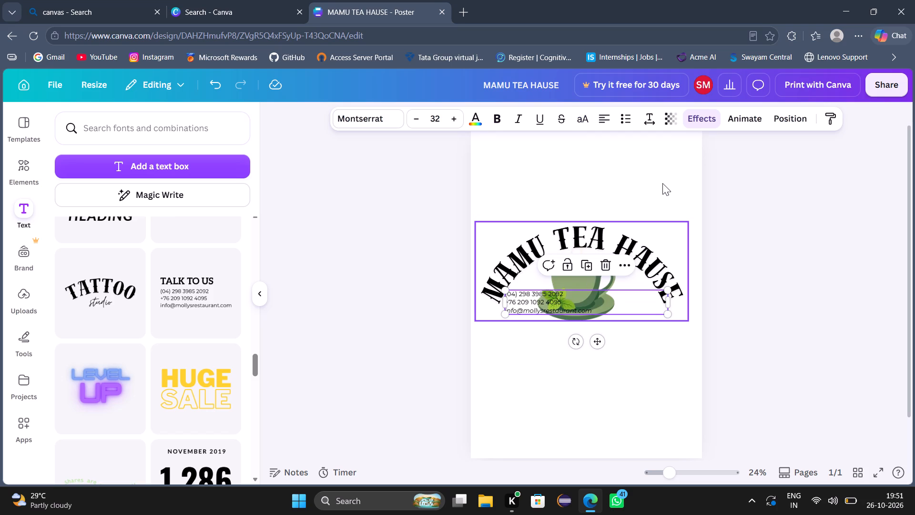
pyautogui.click(601, 265)
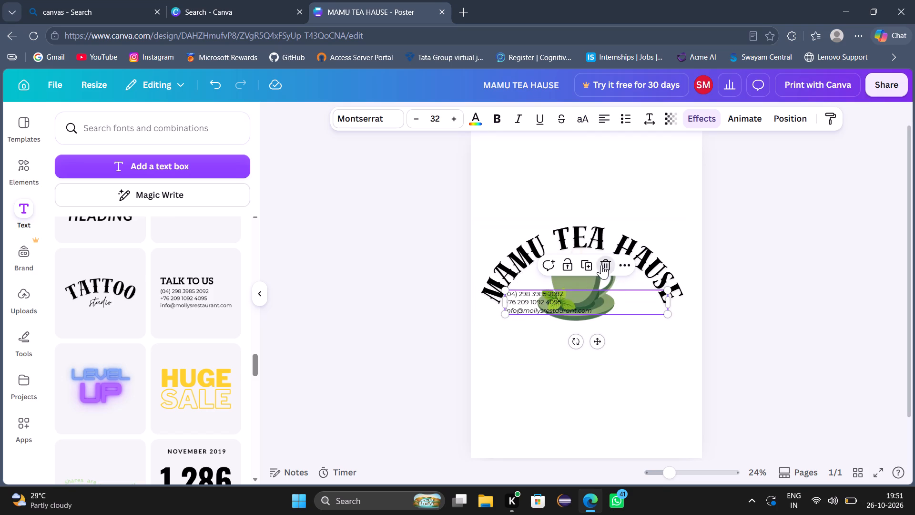
# Add the "TALK TO US" contact font combination to the poster again and scale the whole group down slightly.
pyautogui.click(208, 312)
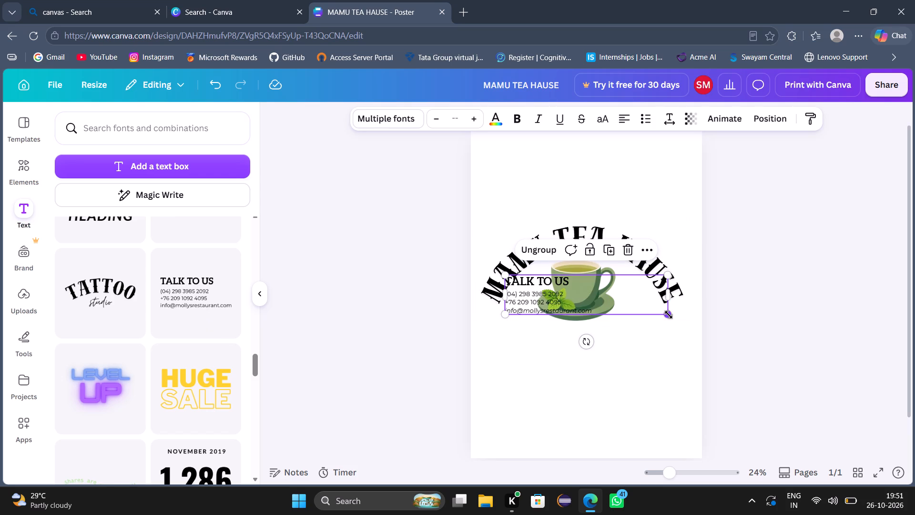
pyautogui.moveTo(668, 314); pyautogui.dragTo(656, 341)
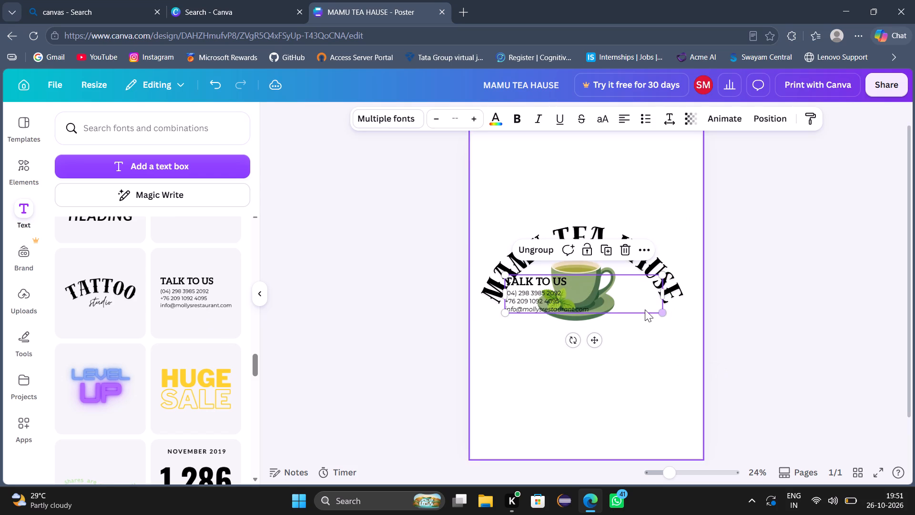
# Move the three contact lines from the tea cup to the poster's bottom-left corner.
pyautogui.click(635, 293)
pyautogui.moveTo(635, 293); pyautogui.dragTo(604, 405)
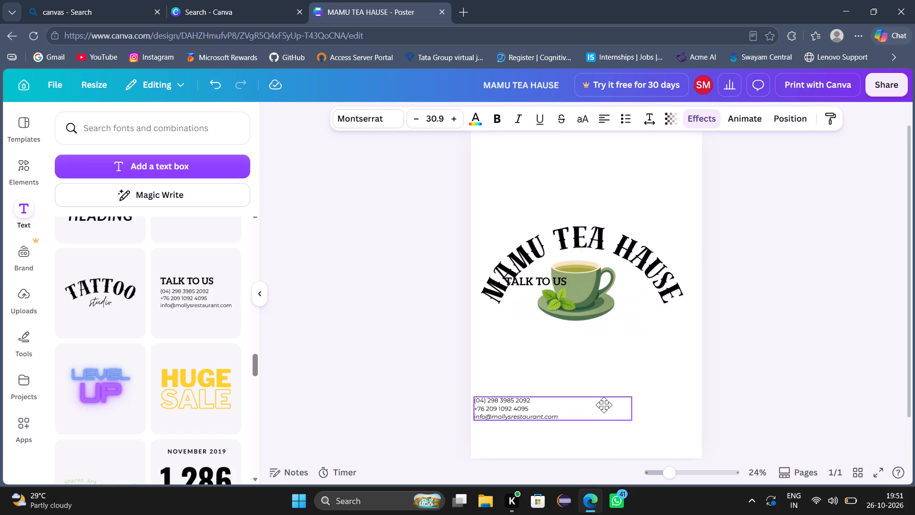
pyautogui.moveTo(604, 405); pyautogui.dragTo(609, 426)
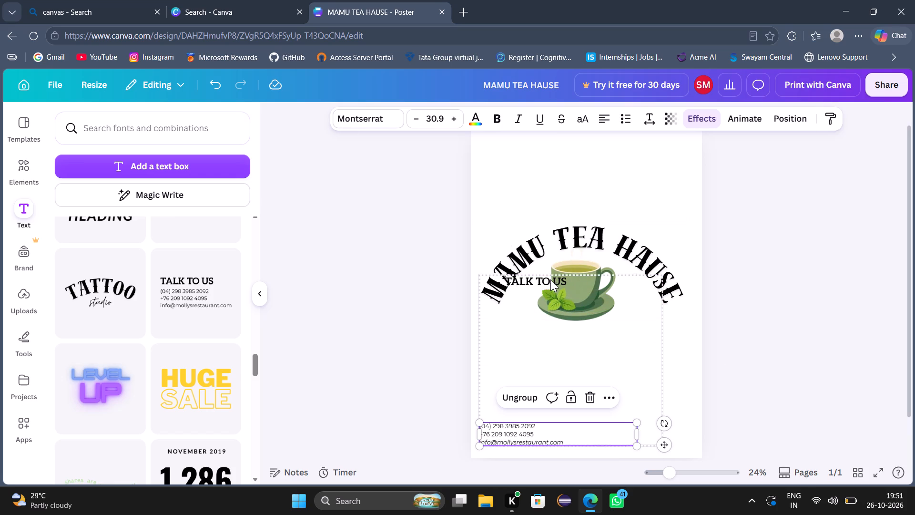
# Move the "TALK TO US" heading directly above the contact lines, left-aligned with them and with a small gap.
pyautogui.click(549, 280)
pyautogui.moveTo(549, 280); pyautogui.dragTo(521, 413)
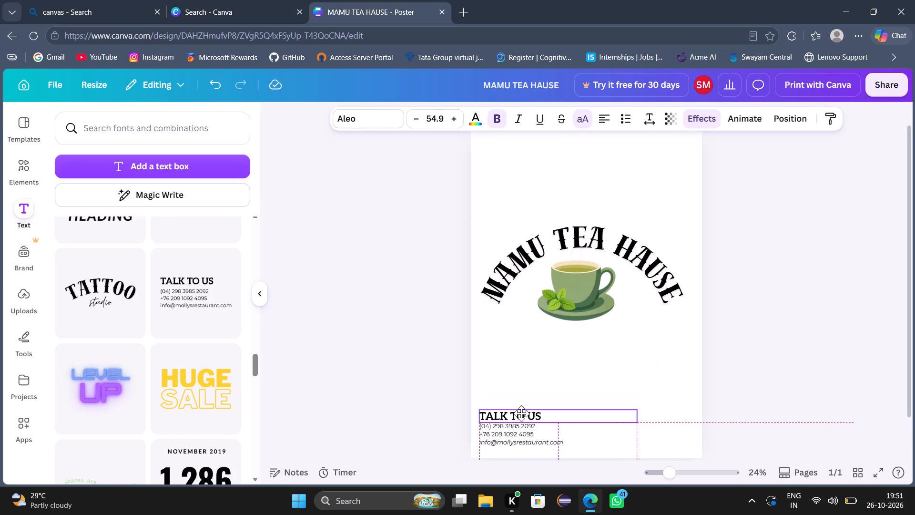
pyautogui.moveTo(521, 413); pyautogui.dragTo(524, 412)
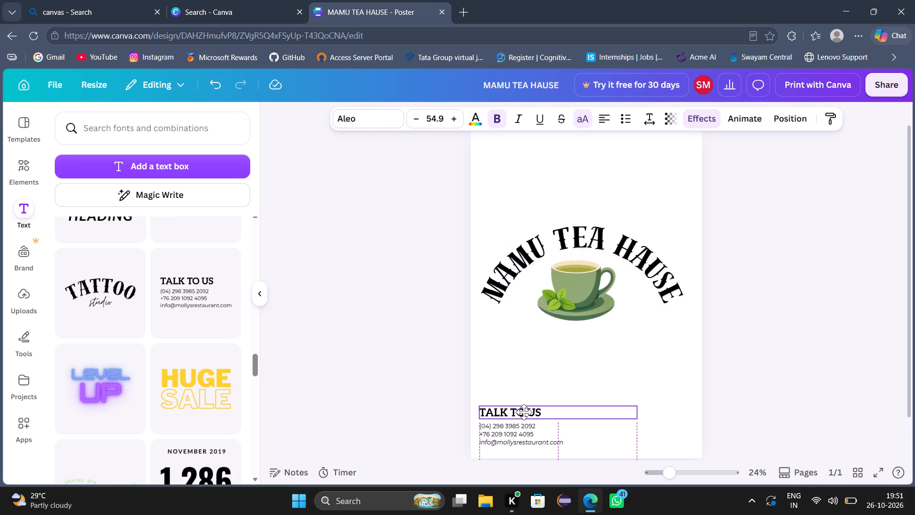
pyautogui.moveTo(524, 412); pyautogui.dragTo(524, 409)
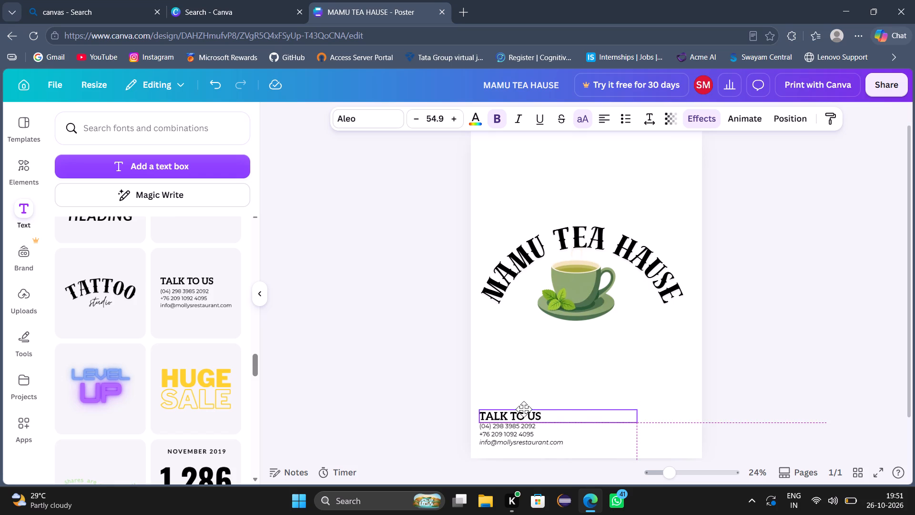
pyautogui.moveTo(524, 409); pyautogui.dragTo(523, 408)
# Open the contact lines beneath the "TALK TO US" heading for text editing.
pyautogui.click(515, 426)
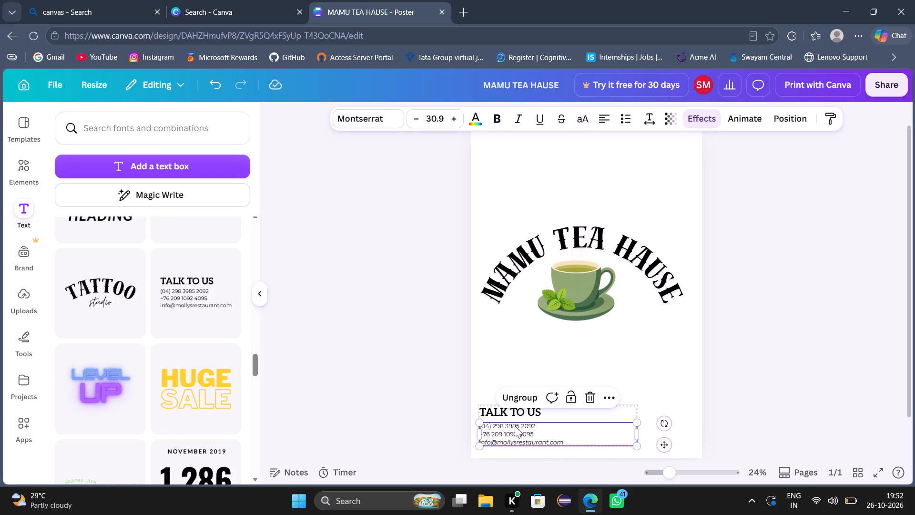
pyautogui.doubleClick(515, 426)
pyautogui.click(515, 426)
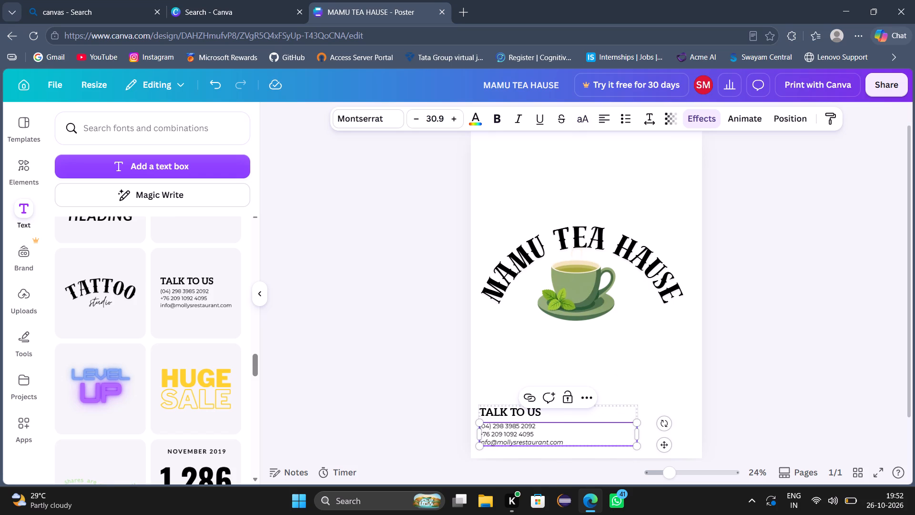
pyautogui.doubleClick(547, 438)
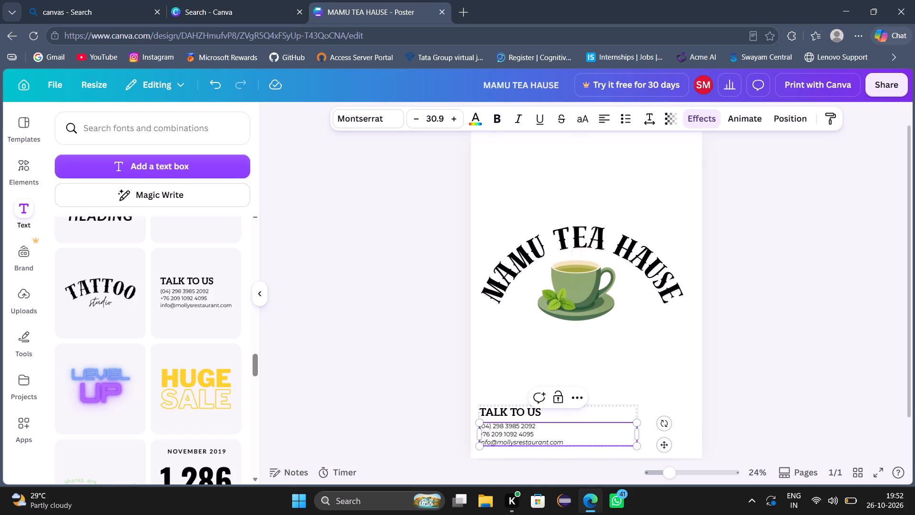
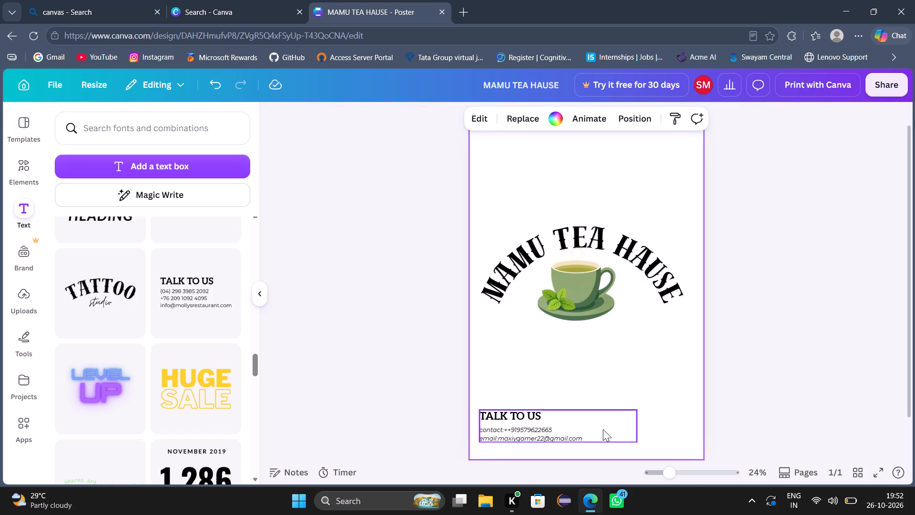
# Add a new line labelled "Address:" beneath the email line in the contact text under "TALK TO US".
pyautogui.click(600, 433)
pyautogui.click(600, 433)
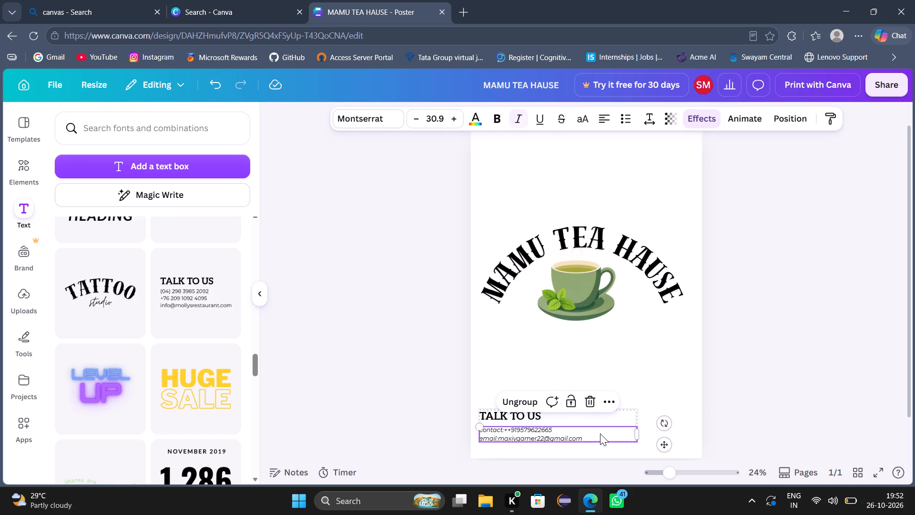
pyautogui.click(600, 433)
pyautogui.click(600, 433)
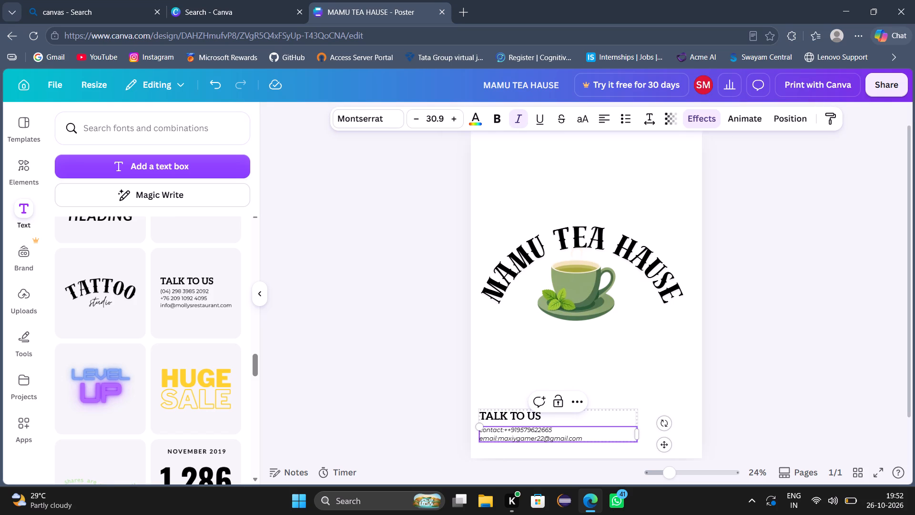
pyautogui.click(600, 433)
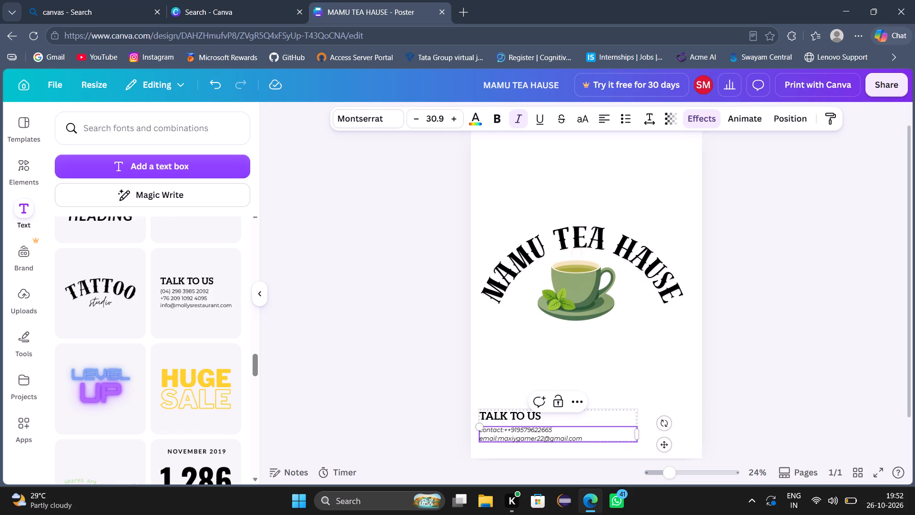
pyautogui.click(583, 435)
pyautogui.press('Return')
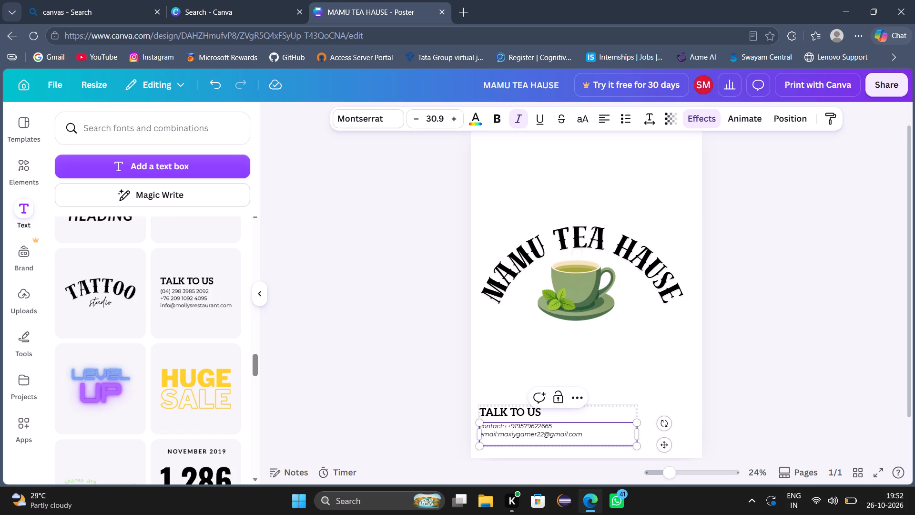
pyautogui.press('a')
pyautogui.press('BackSpace')
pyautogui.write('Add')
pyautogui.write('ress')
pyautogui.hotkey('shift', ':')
# Enter the tea house's street location and town after the "Address:" label, separated by a comma.
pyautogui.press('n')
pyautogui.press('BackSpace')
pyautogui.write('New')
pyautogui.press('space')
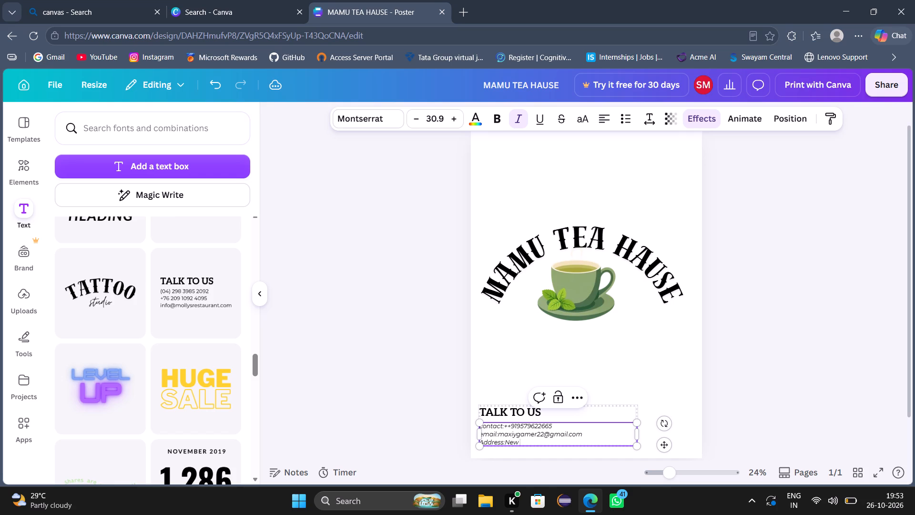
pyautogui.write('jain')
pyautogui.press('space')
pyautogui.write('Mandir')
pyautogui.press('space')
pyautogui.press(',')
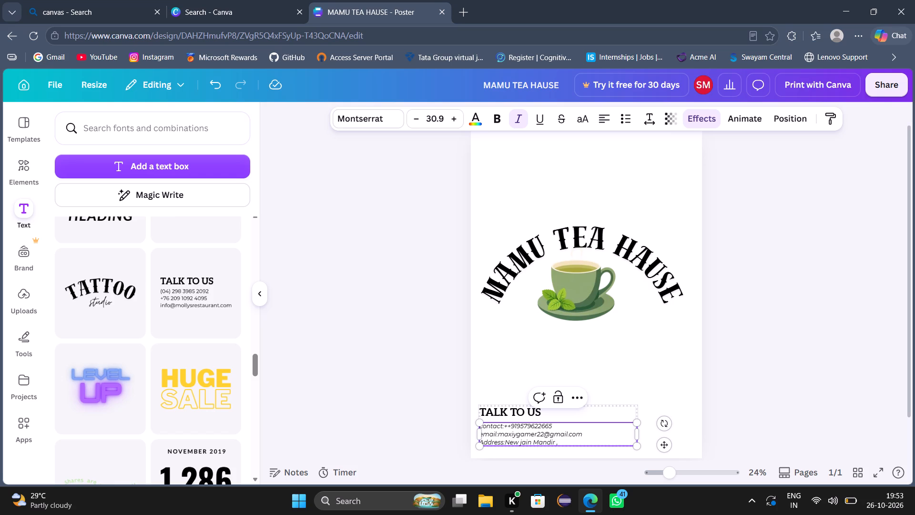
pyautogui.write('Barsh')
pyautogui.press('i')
# Capitalise the first letter of the email label in the contact text so it reads "Email".
pyautogui.click(604, 430)
pyautogui.click(486, 435)
pyautogui.press('BackSpace')
pyautogui.hotkey('shift', 'e')
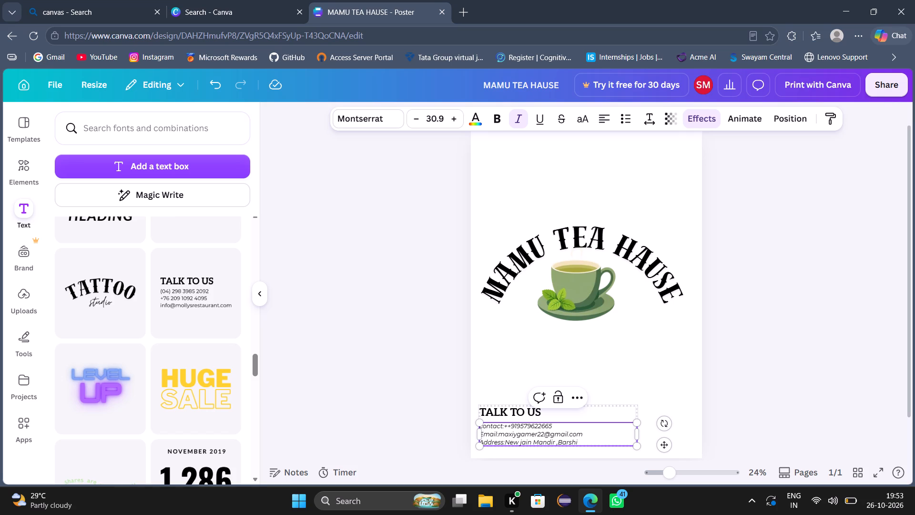
# Capitalise the first letter of the phone line's label so it reads "Contact", and finish editing the contact text.
pyautogui.click(488, 427)
pyautogui.press('Left')
pyautogui.press('Left')
pyautogui.press('BackSpace')
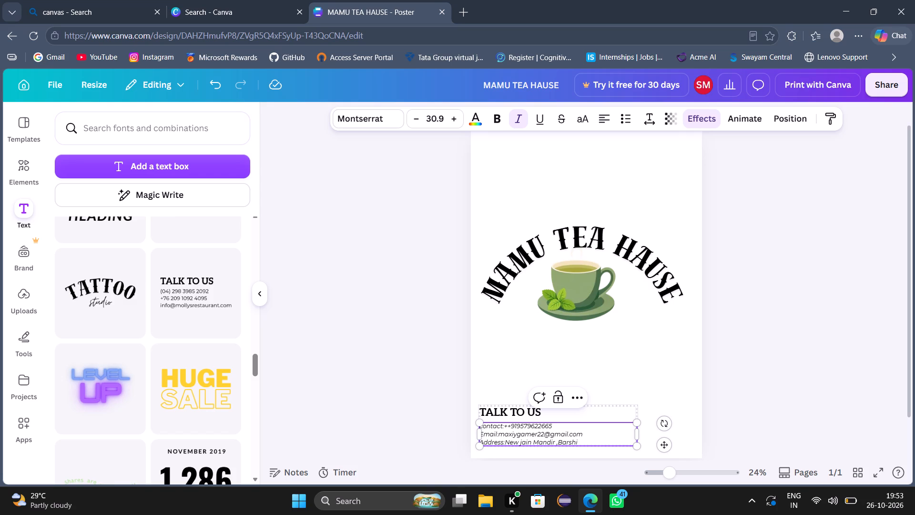
pyautogui.click(492, 425)
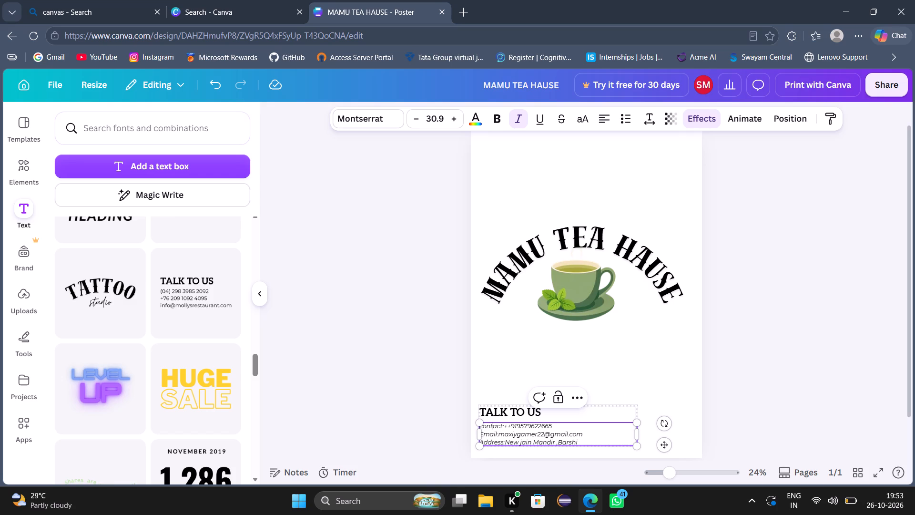
pyautogui.click(498, 424)
pyautogui.press('Left')
pyautogui.press('Left')
pyautogui.press('Left')
pyautogui.press('Left')
pyautogui.press('BackSpace')
pyautogui.hotkey('shift', 'c')
pyautogui.click(601, 355)
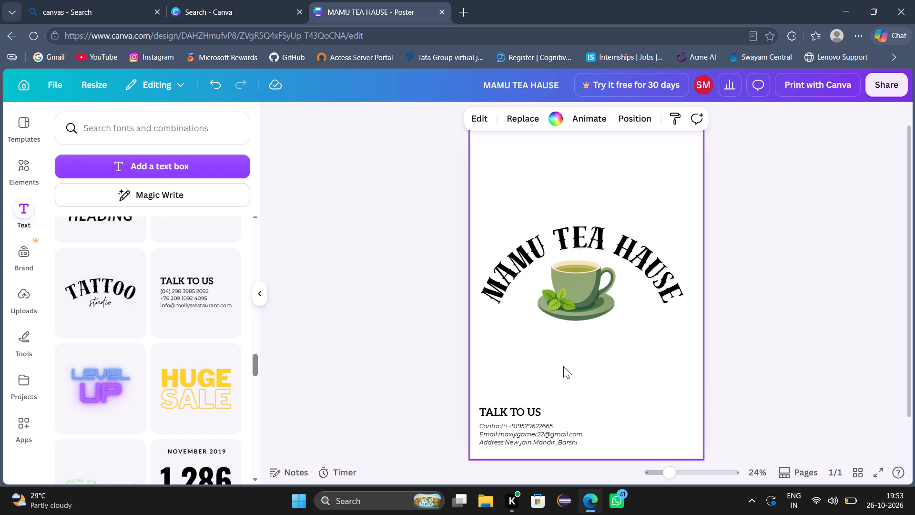
# Browse the ready-made font combinations for a text style that could suit the tea house poster.
pyautogui.scroll(1, 565, 362)
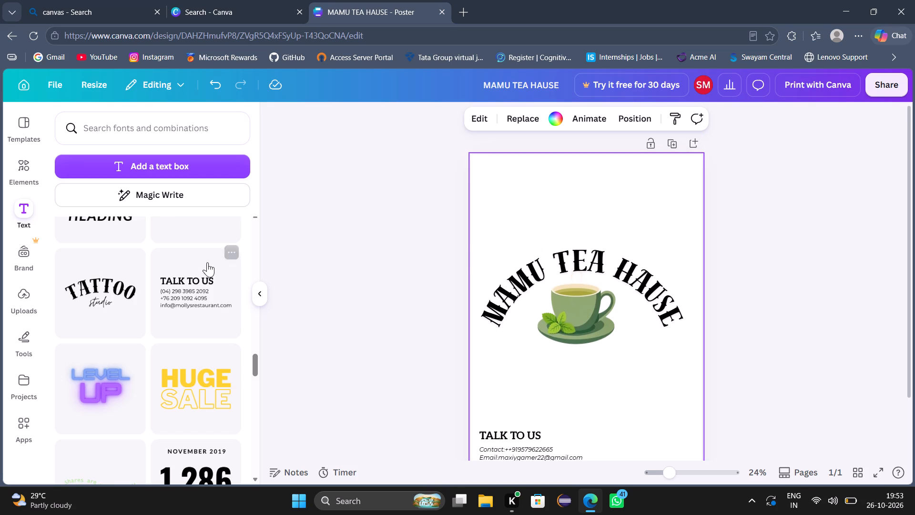
pyautogui.scroll(-7, 126, 366)
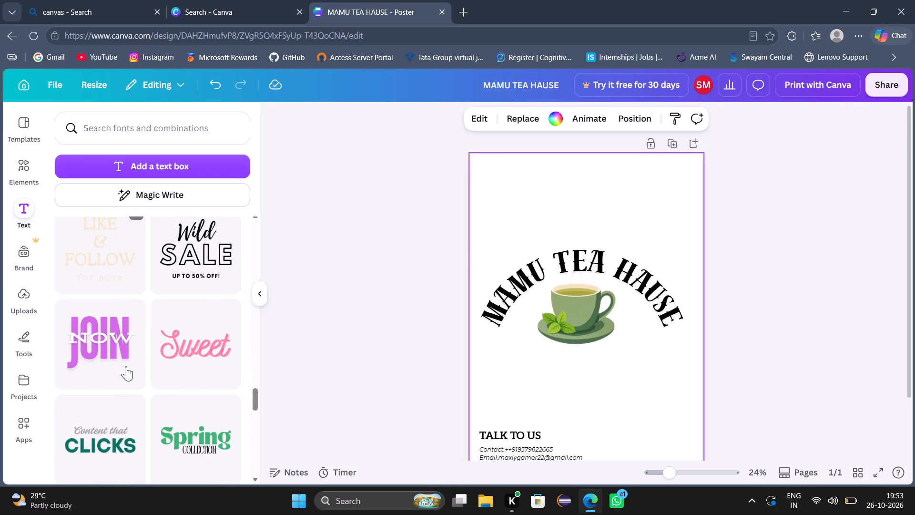
pyautogui.scroll(-7, 126, 366)
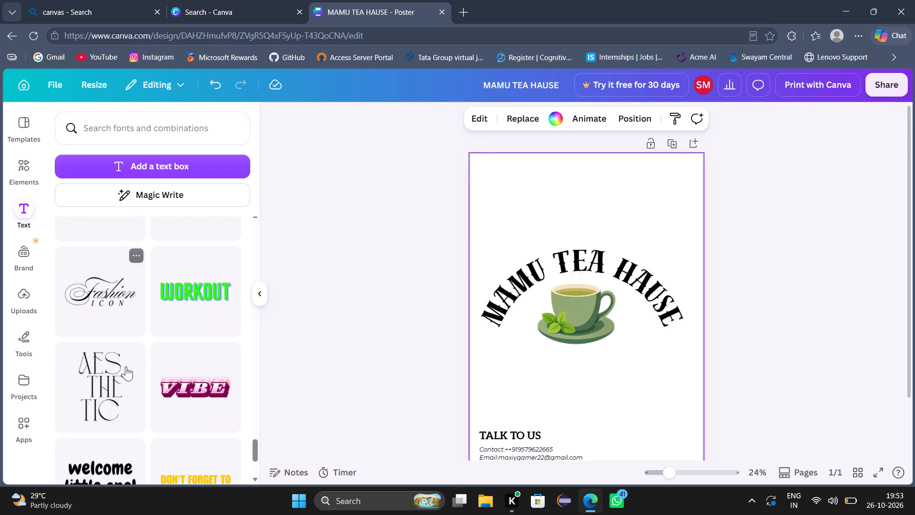
pyautogui.scroll(-3, 126, 366)
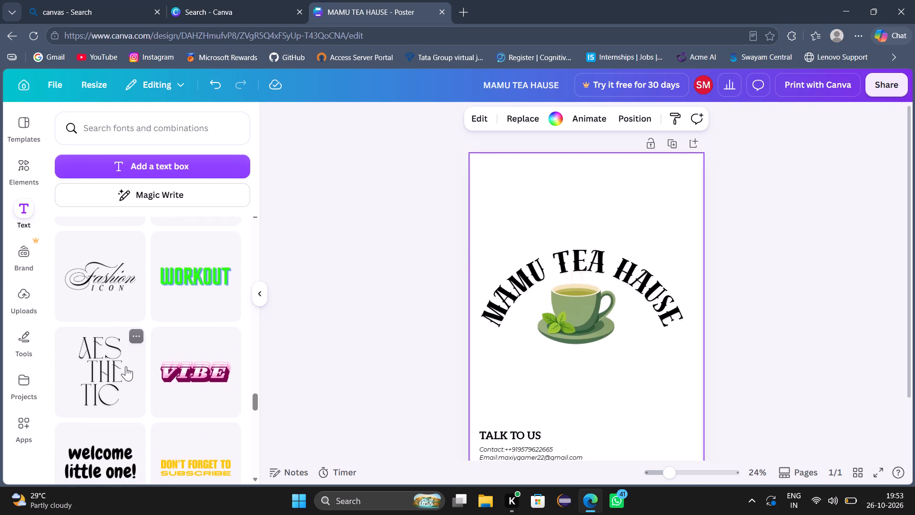
pyautogui.scroll(-2, 126, 366)
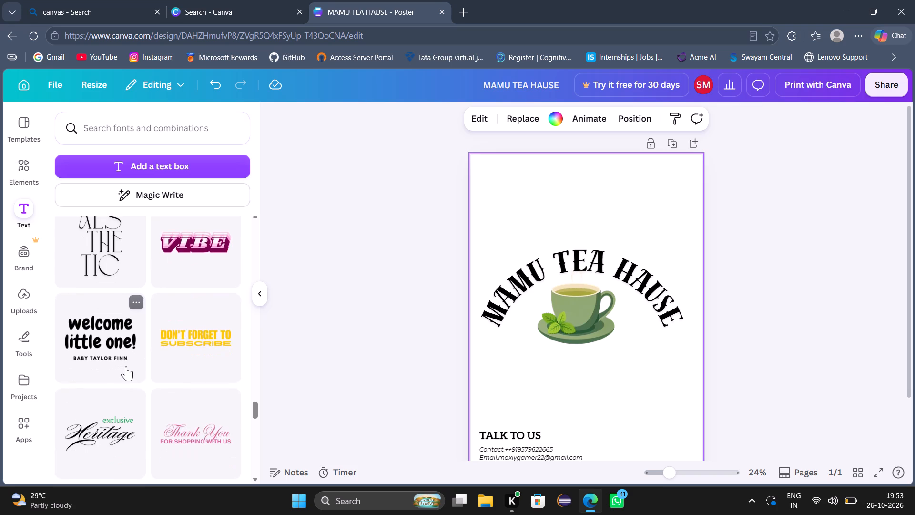
pyautogui.scroll(-3, 126, 366)
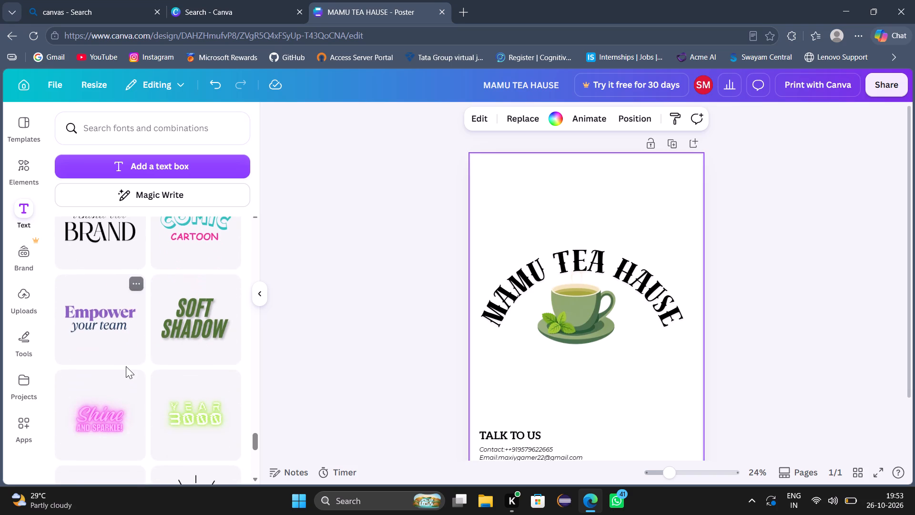
pyautogui.scroll(-4, 126, 366)
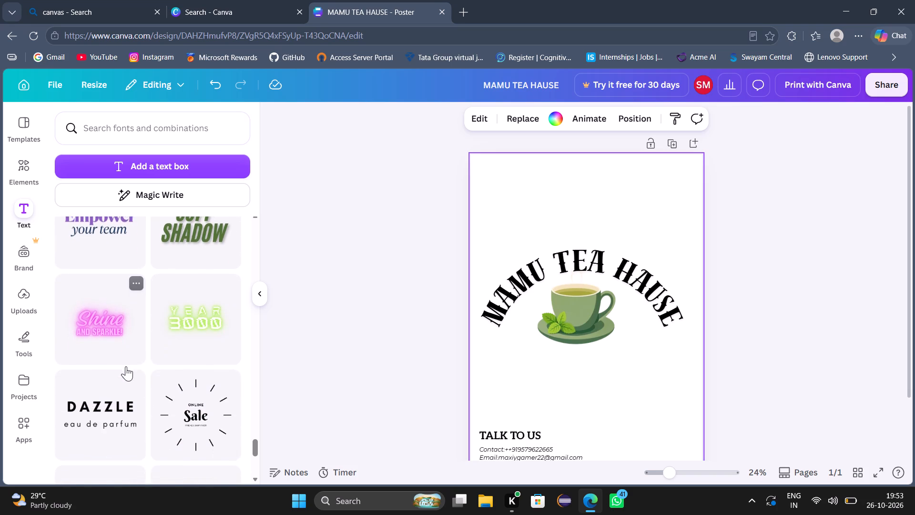
pyautogui.scroll(-4, 126, 366)
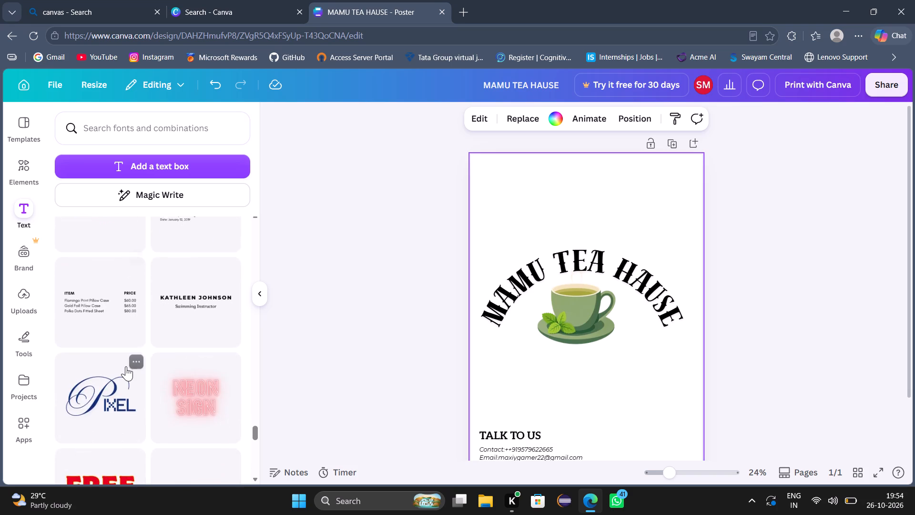
pyautogui.scroll(-5, 126, 366)
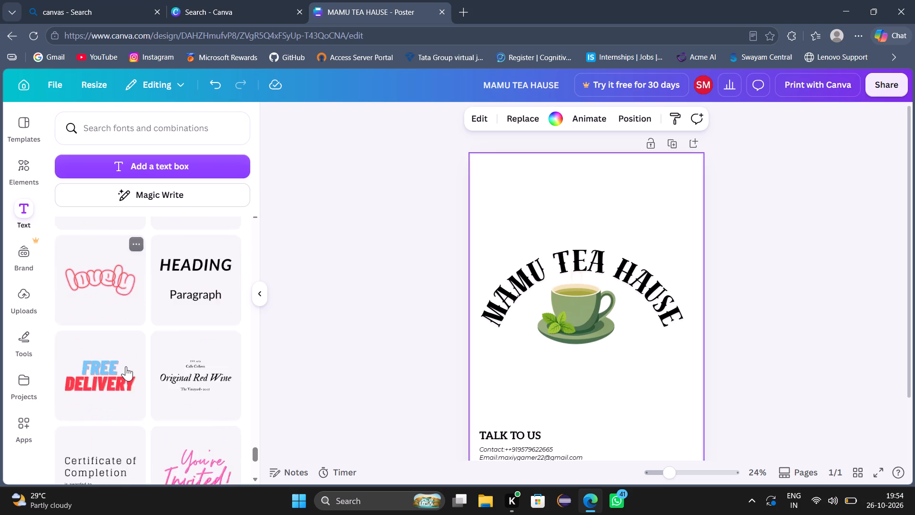
pyautogui.scroll(-6, 126, 366)
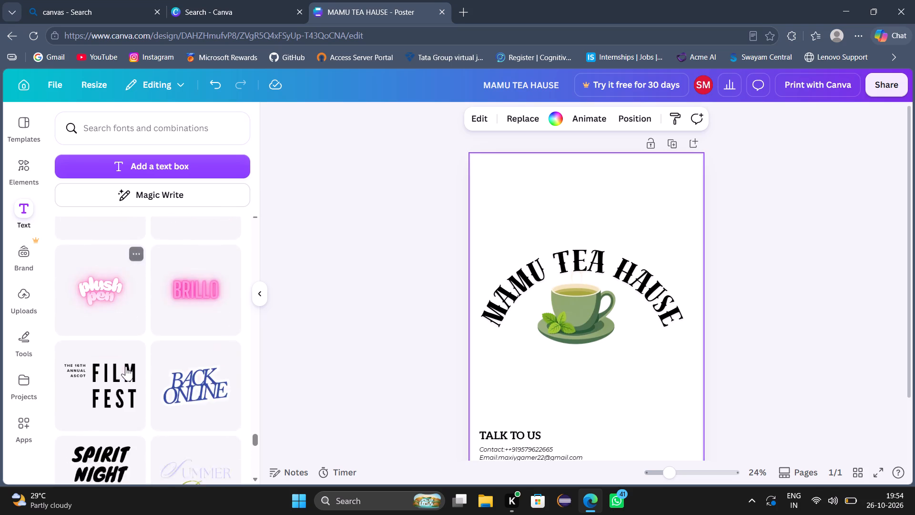
pyautogui.scroll(-5, 126, 366)
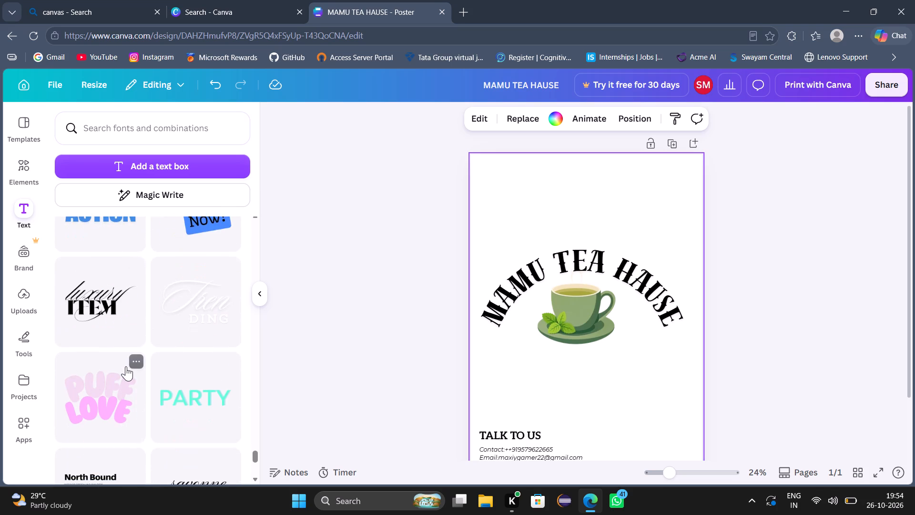
pyautogui.scroll(-1, 126, 366)
# Try solid greys on the poster background, then apply the default light grey-to-white gradient.
pyautogui.click(500, 206)
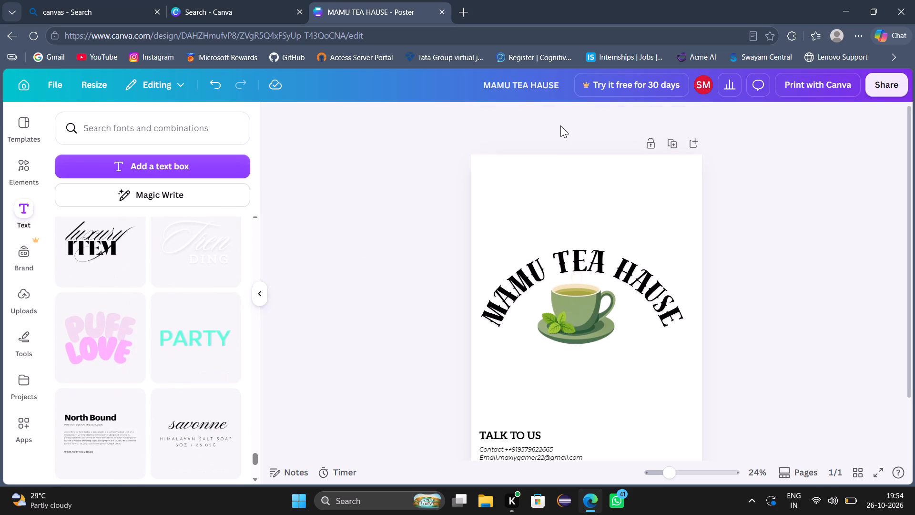
pyautogui.click(546, 183)
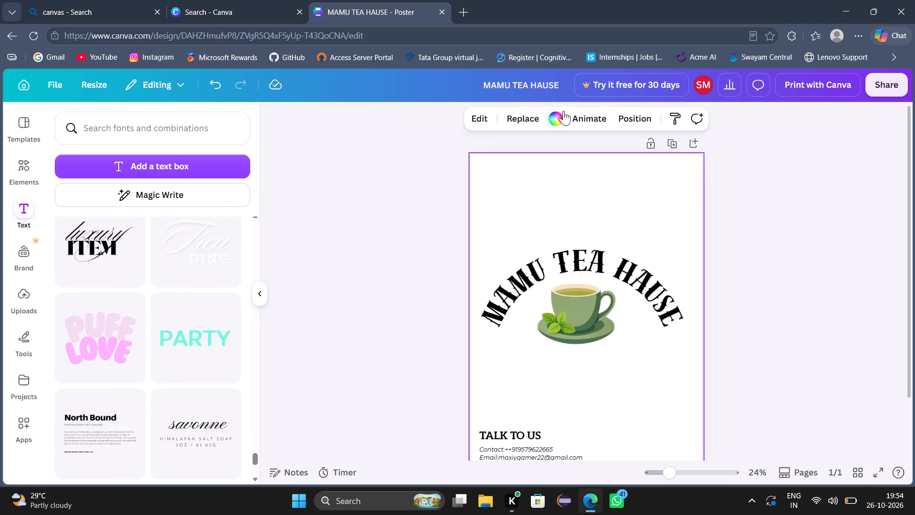
pyautogui.click(562, 111)
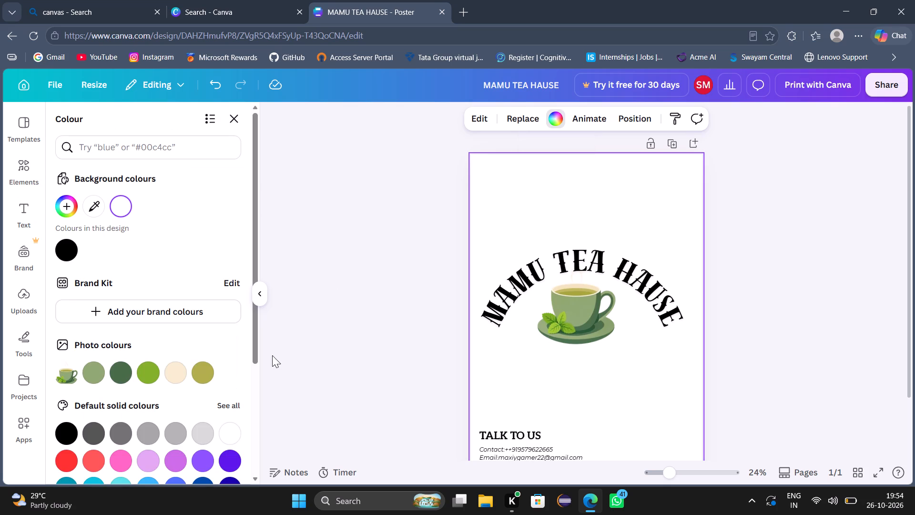
pyautogui.click(172, 443)
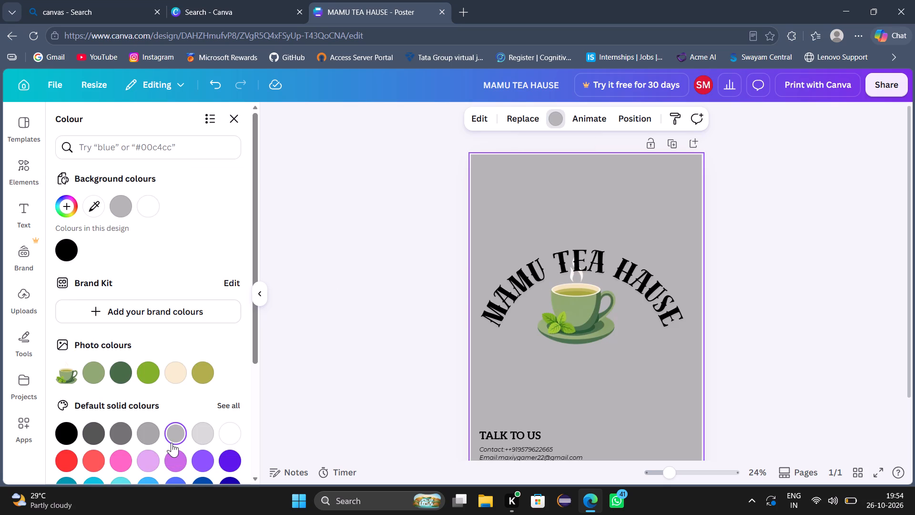
pyautogui.scroll(-2, 172, 443)
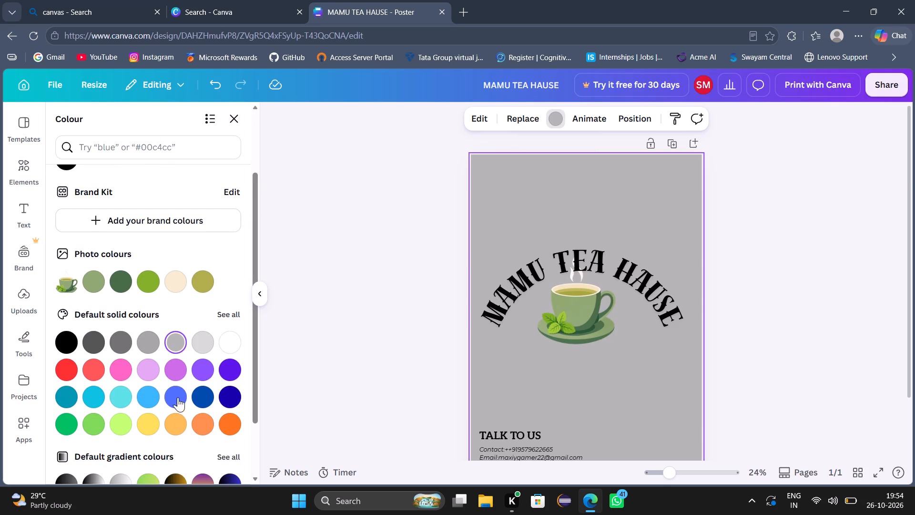
pyautogui.click(143, 341)
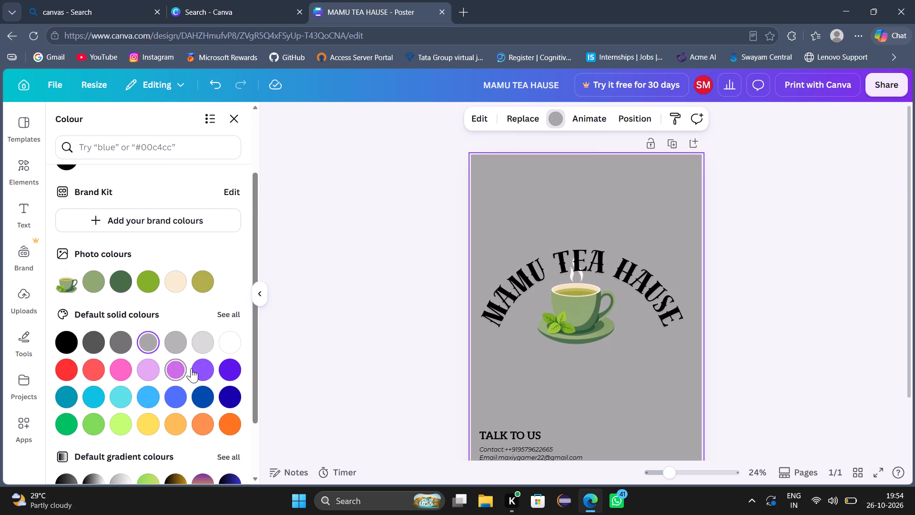
pyautogui.scroll(-1, 243, 407)
pyautogui.click(120, 409)
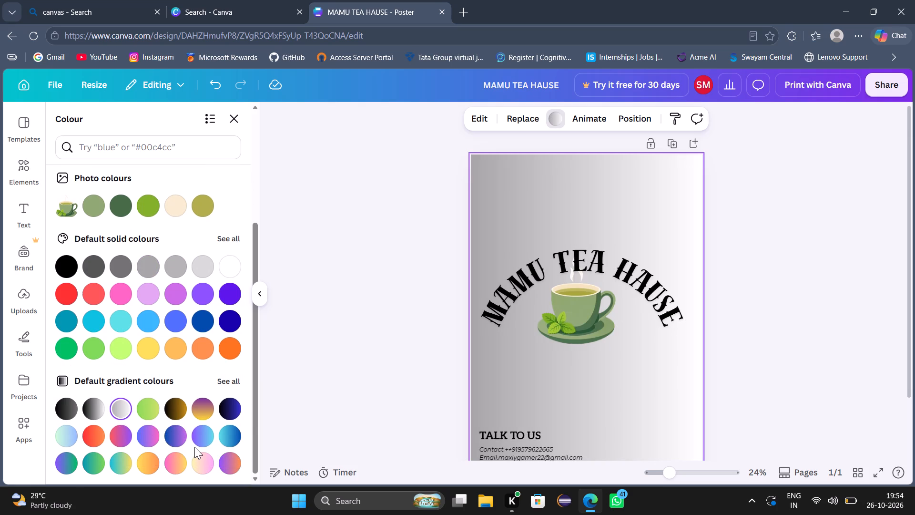
pyautogui.scroll(-1, 623, 280)
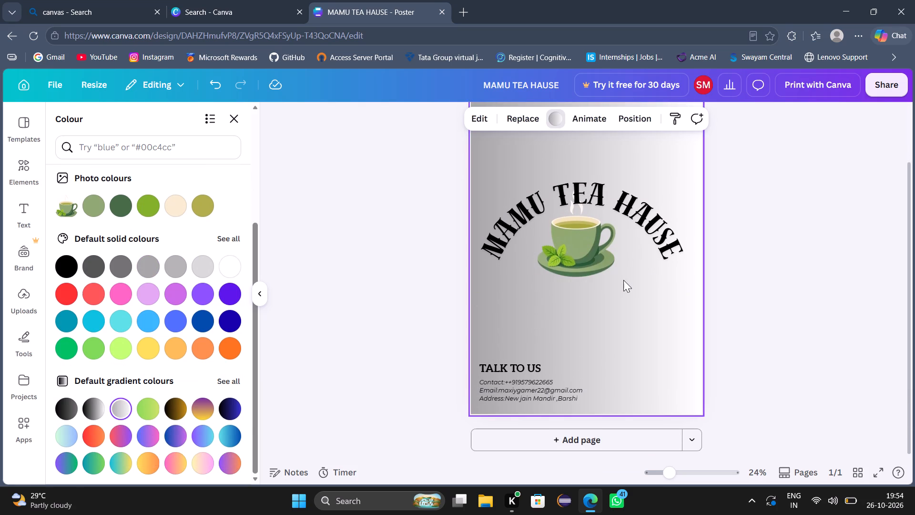
pyautogui.scroll(-1, 623, 280)
pyautogui.click(755, 243)
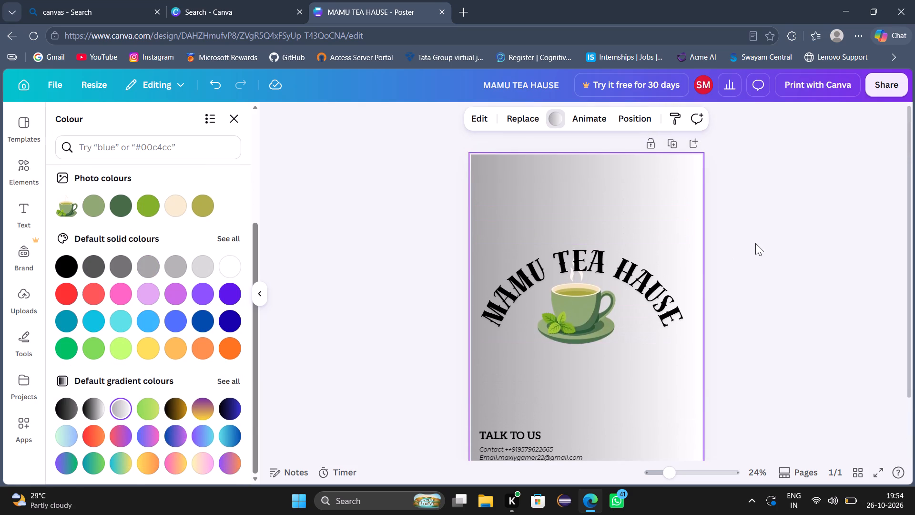
# Correct the arched title's last word from HAUSE to HOUSE by replacing its A with an O.
pyautogui.scroll(-1, 627, 303)
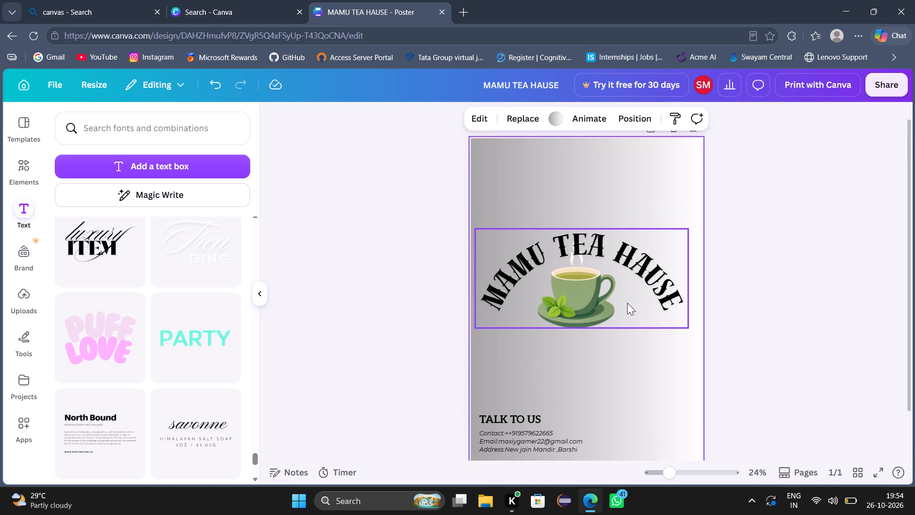
pyautogui.scroll(-2, 627, 303)
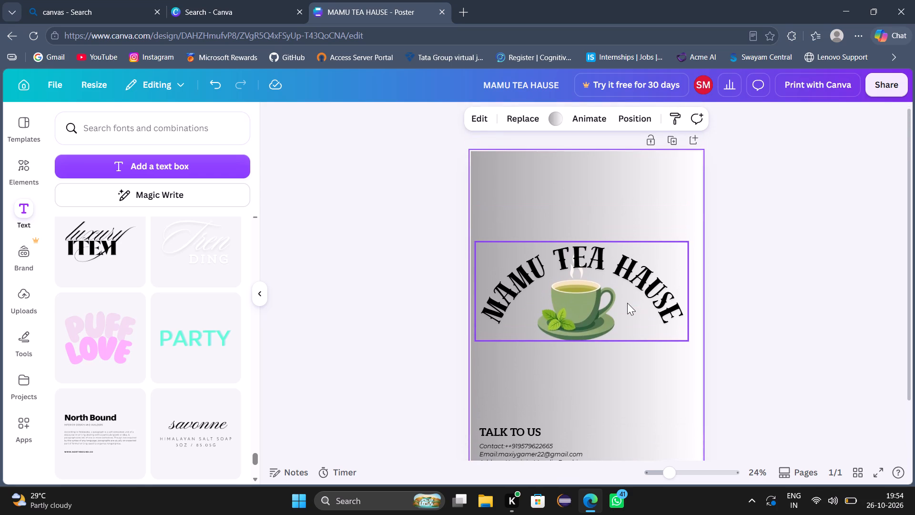
pyautogui.doubleClick(646, 285)
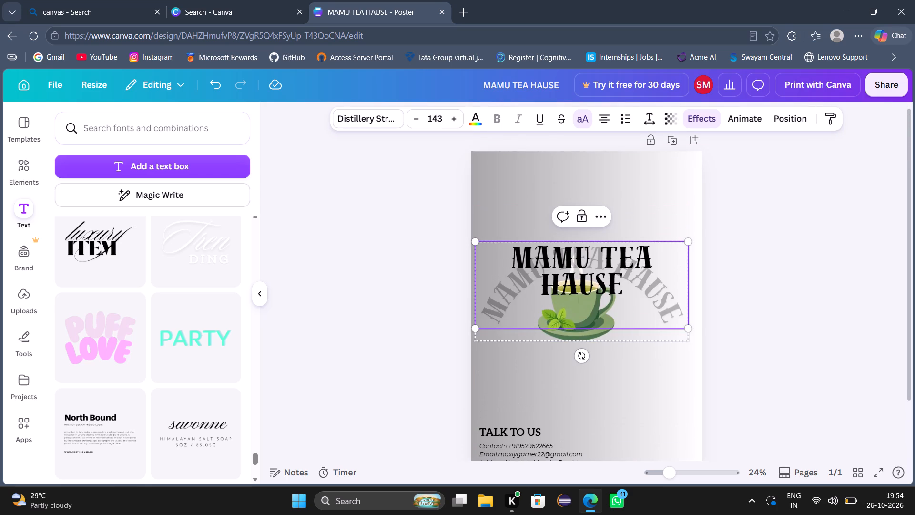
pyautogui.press('BackSpace')
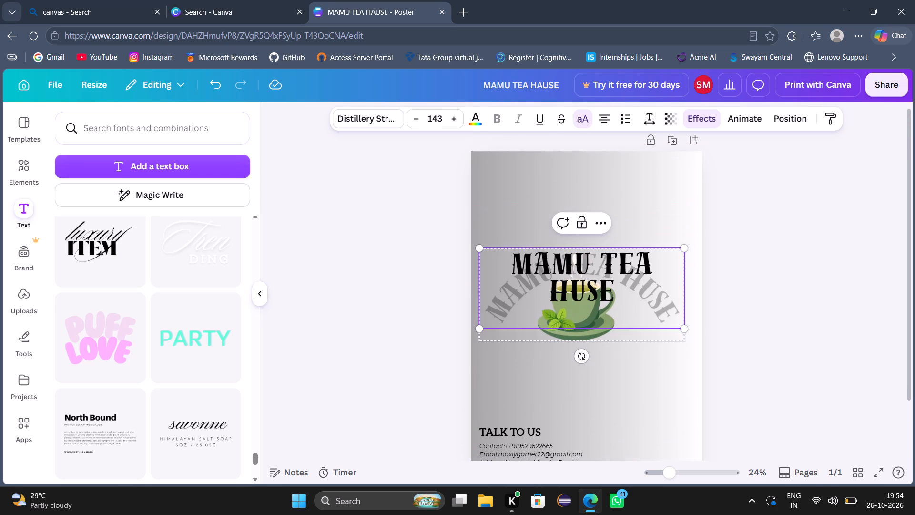
pyautogui.hotkey('shift', 'o')
pyautogui.click(596, 367)
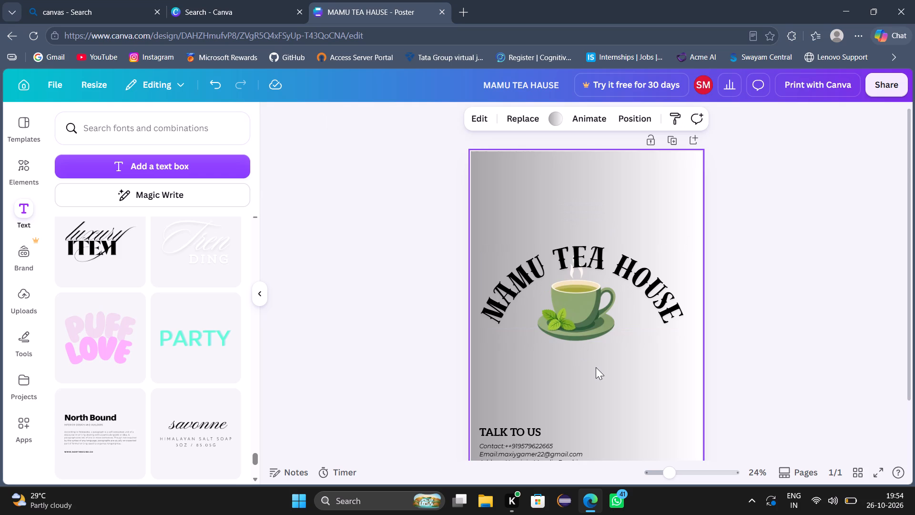
# Move the arched title straight up so its arch sits clear above the steam of the tea cup.
pyautogui.click(613, 268)
pyautogui.moveTo(613, 268); pyautogui.dragTo(609, 243)
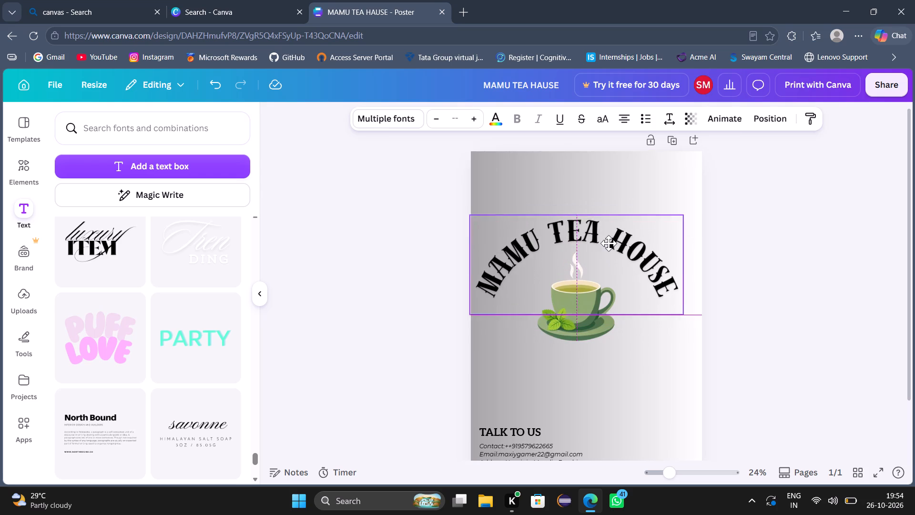
pyautogui.moveTo(609, 243); pyautogui.dragTo(613, 232)
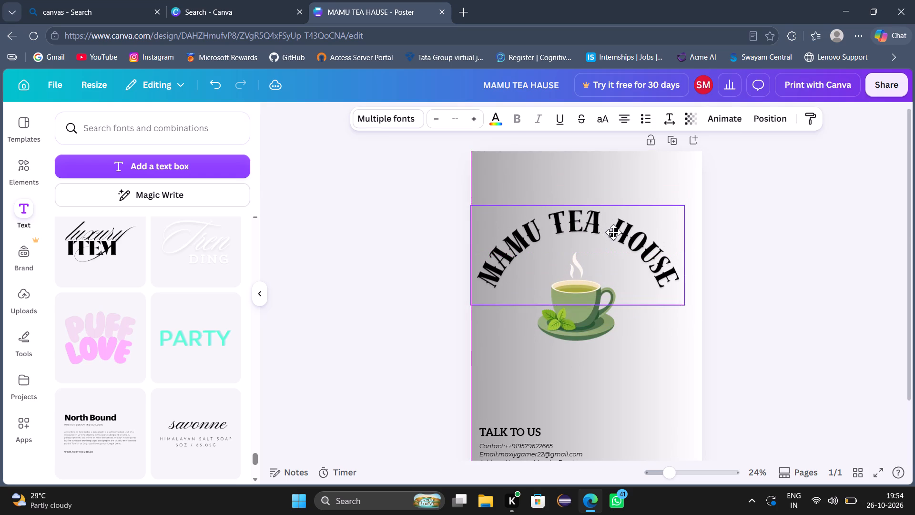
pyautogui.moveTo(613, 232); pyautogui.dragTo(613, 244)
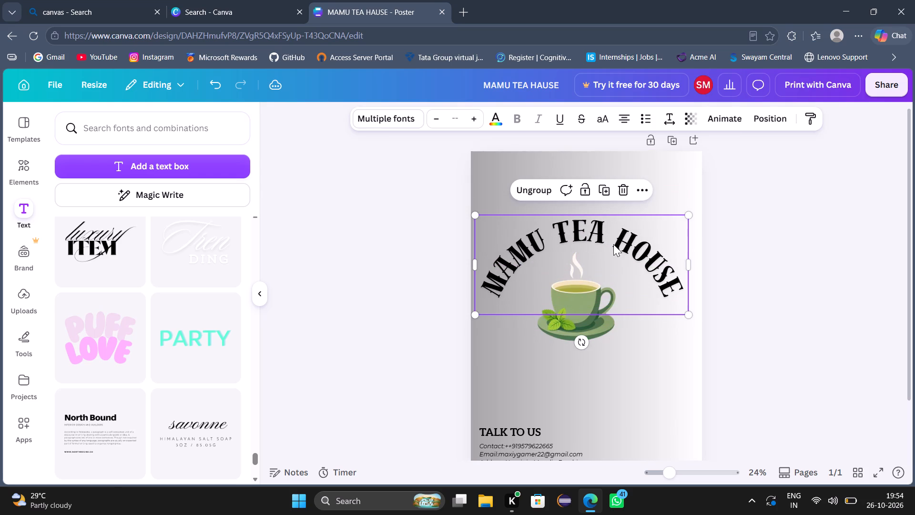
pyautogui.click(622, 385)
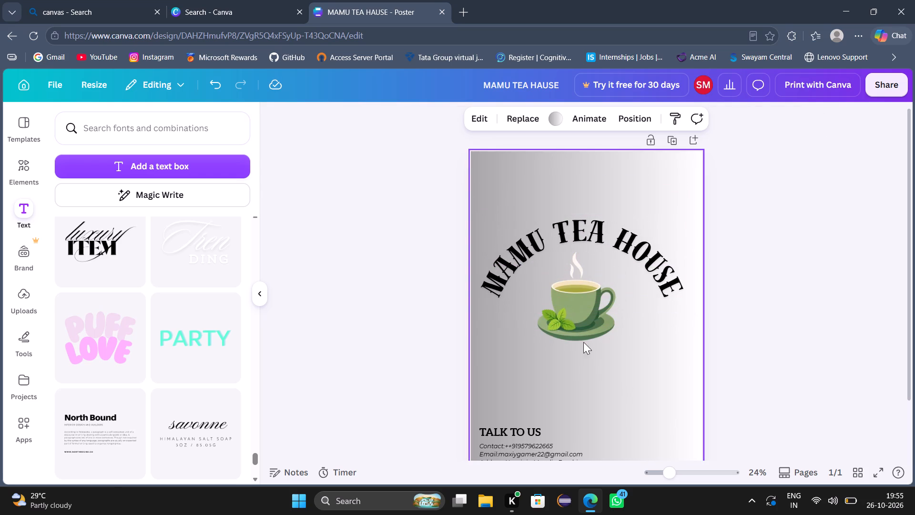
pyautogui.click(577, 328)
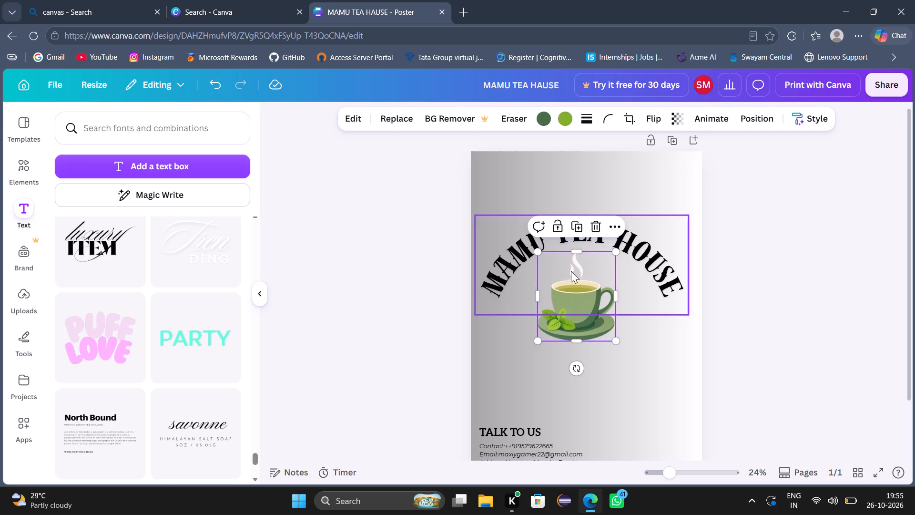
pyautogui.click(661, 371)
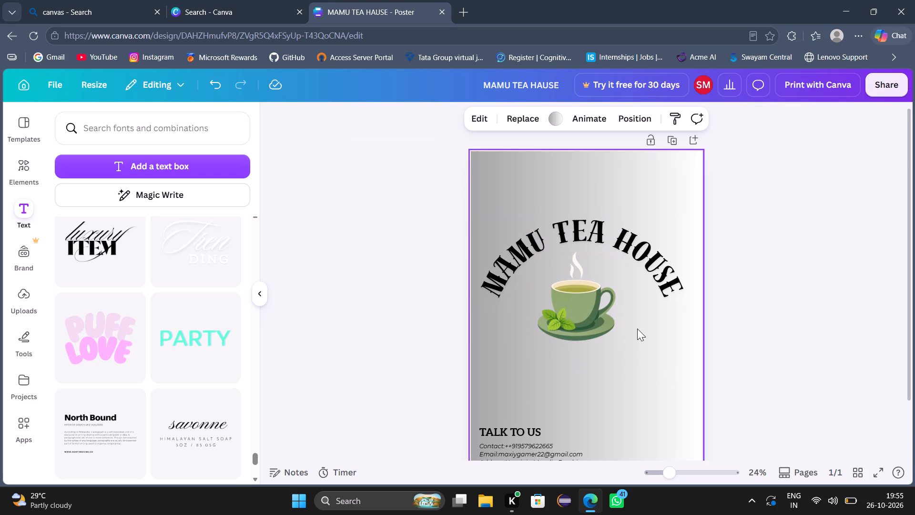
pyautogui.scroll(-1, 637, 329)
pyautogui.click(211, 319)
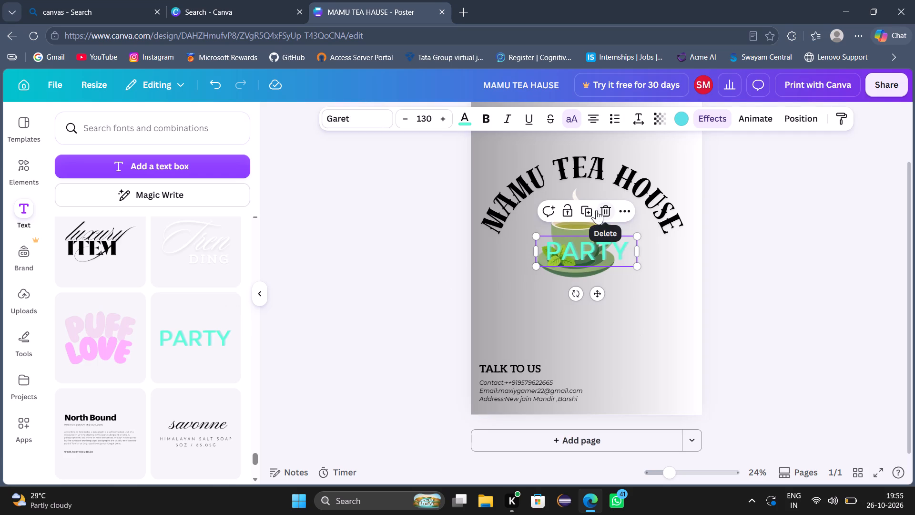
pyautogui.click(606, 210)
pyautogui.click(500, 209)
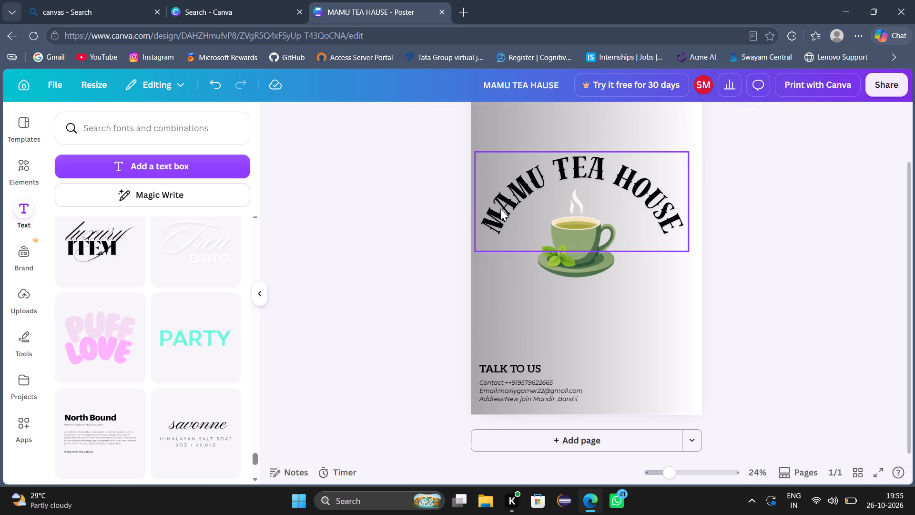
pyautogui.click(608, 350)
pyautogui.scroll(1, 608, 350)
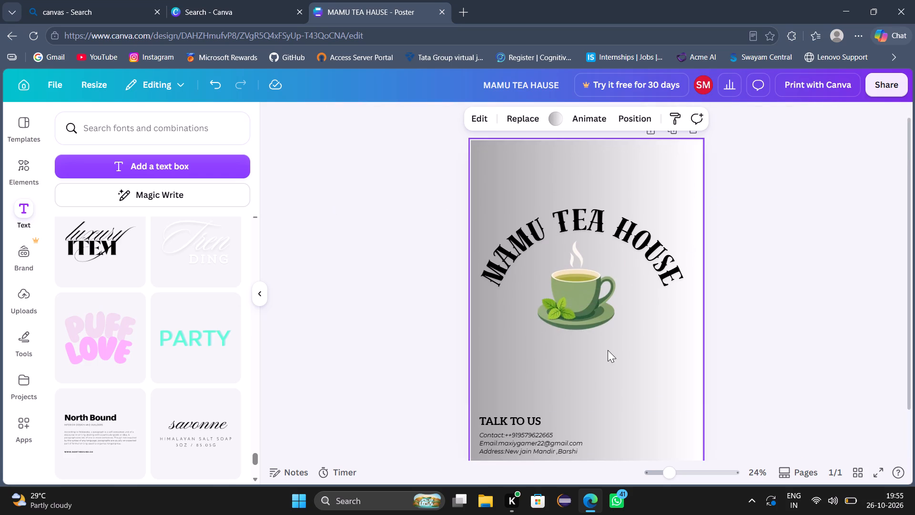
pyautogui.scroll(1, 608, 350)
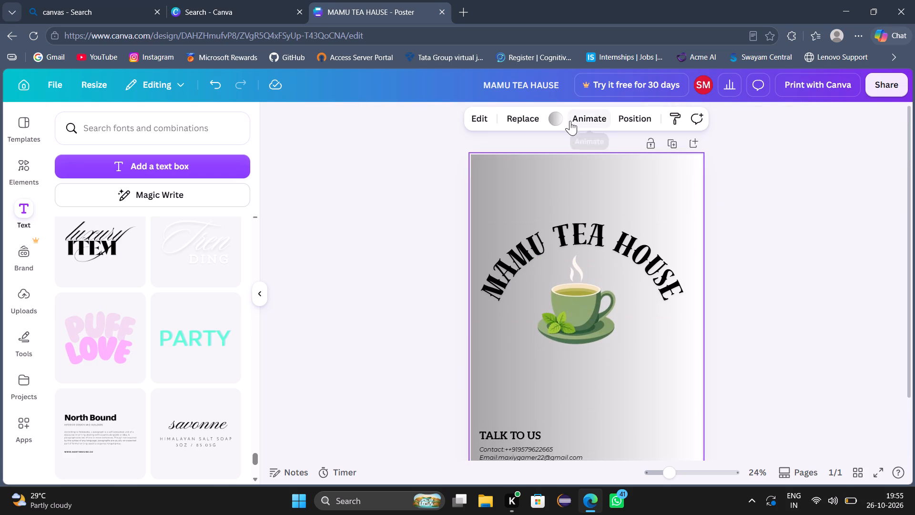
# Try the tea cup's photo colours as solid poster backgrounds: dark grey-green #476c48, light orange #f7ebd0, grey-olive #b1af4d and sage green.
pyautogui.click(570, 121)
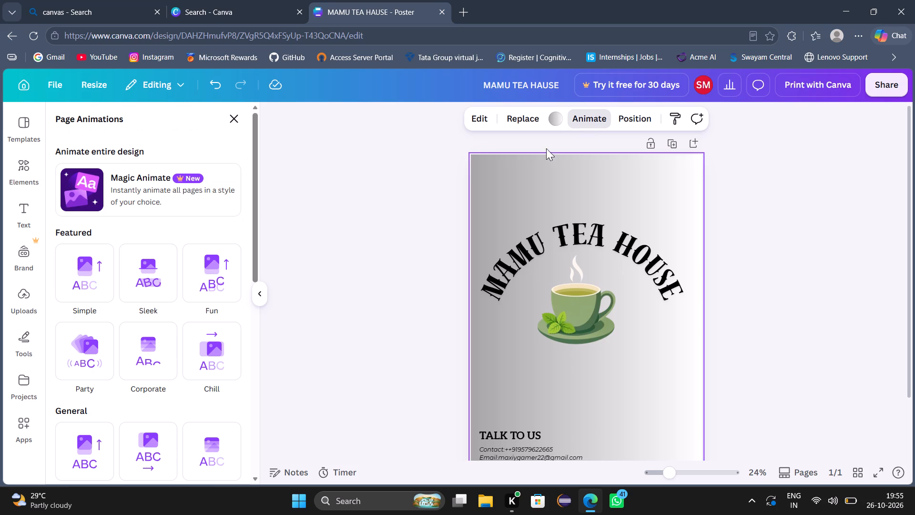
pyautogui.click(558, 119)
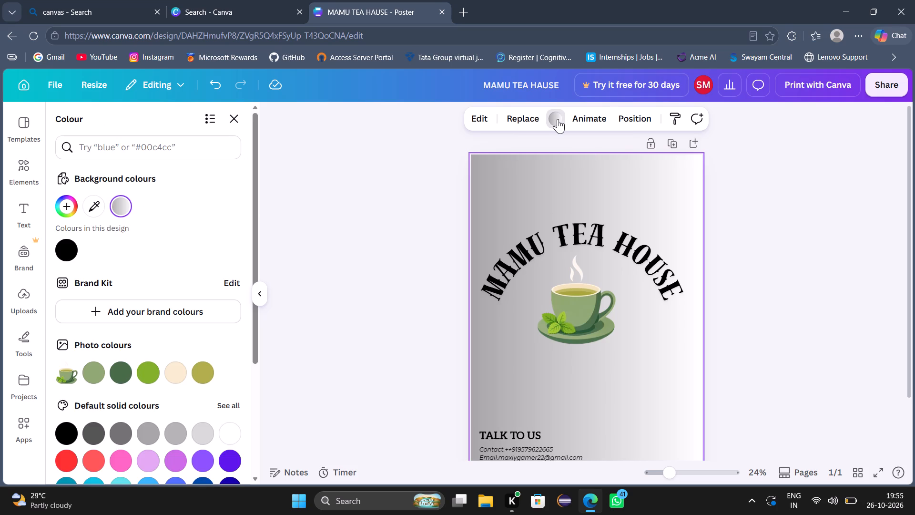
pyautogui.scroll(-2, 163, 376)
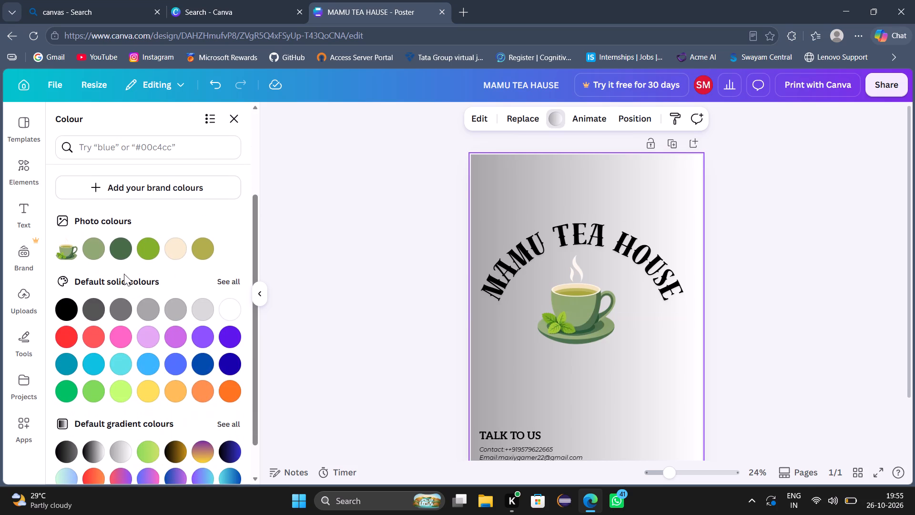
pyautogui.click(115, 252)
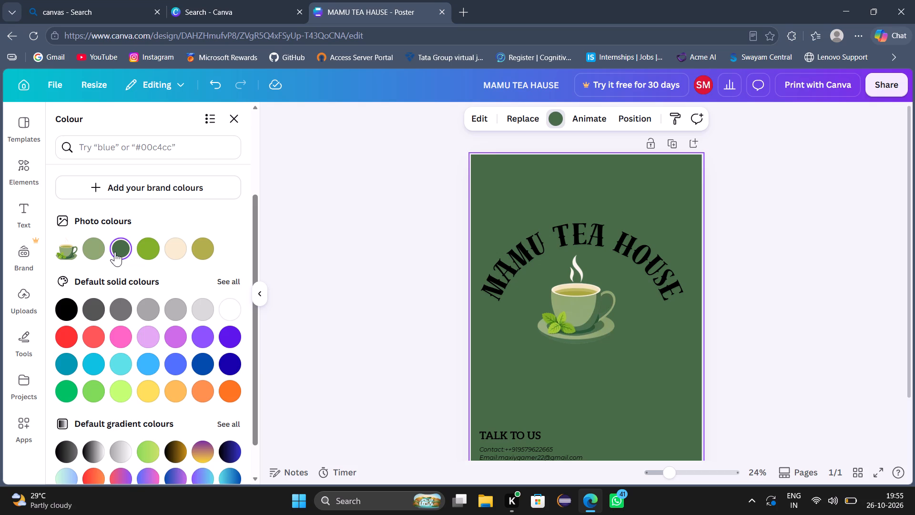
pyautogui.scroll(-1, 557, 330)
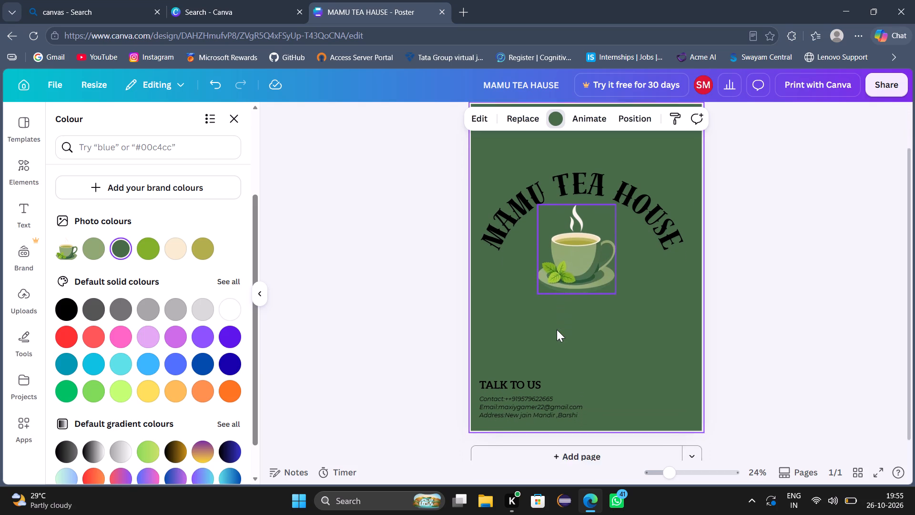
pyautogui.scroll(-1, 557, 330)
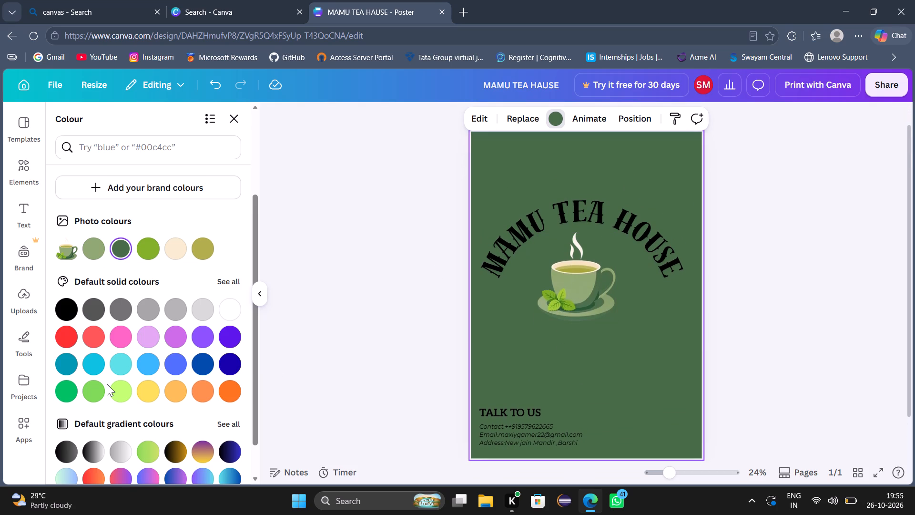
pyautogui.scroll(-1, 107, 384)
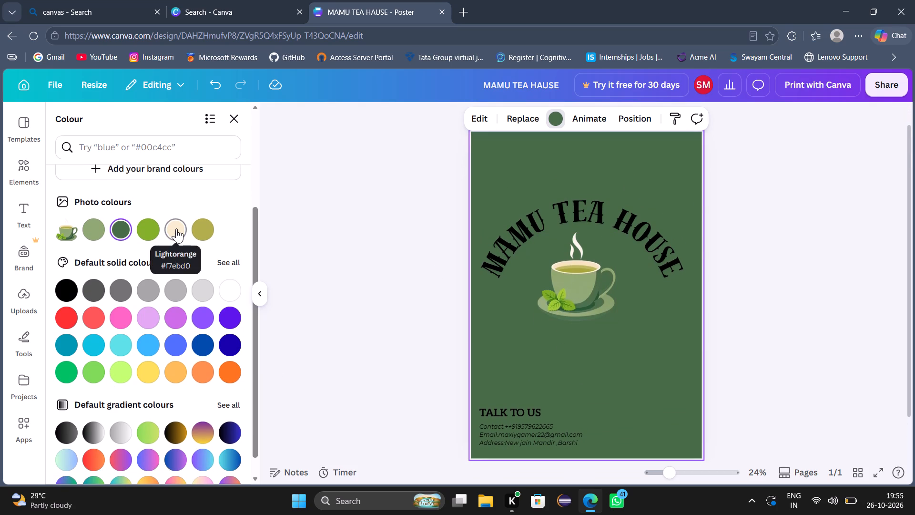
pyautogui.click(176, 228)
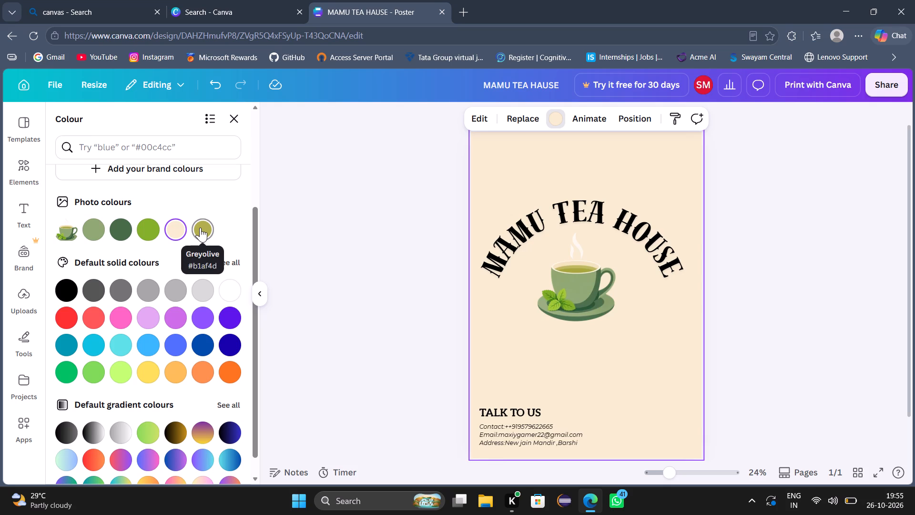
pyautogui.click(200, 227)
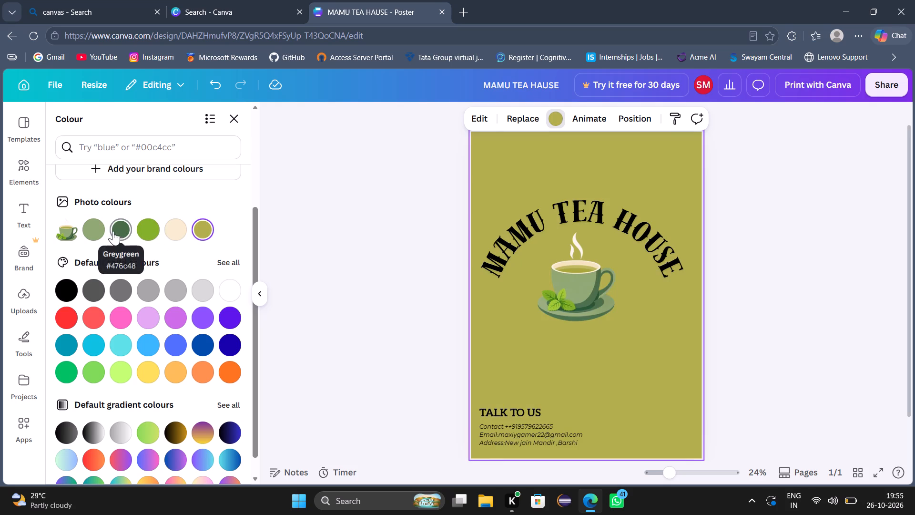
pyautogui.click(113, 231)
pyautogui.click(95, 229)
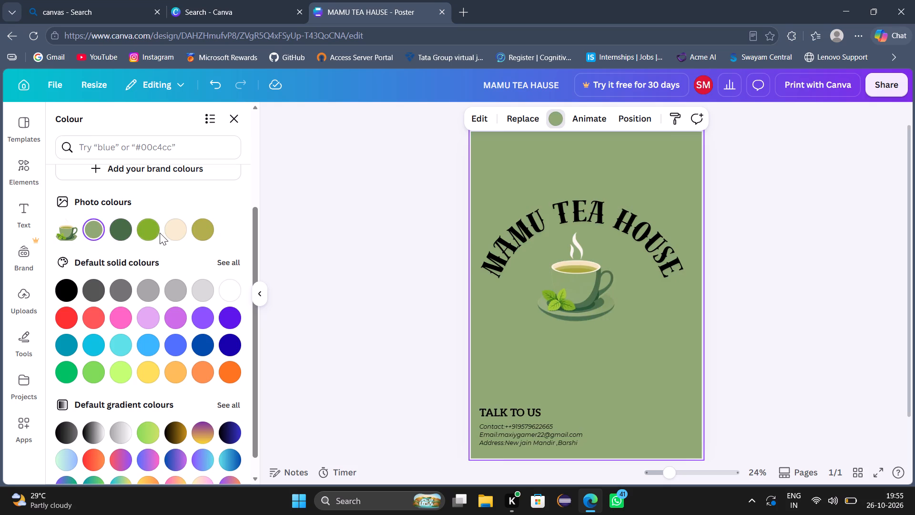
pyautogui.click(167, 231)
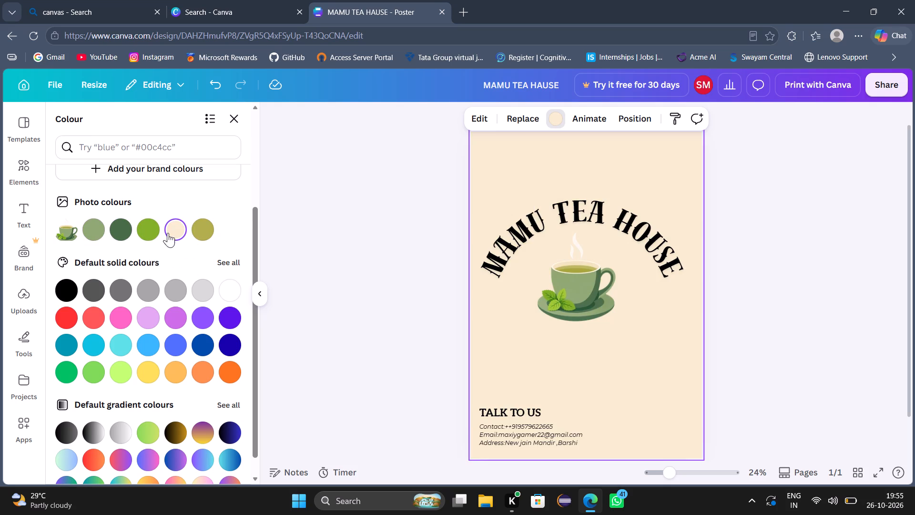
# Try several default gradients on the poster background and settle on the linear blue-to-yellow one.
pyautogui.scroll(-1, 163, 279)
pyautogui.click(214, 437)
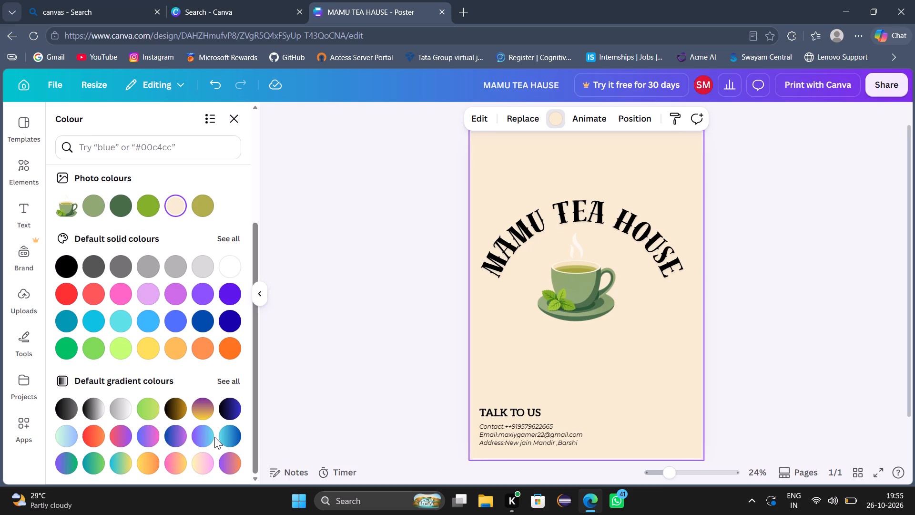
pyautogui.click(205, 437)
pyautogui.click(232, 445)
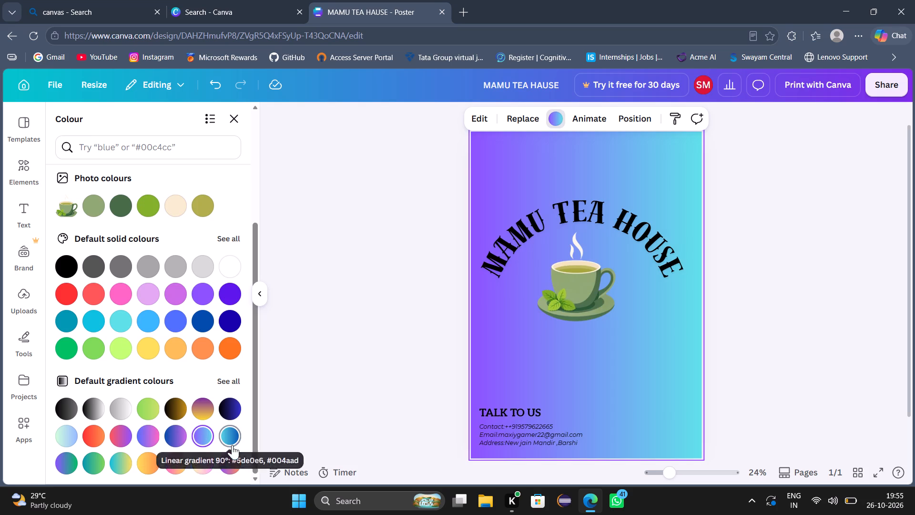
pyautogui.click(67, 435)
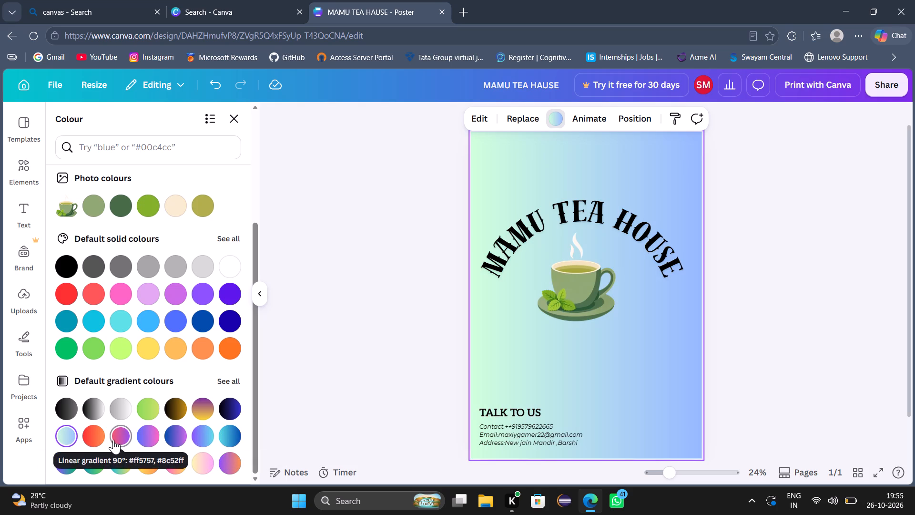
pyautogui.click(102, 436)
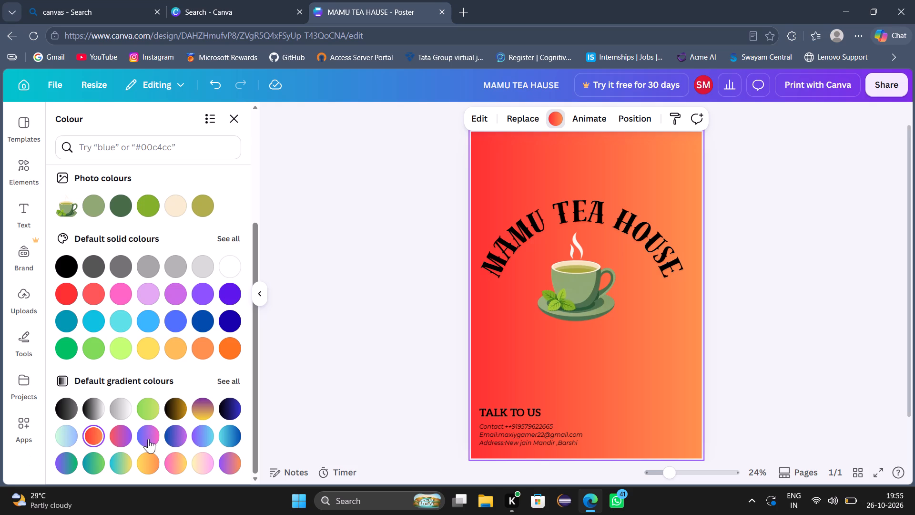
pyautogui.click(155, 464)
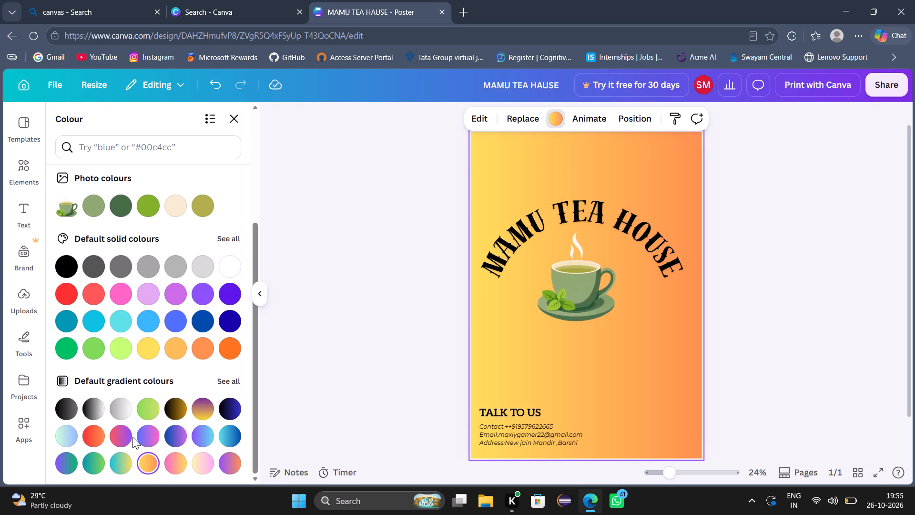
pyautogui.click(155, 403)
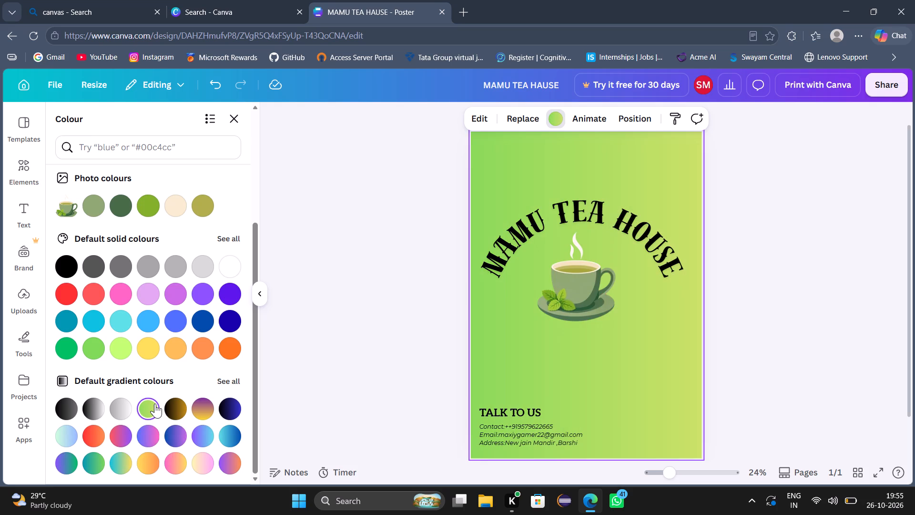
pyautogui.scroll(-1, 206, 455)
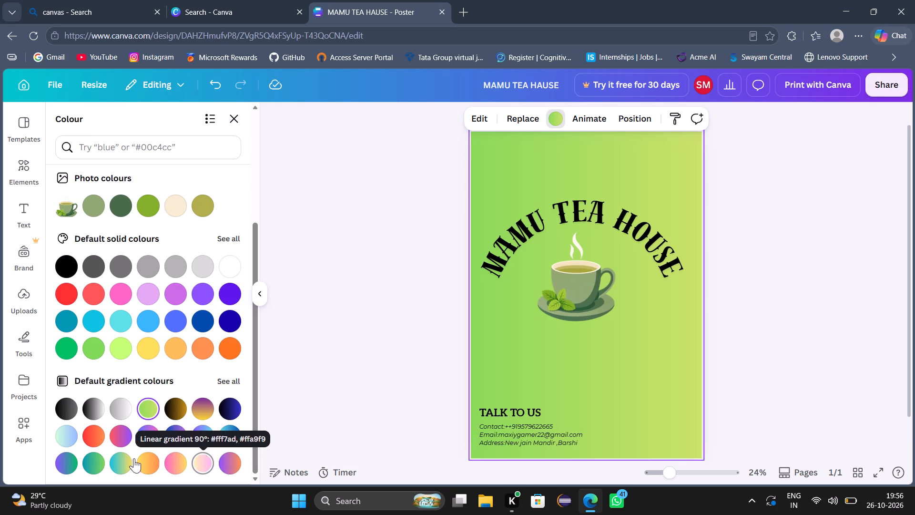
pyautogui.click(122, 462)
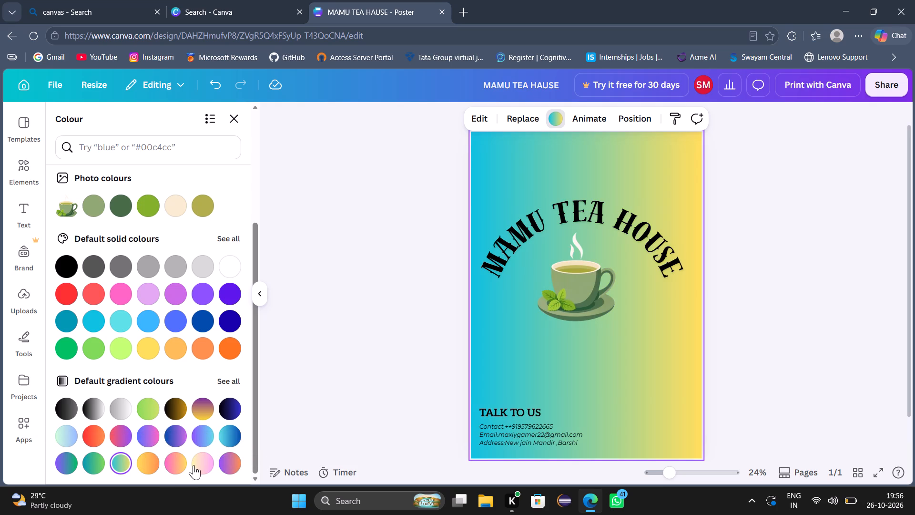
pyautogui.click(537, 362)
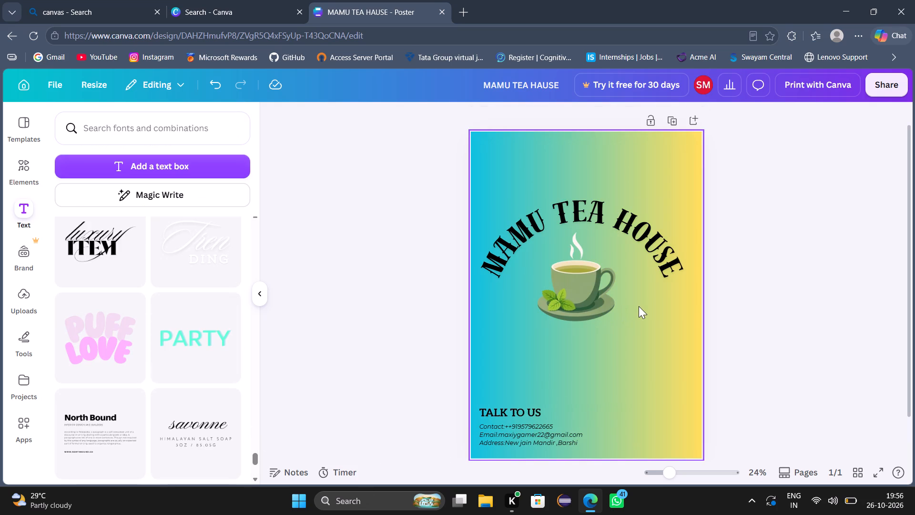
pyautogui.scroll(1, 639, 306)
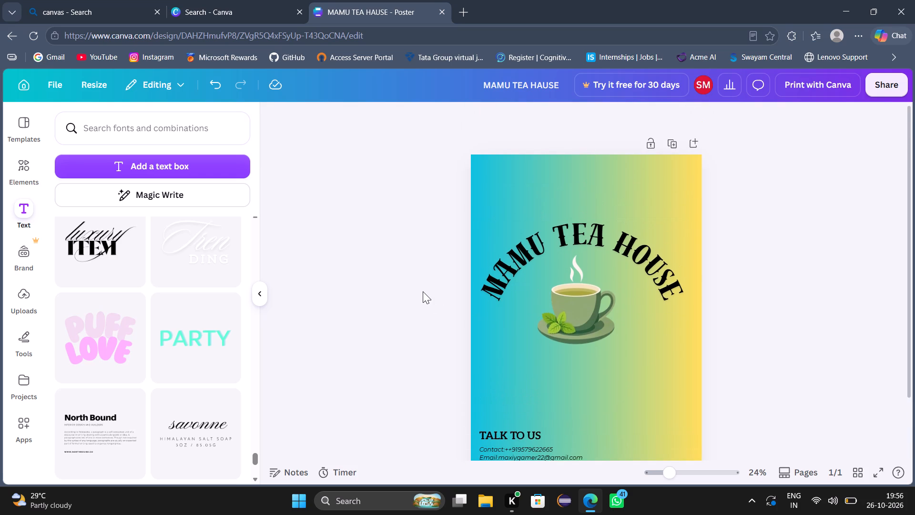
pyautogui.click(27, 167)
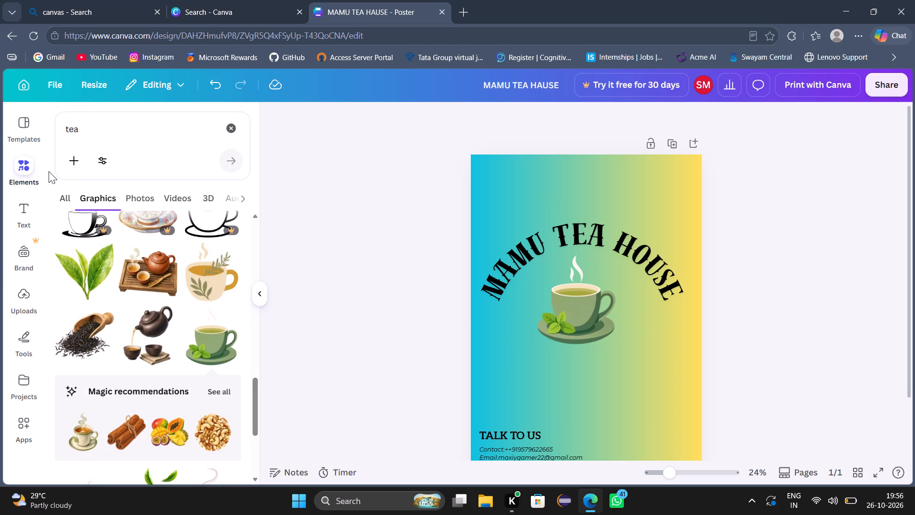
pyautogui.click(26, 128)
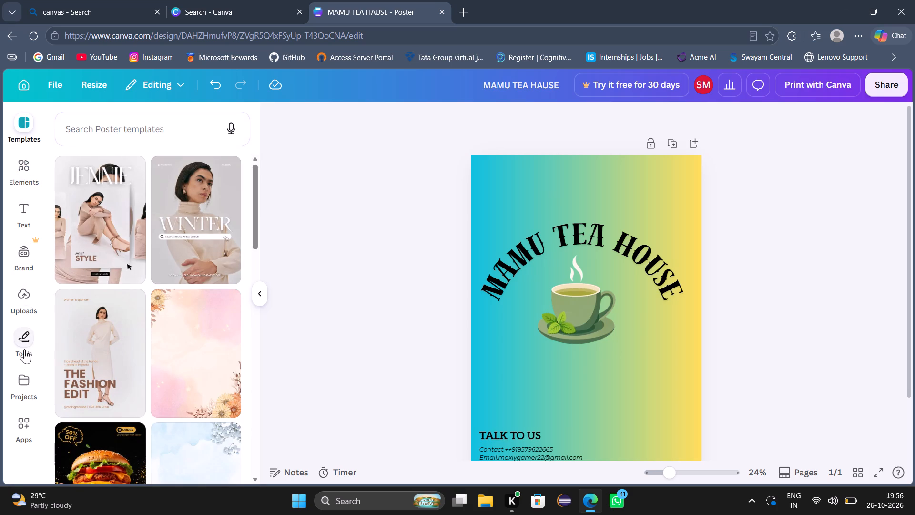
# Browse the text font combinations for a style that suits additional wording on the tea house poster.
pyautogui.click(22, 226)
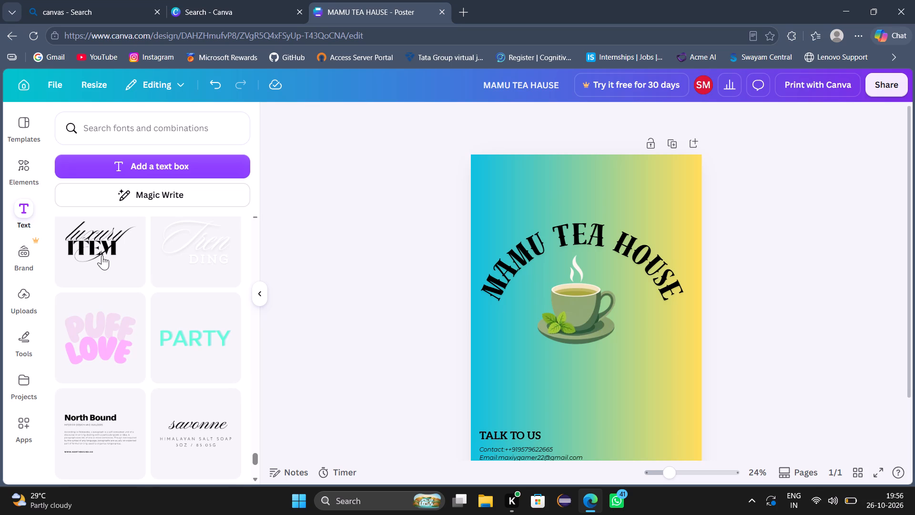
pyautogui.scroll(-1, 119, 158)
pyautogui.scroll(-1, 174, 328)
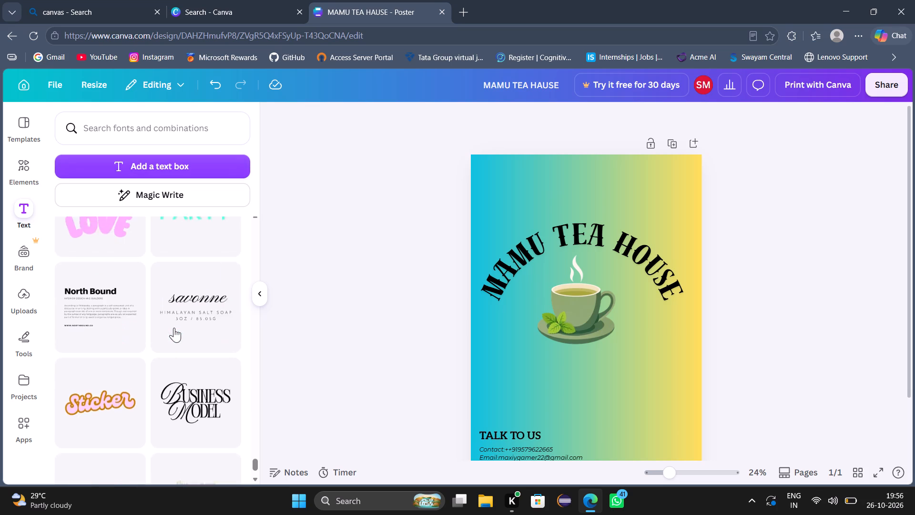
pyautogui.scroll(-4, 174, 328)
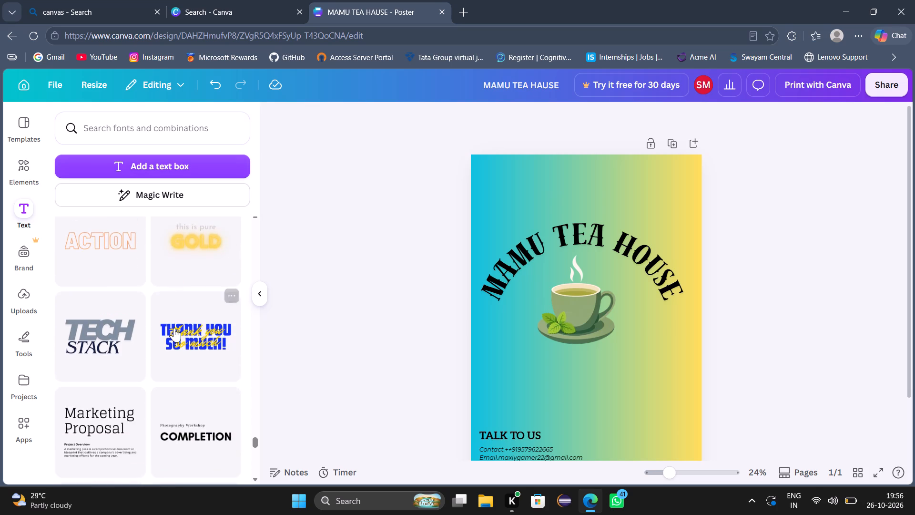
pyautogui.scroll(-2, 174, 328)
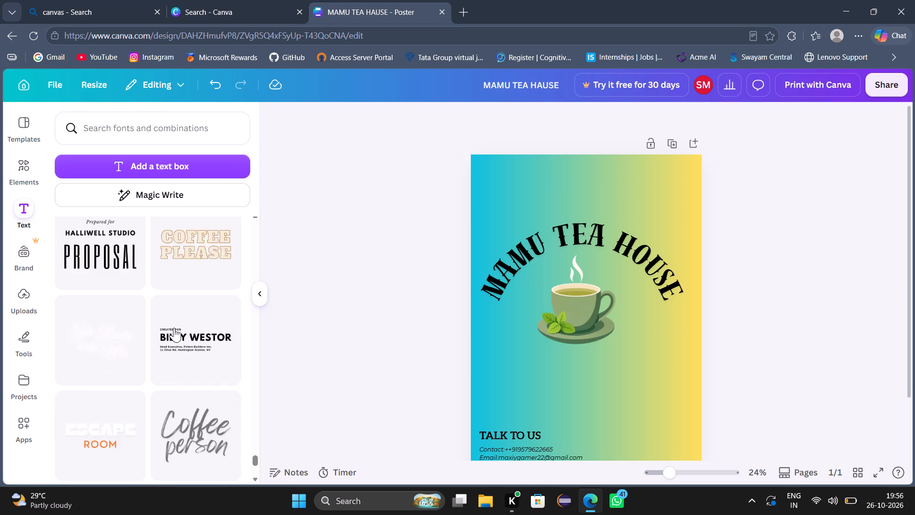
pyautogui.scroll(-3, 174, 328)
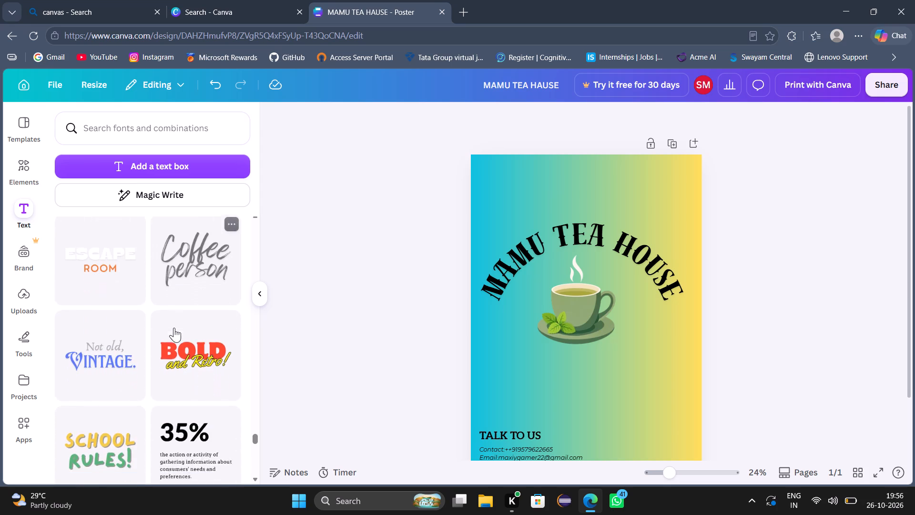
pyautogui.scroll(-3, 174, 328)
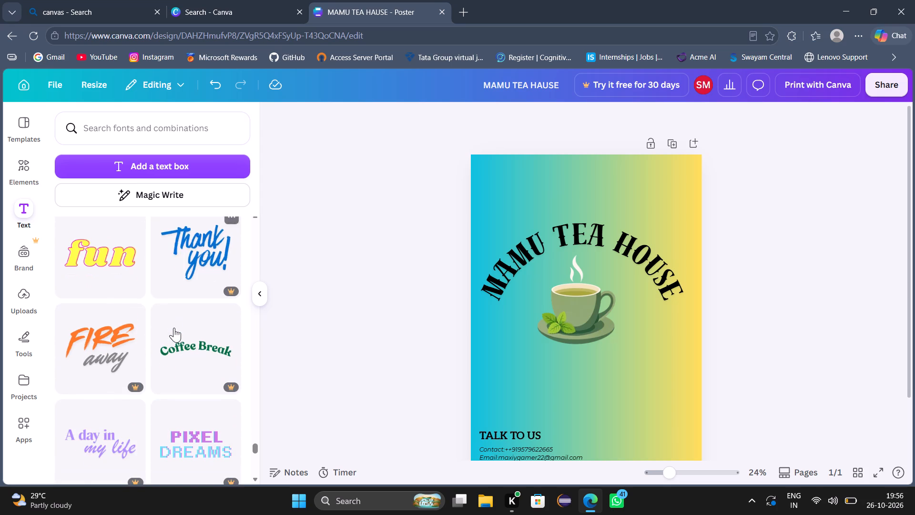
pyautogui.scroll(-3, 174, 328)
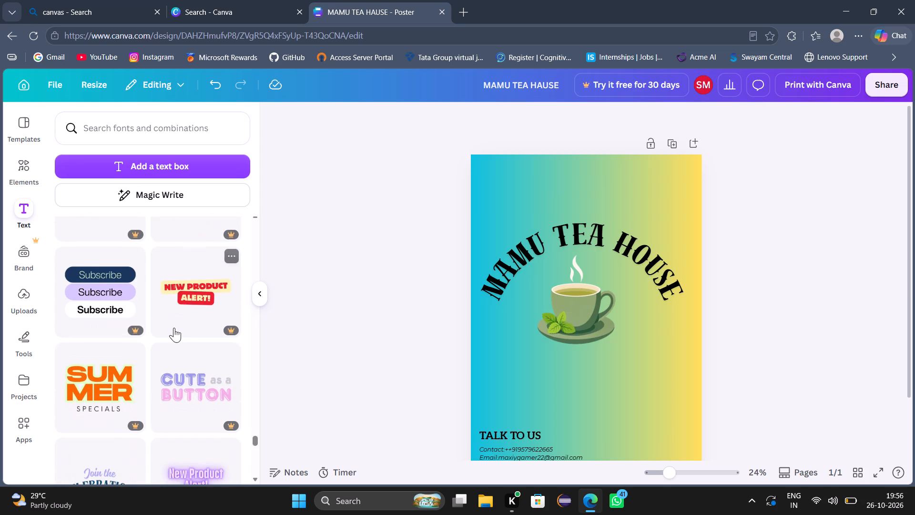
pyautogui.scroll(-2, 174, 328)
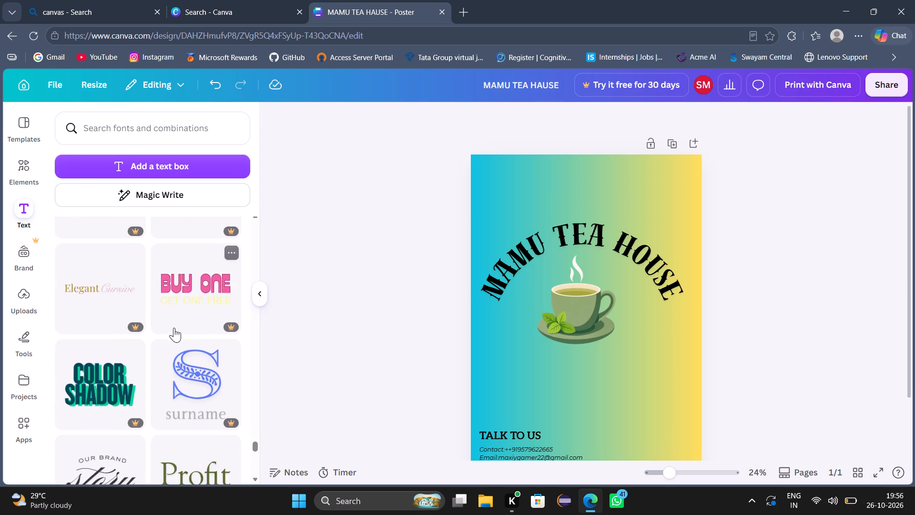
pyautogui.scroll(-3, 174, 328)
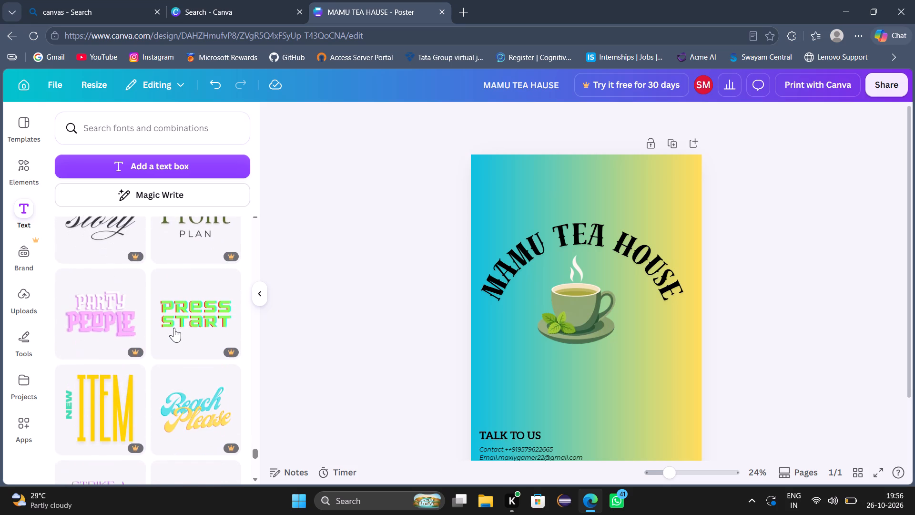
pyautogui.scroll(-4, 174, 328)
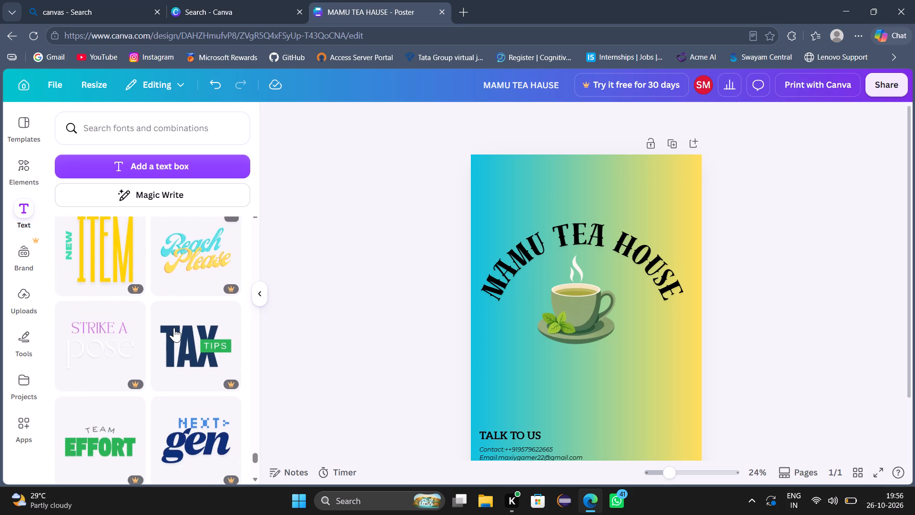
pyautogui.scroll(-2, 174, 328)
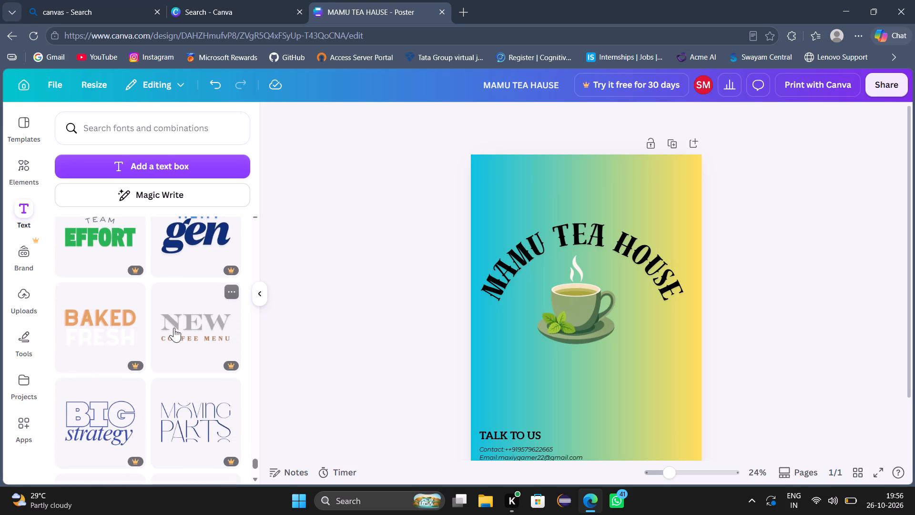
pyautogui.scroll(-3, 174, 328)
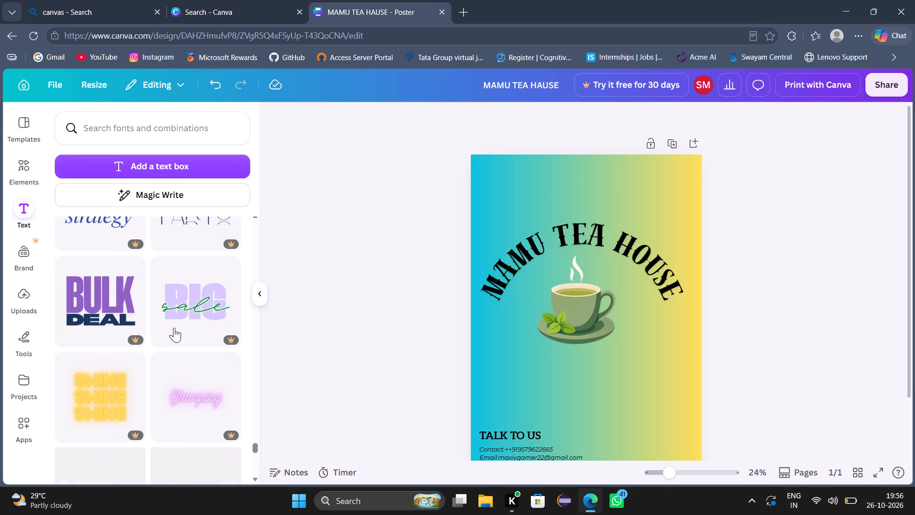
pyautogui.scroll(-4, 174, 328)
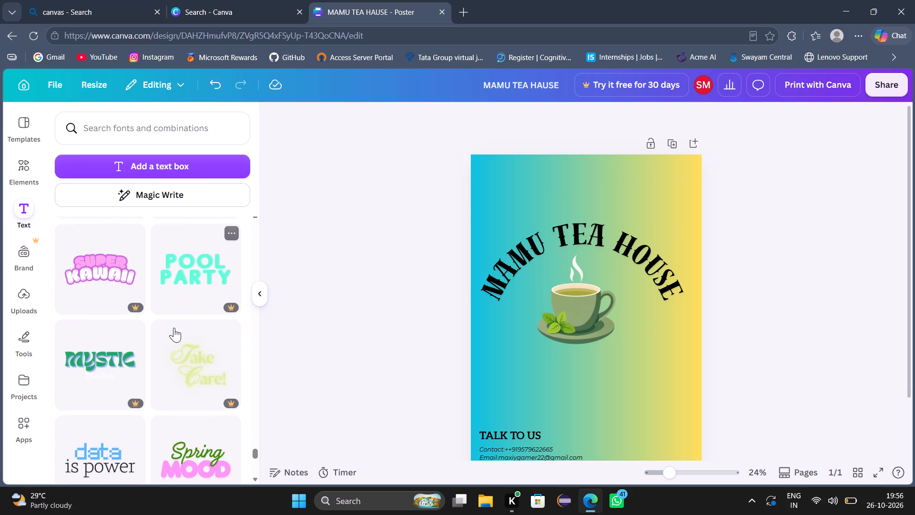
pyautogui.scroll(-4, 174, 328)
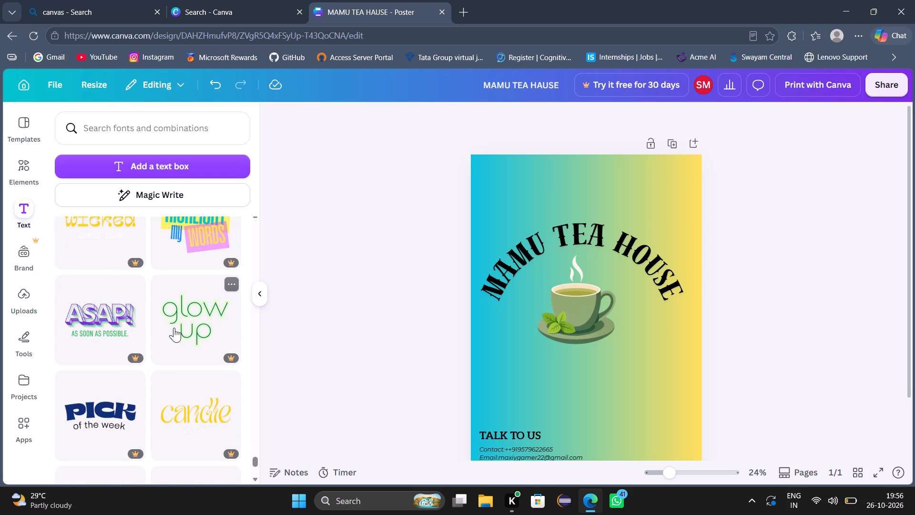
pyautogui.scroll(-4, 174, 328)
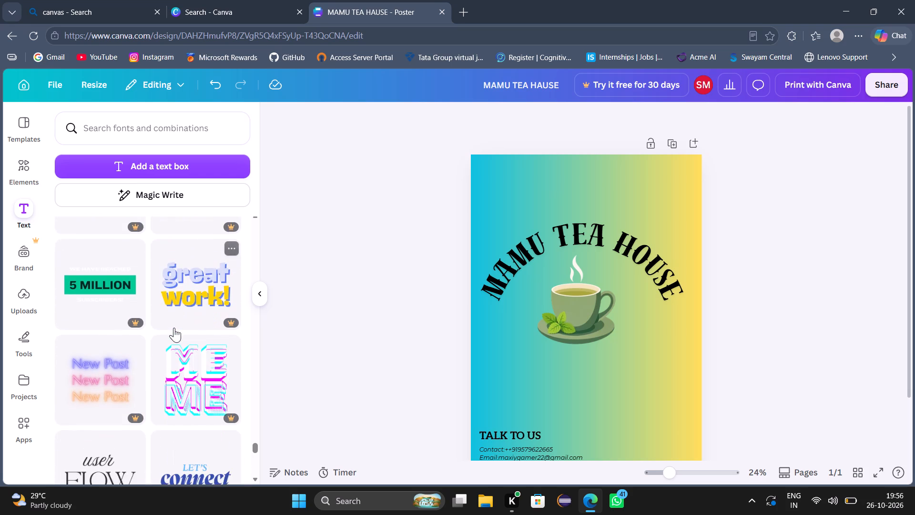
pyautogui.scroll(-5, 174, 328)
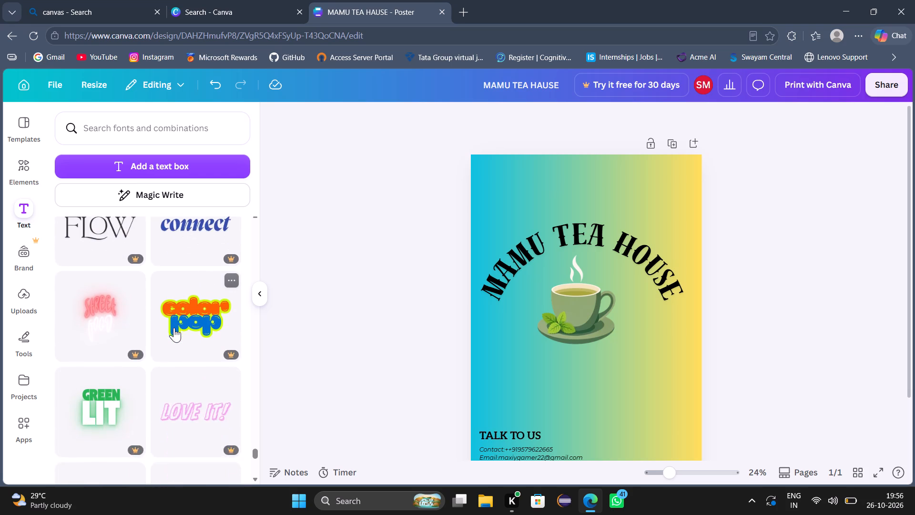
pyautogui.scroll(-4, 174, 328)
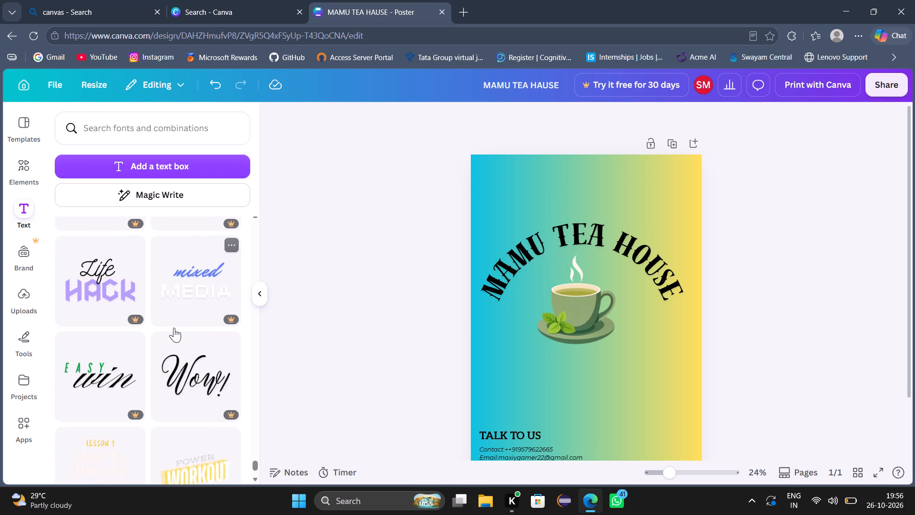
pyautogui.scroll(-4, 174, 328)
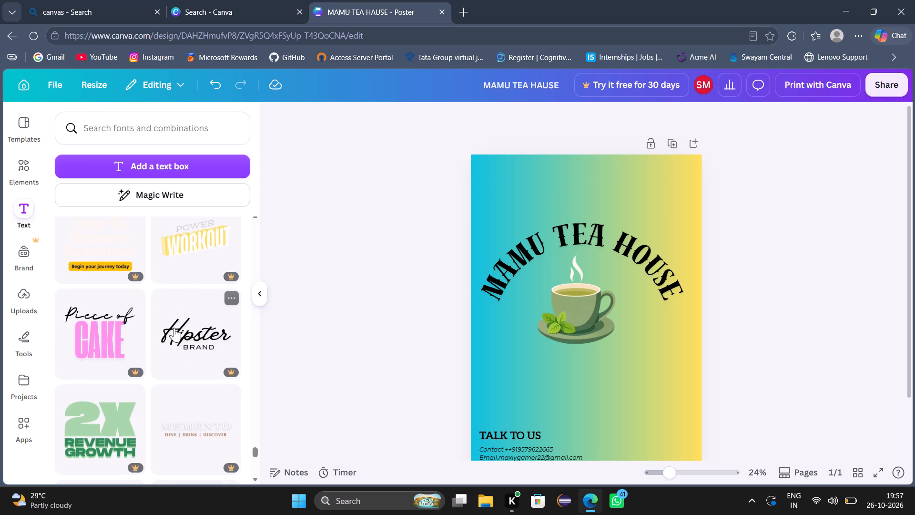
pyautogui.scroll(-2, 174, 328)
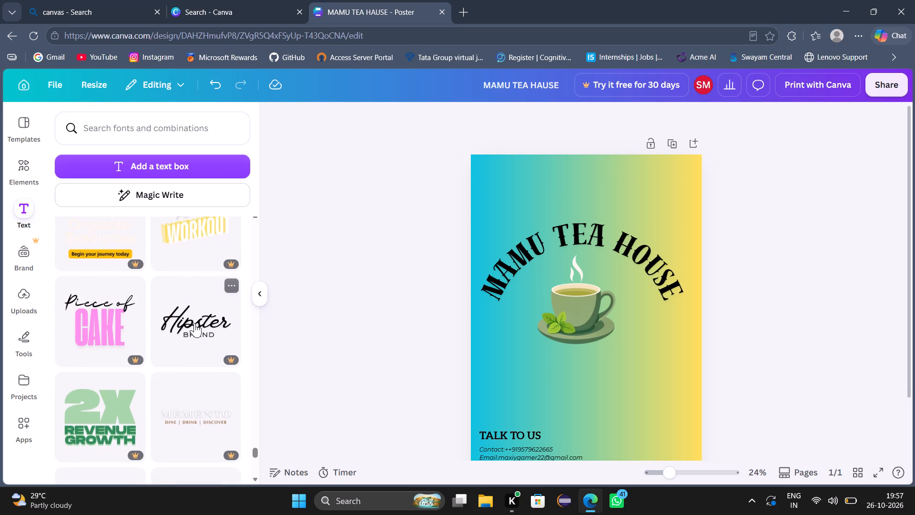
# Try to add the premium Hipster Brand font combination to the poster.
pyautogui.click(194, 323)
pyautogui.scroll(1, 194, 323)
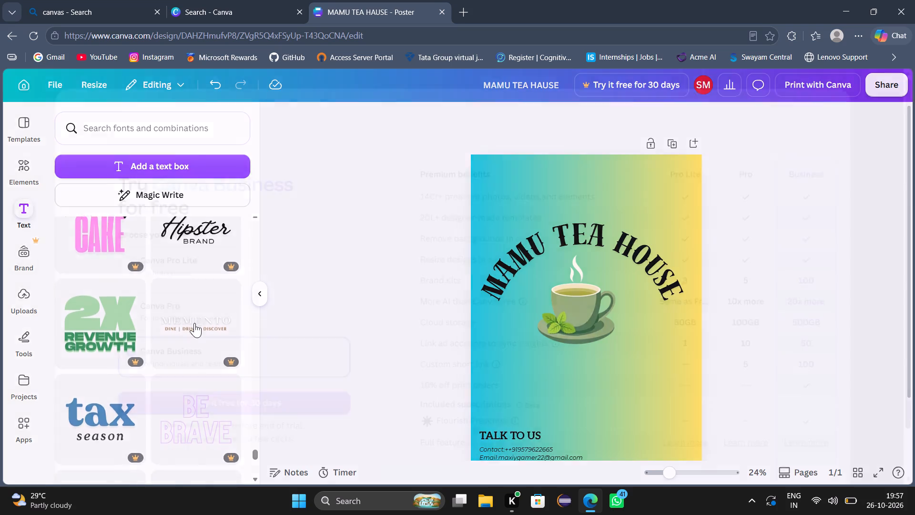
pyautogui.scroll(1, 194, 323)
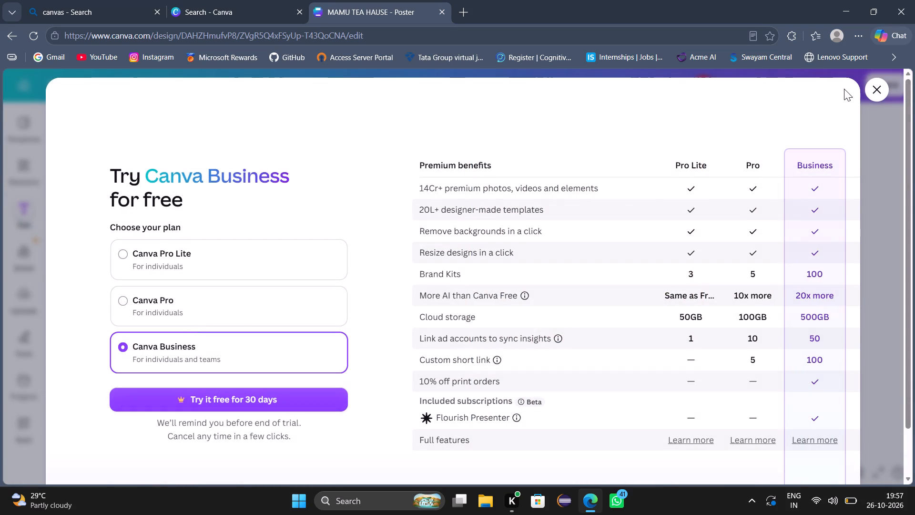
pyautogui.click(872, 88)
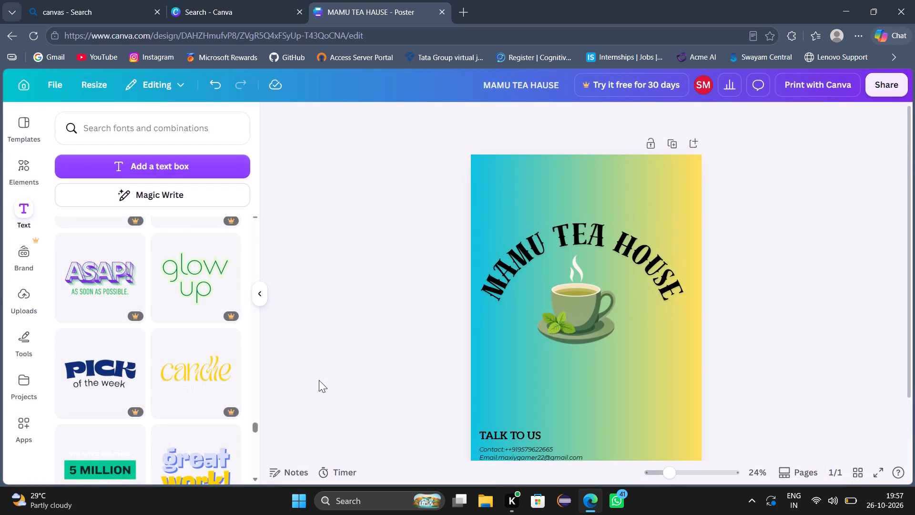
# Look through the text apps, the recently used text styles and the first font combinations for another poster text.
pyautogui.scroll(20, 124, 286)
pyautogui.scroll(9, 124, 286)
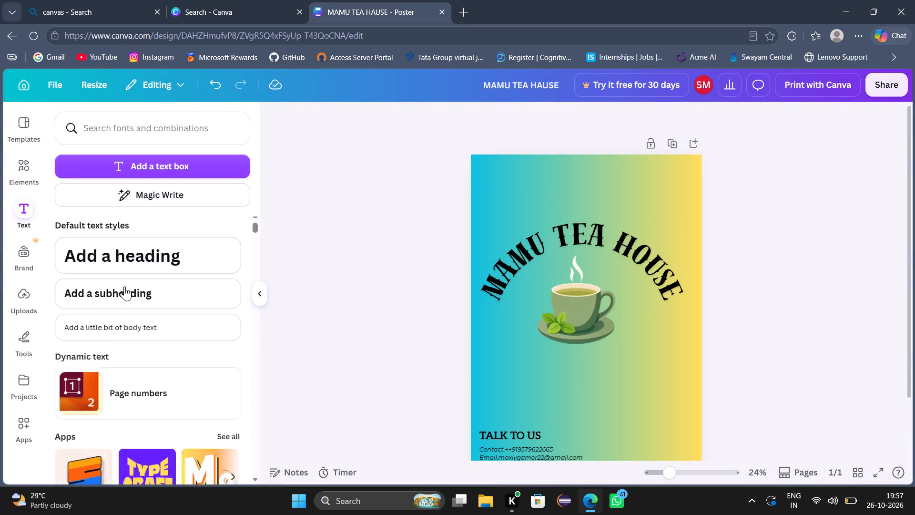
pyautogui.scroll(11, 124, 286)
pyautogui.scroll(-2, 124, 286)
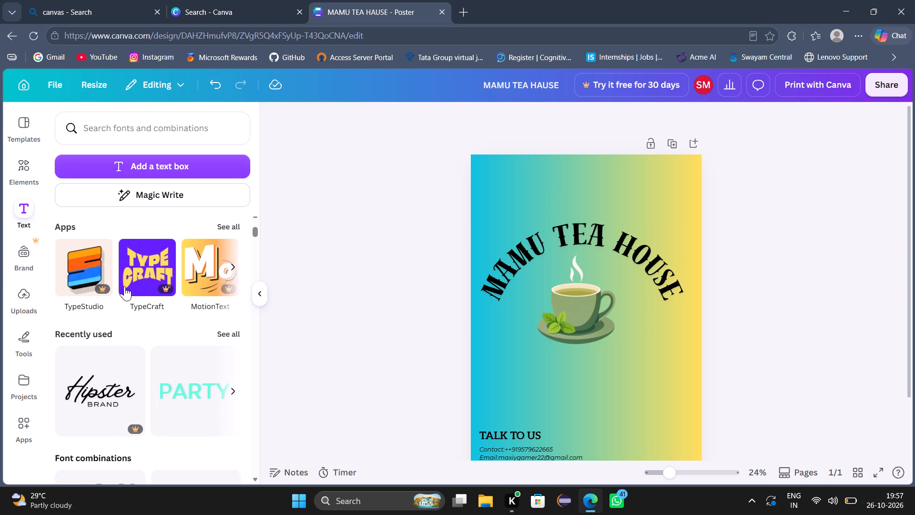
pyautogui.scroll(-2, 124, 286)
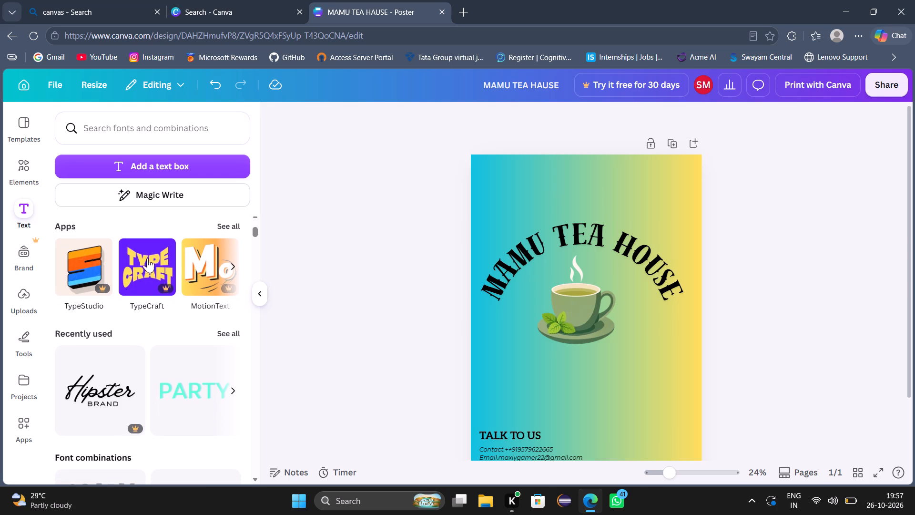
pyautogui.hscroll(-3, 213, 267)
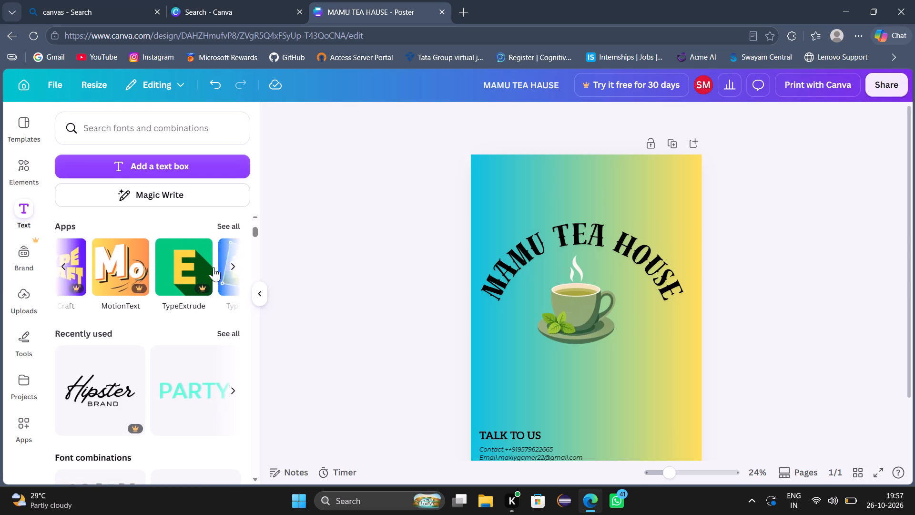
pyautogui.hscroll(-5, 213, 267)
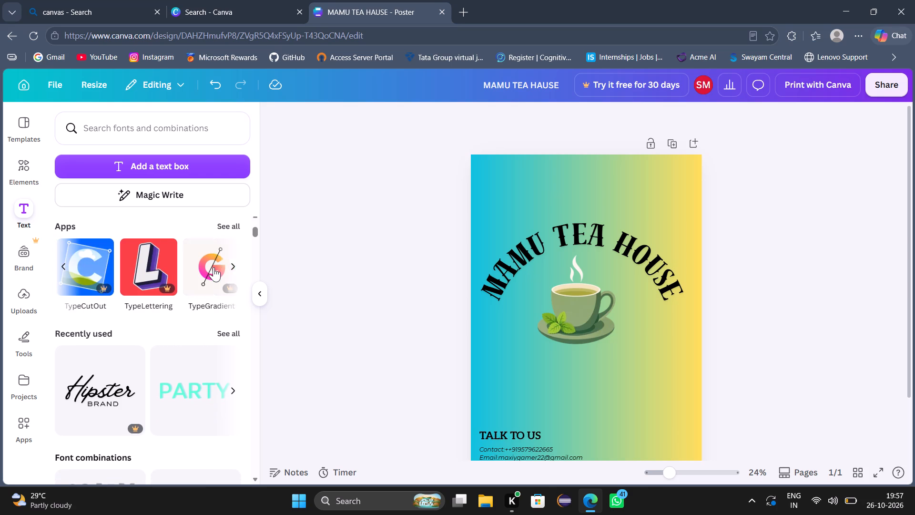
pyautogui.scroll(-1, 154, 335)
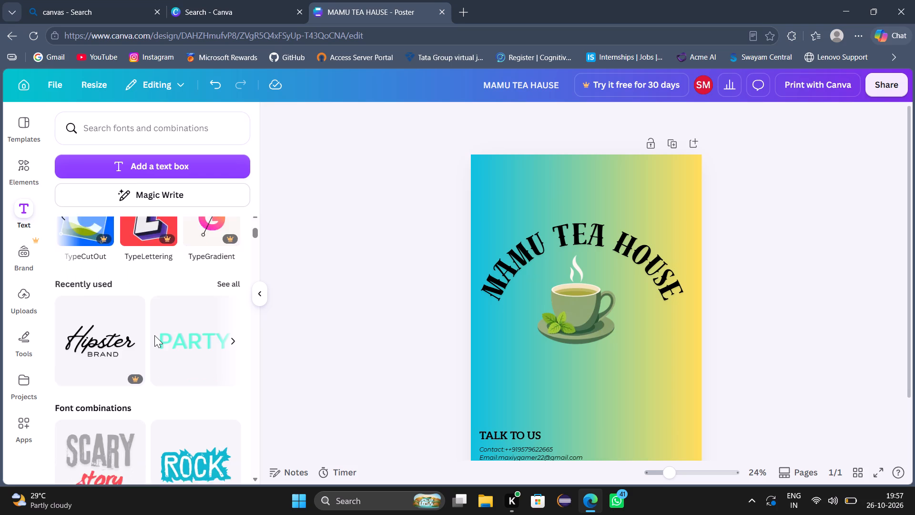
pyautogui.scroll(-2, 154, 335)
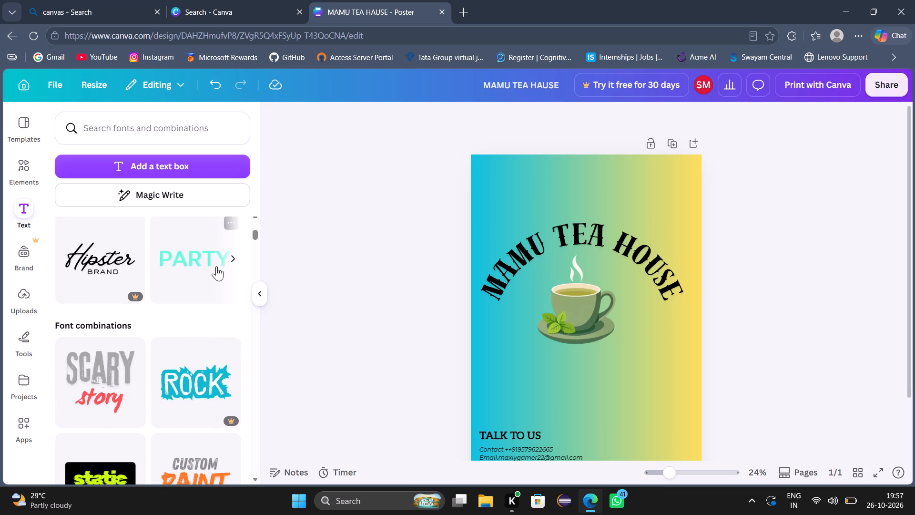
pyautogui.click(232, 258)
pyautogui.click(232, 258)
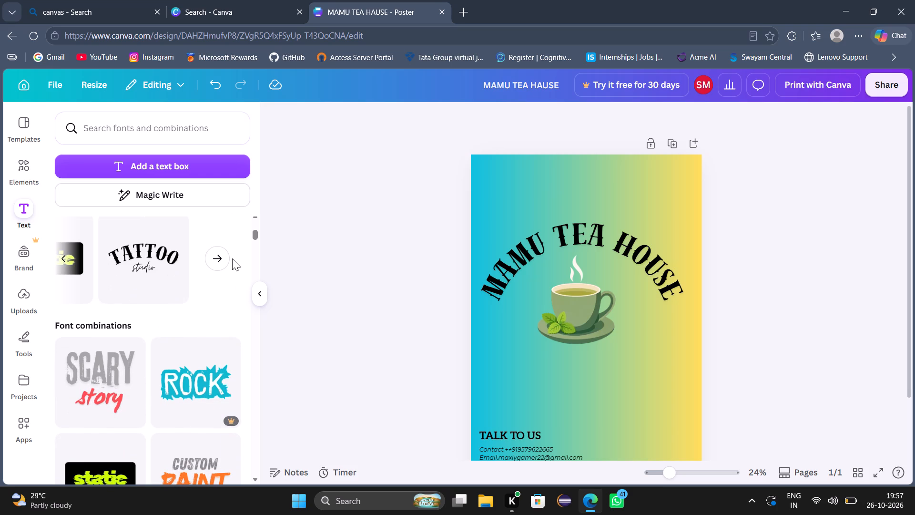
pyautogui.click(208, 259)
pyautogui.scroll(-2, 187, 358)
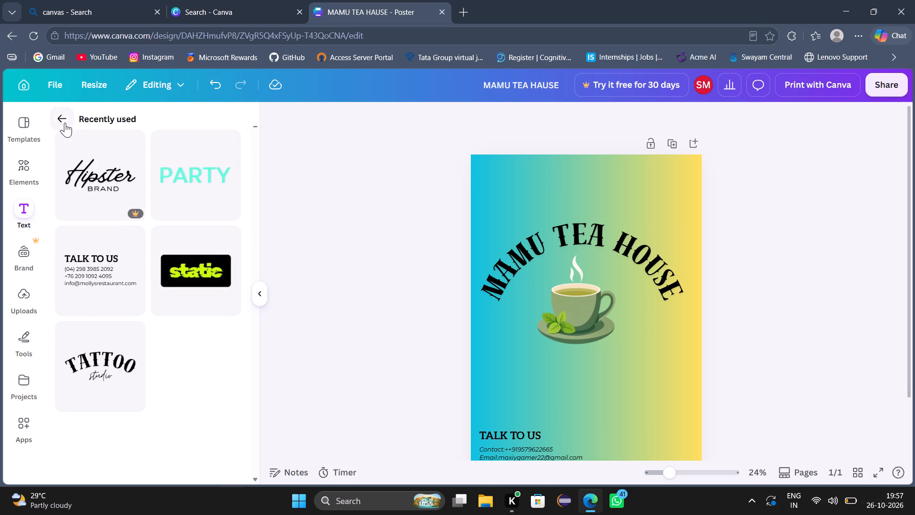
pyautogui.click(65, 123)
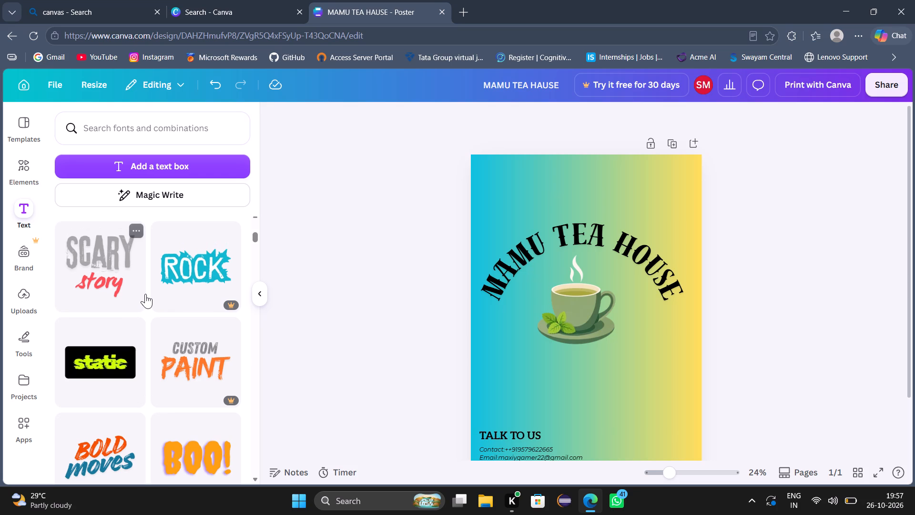
pyautogui.scroll(-2, 145, 294)
pyautogui.scroll(1, 145, 294)
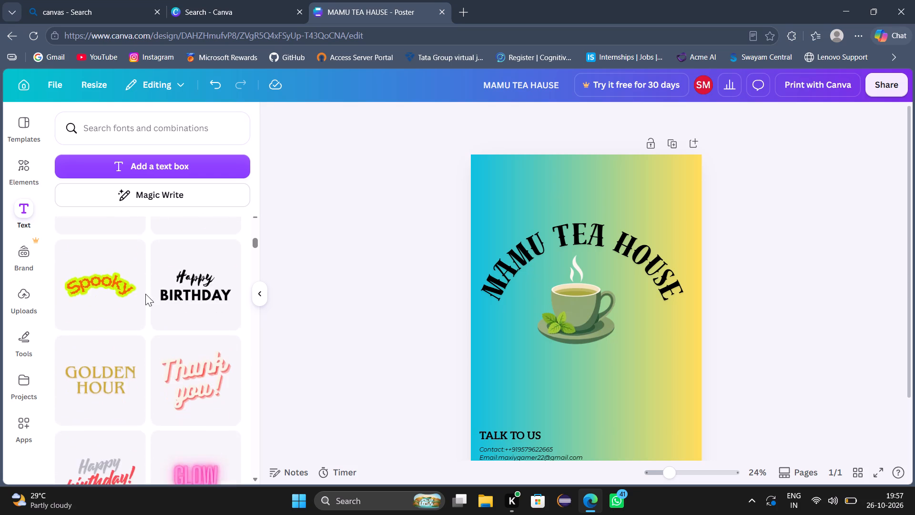
pyautogui.scroll(1, 145, 294)
# Search the fonts and combinations for "visite".
pyautogui.click(166, 124)
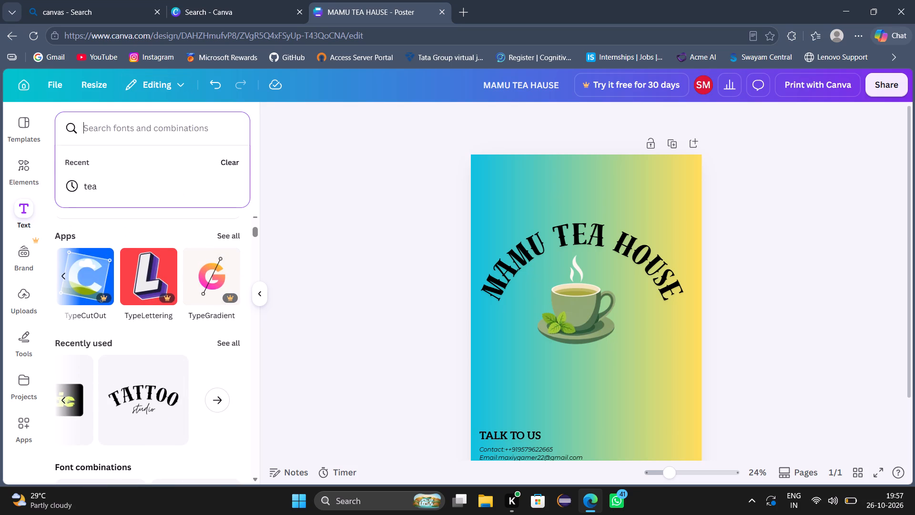
pyautogui.write('visite')
pyautogui.press('Return')
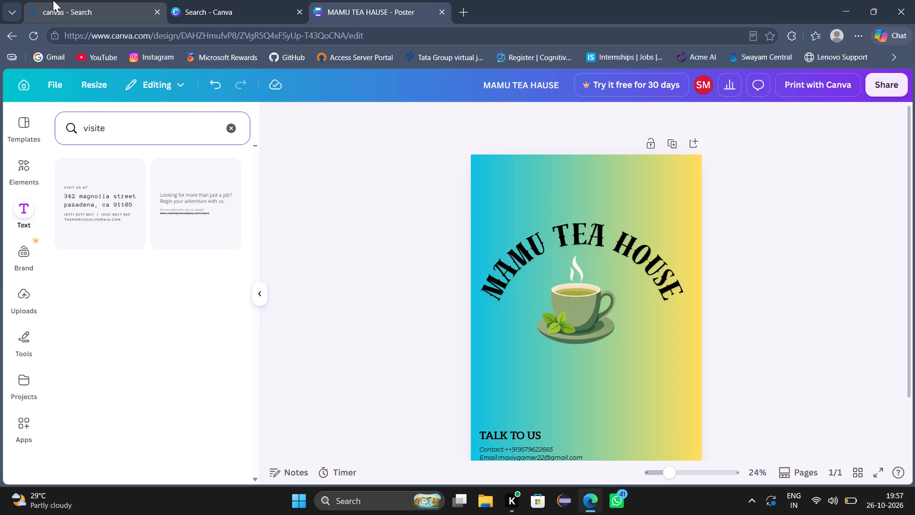
# Search the fonts and combinations for "top".
pyautogui.click(129, 116)
pyautogui.press('BackSpace')
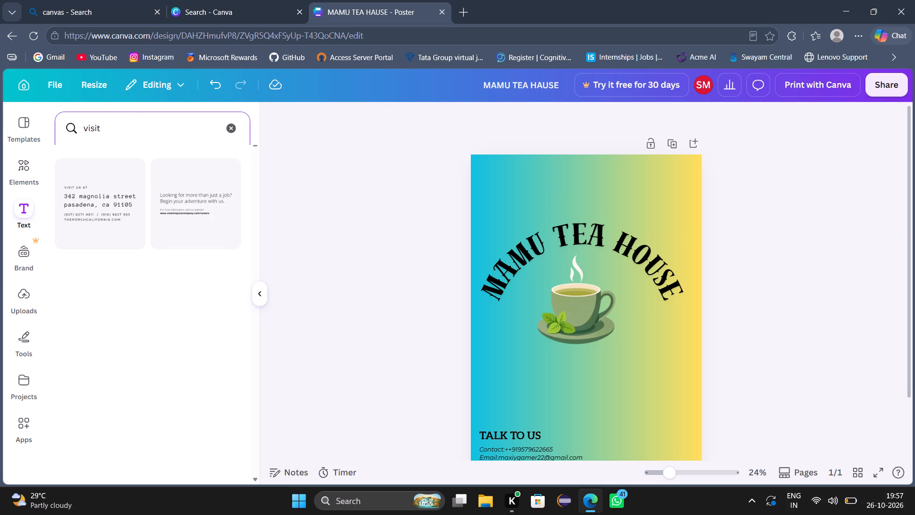
pyautogui.press('BackSpace')
pyautogui.press('BackSpace')
pyautogui.press('BackSpace')
pyautogui.press('BackSpace')
pyautogui.press('BackSpace')
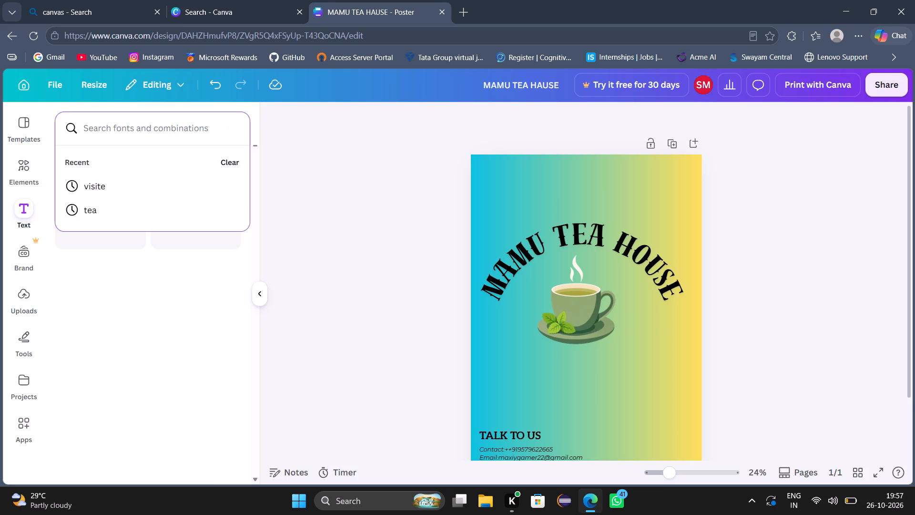
pyautogui.write('top')
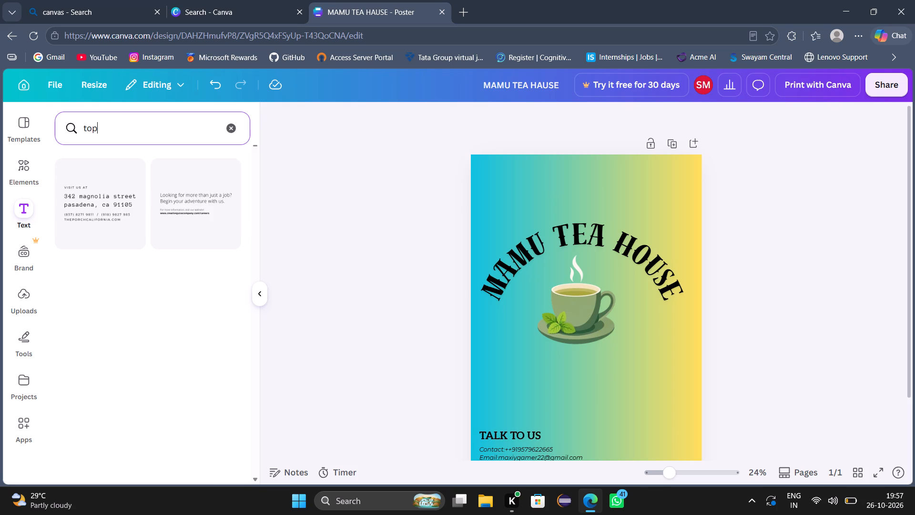
pyautogui.press('Return')
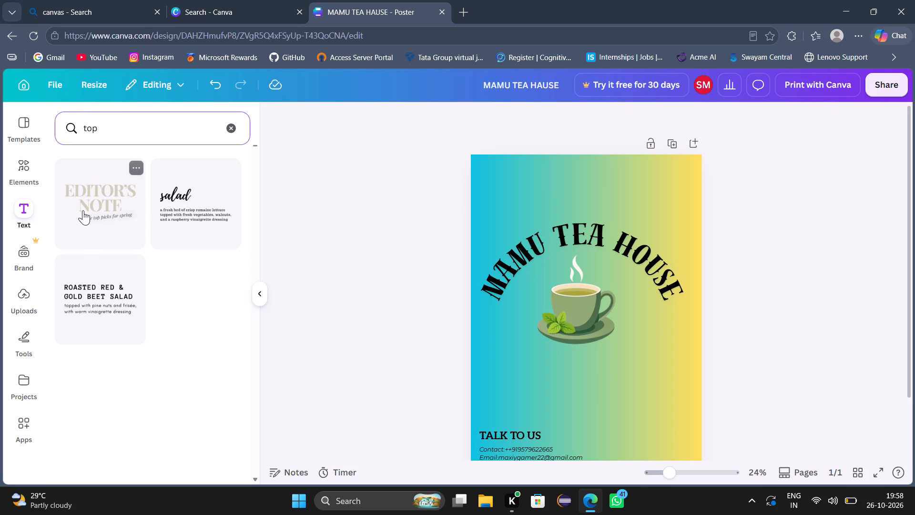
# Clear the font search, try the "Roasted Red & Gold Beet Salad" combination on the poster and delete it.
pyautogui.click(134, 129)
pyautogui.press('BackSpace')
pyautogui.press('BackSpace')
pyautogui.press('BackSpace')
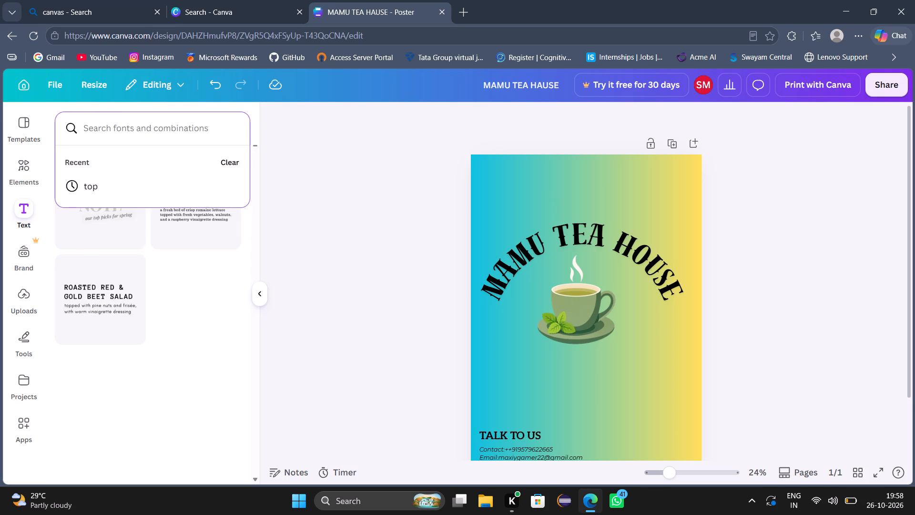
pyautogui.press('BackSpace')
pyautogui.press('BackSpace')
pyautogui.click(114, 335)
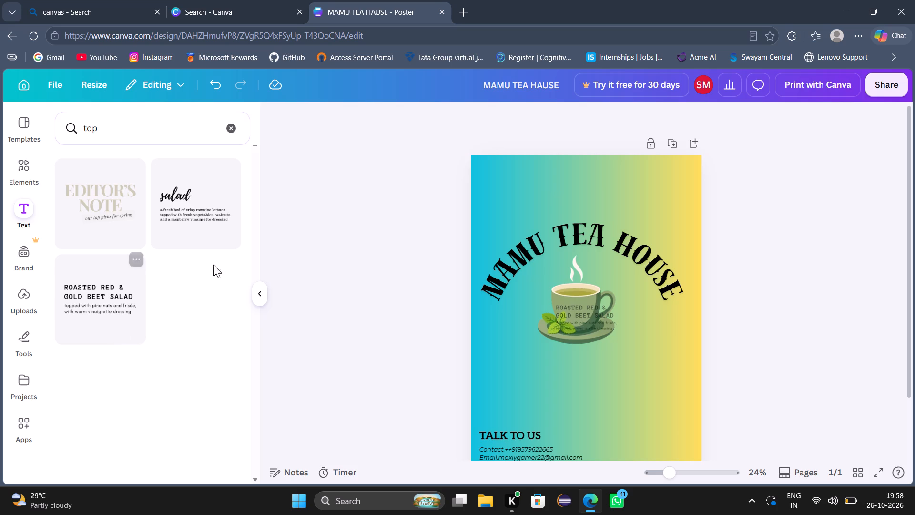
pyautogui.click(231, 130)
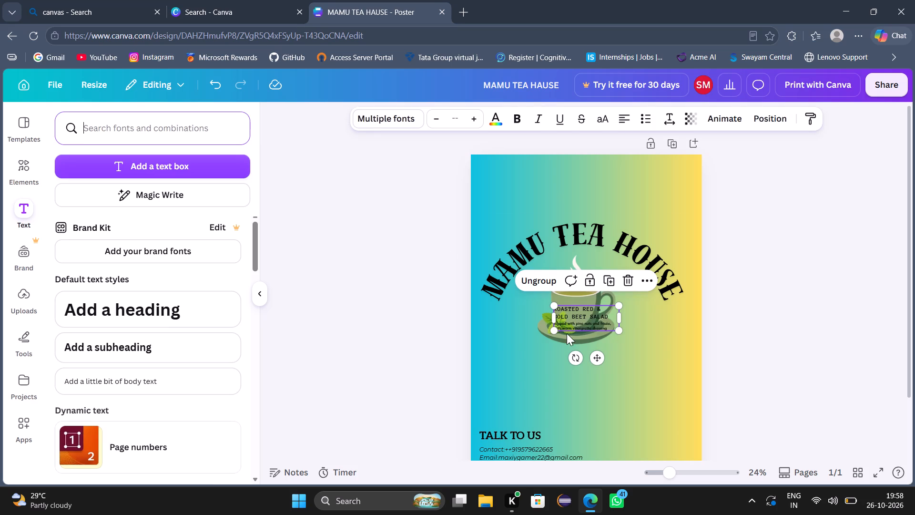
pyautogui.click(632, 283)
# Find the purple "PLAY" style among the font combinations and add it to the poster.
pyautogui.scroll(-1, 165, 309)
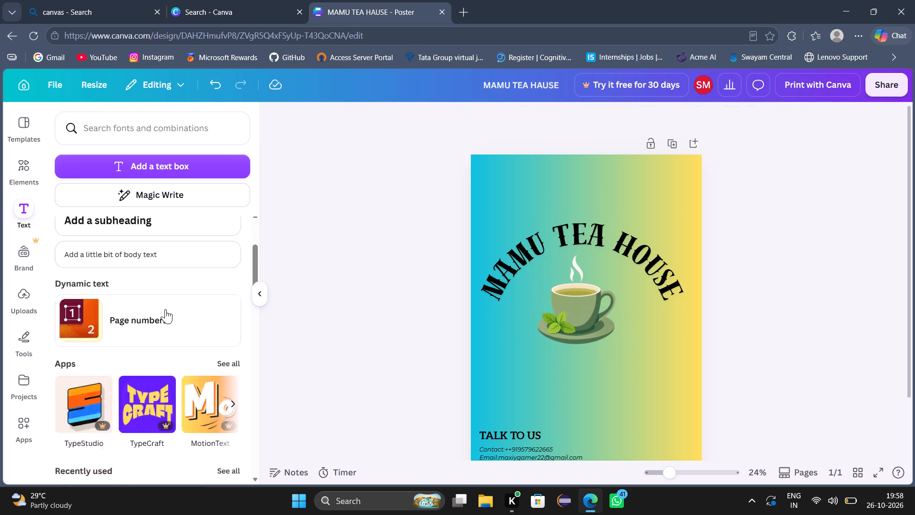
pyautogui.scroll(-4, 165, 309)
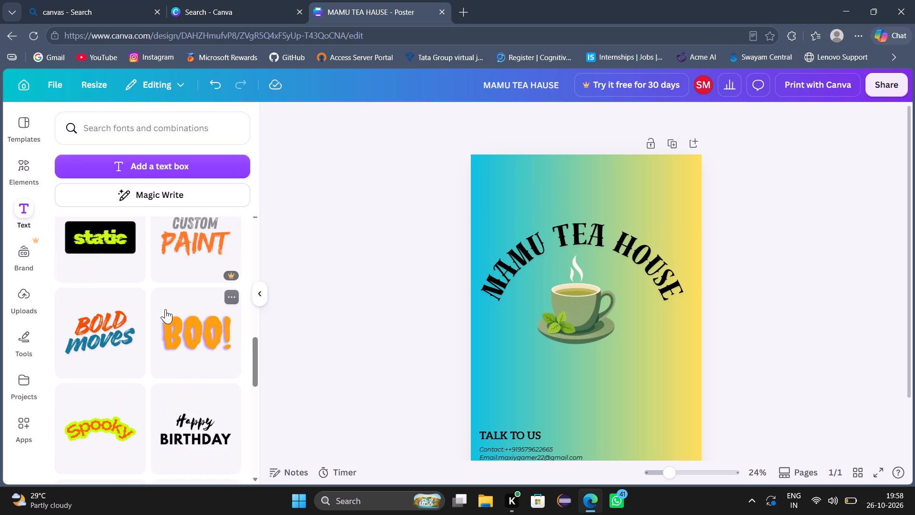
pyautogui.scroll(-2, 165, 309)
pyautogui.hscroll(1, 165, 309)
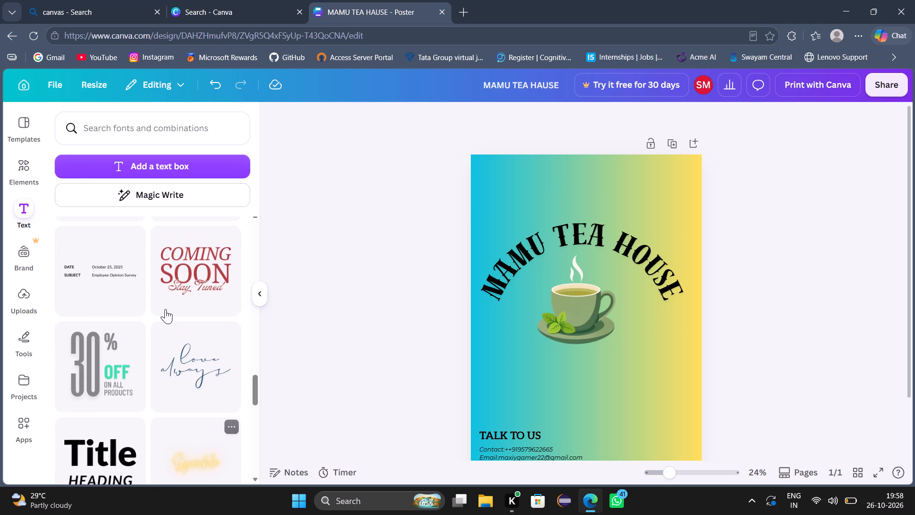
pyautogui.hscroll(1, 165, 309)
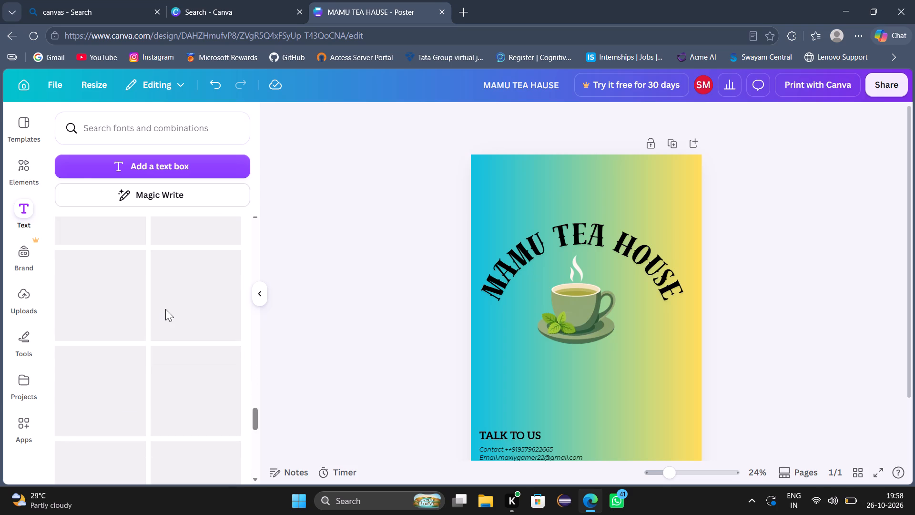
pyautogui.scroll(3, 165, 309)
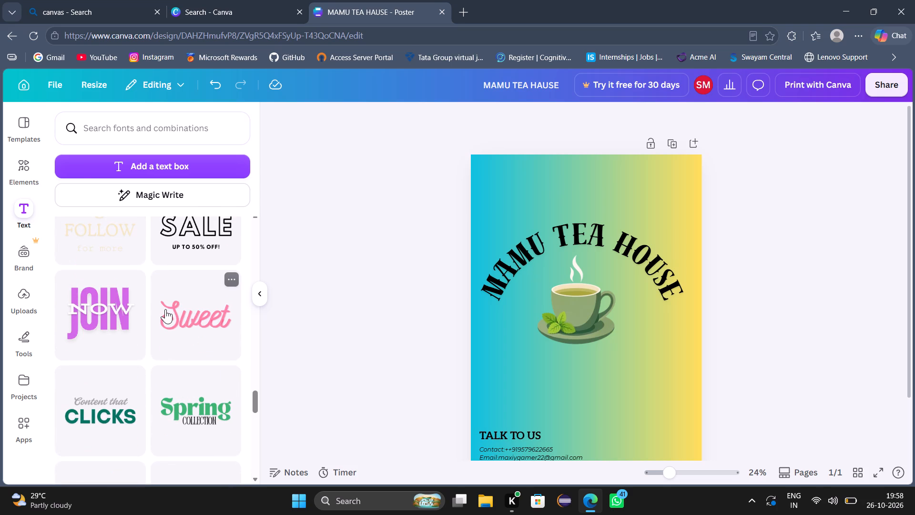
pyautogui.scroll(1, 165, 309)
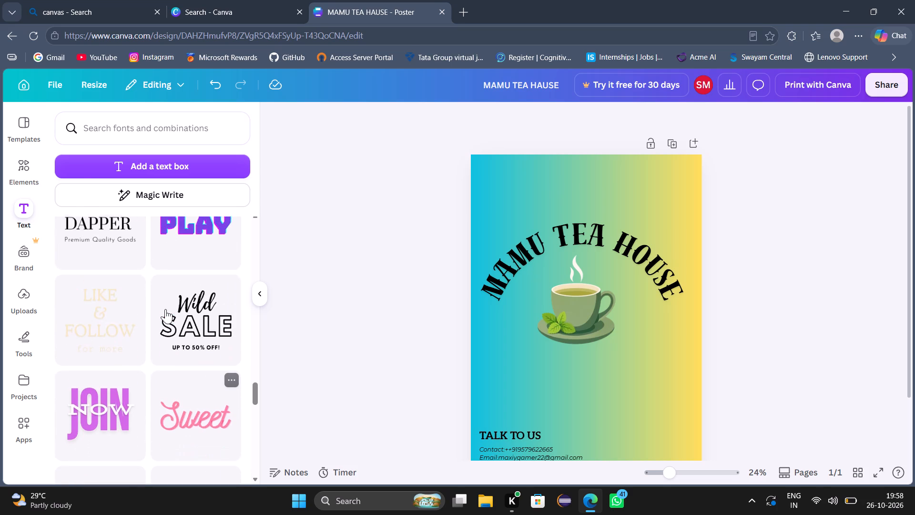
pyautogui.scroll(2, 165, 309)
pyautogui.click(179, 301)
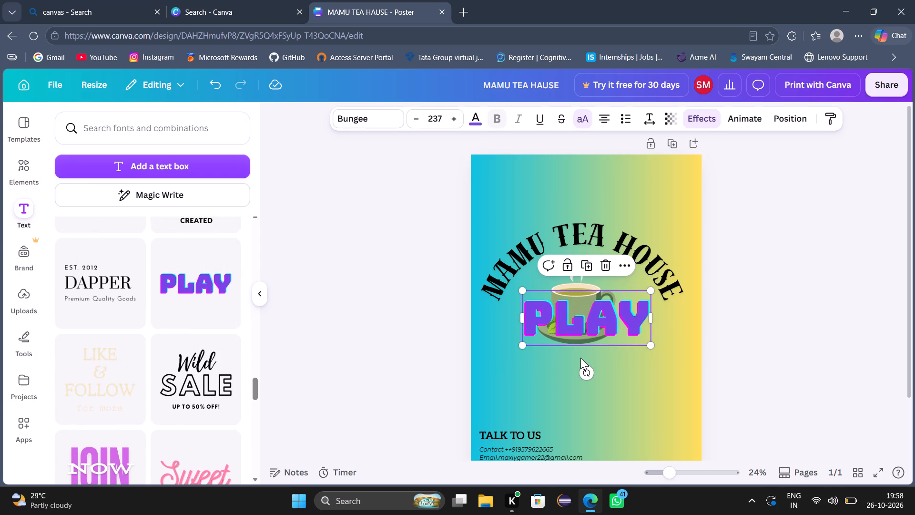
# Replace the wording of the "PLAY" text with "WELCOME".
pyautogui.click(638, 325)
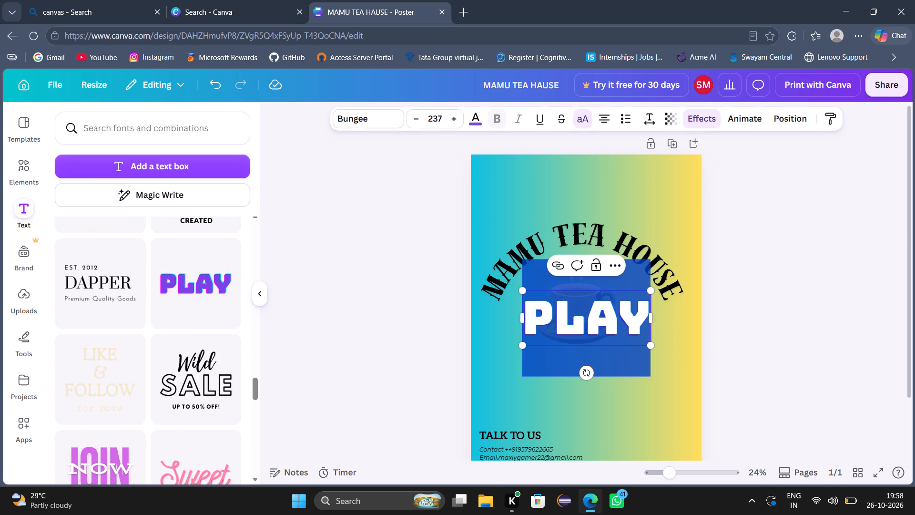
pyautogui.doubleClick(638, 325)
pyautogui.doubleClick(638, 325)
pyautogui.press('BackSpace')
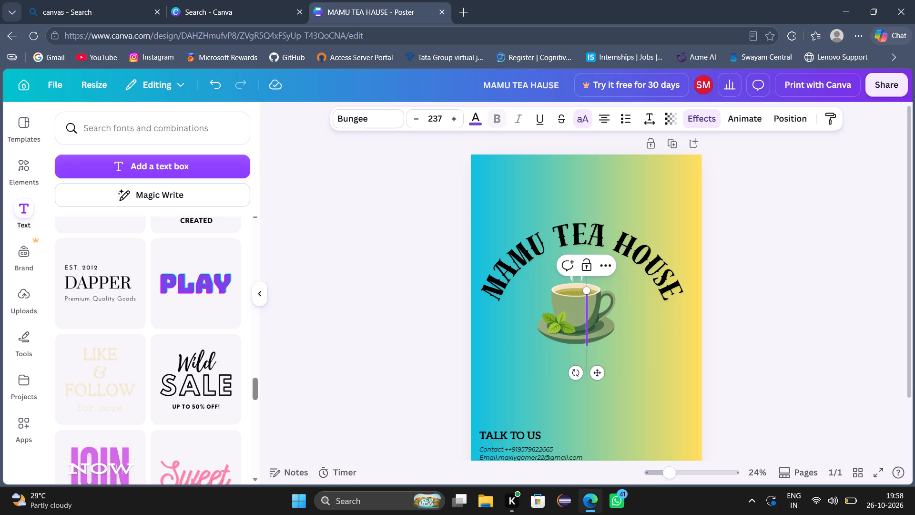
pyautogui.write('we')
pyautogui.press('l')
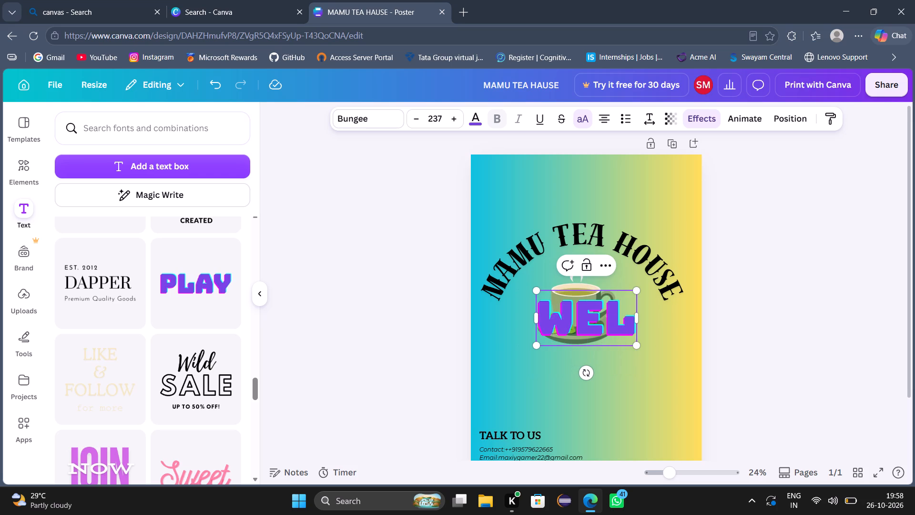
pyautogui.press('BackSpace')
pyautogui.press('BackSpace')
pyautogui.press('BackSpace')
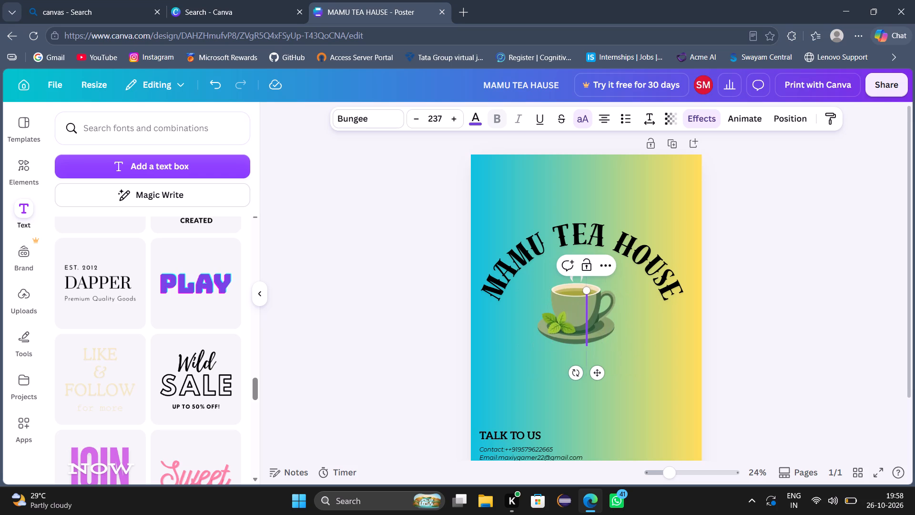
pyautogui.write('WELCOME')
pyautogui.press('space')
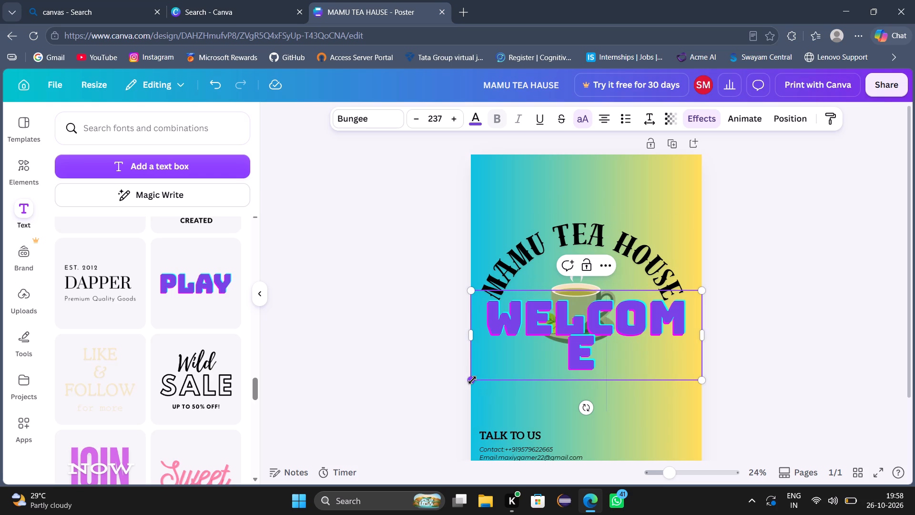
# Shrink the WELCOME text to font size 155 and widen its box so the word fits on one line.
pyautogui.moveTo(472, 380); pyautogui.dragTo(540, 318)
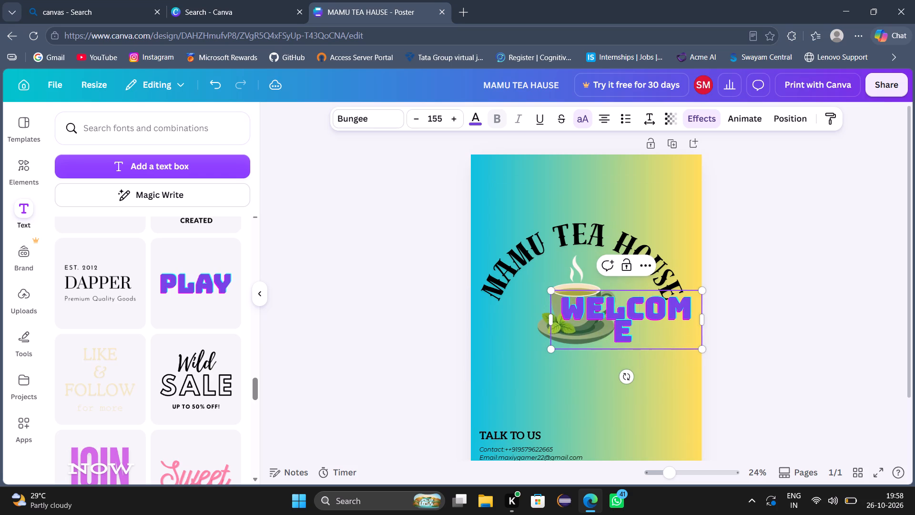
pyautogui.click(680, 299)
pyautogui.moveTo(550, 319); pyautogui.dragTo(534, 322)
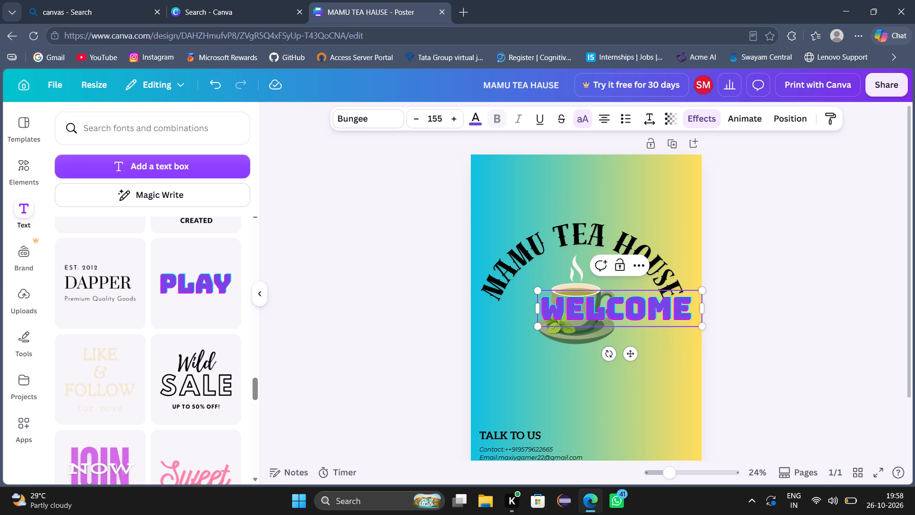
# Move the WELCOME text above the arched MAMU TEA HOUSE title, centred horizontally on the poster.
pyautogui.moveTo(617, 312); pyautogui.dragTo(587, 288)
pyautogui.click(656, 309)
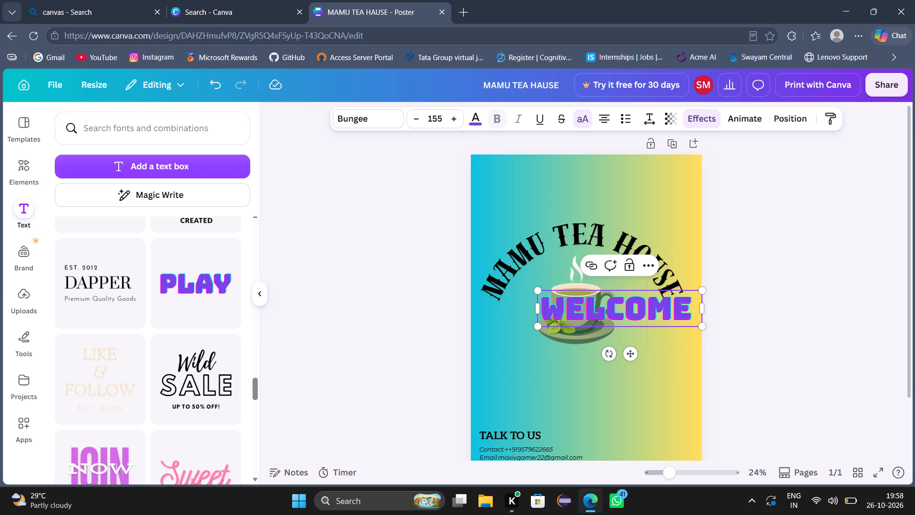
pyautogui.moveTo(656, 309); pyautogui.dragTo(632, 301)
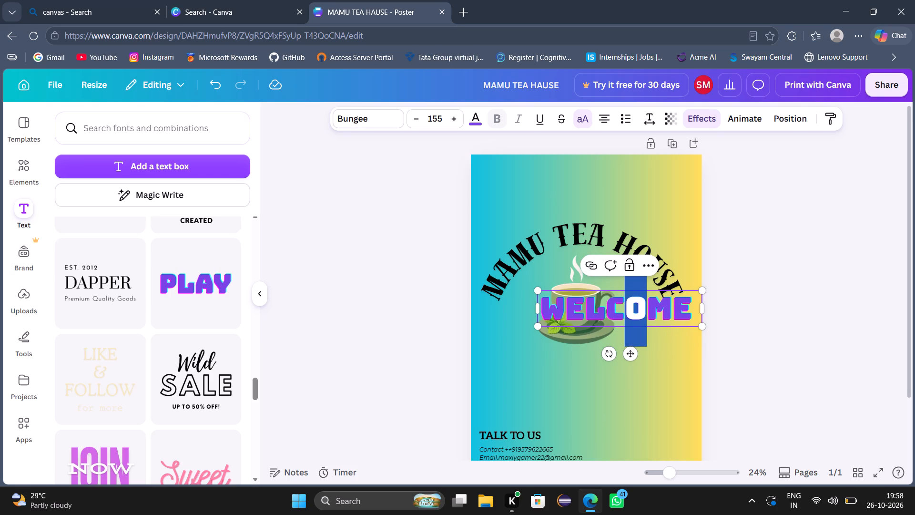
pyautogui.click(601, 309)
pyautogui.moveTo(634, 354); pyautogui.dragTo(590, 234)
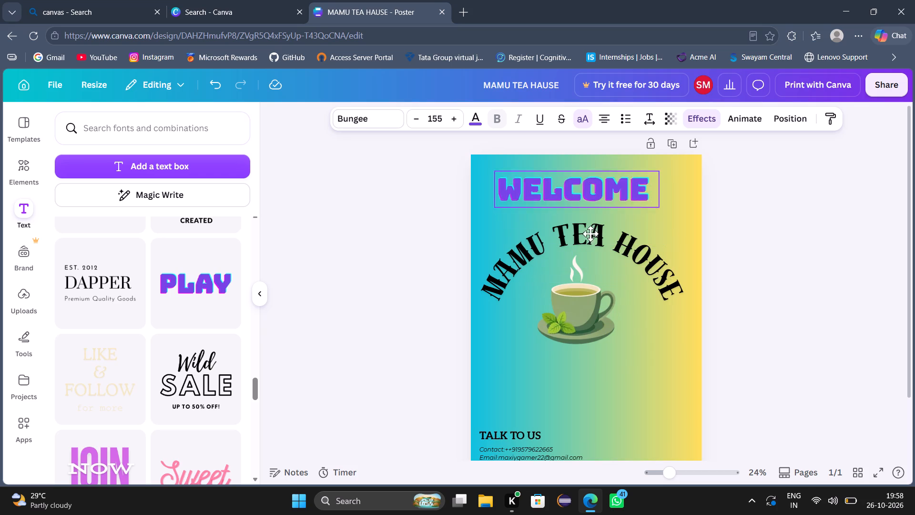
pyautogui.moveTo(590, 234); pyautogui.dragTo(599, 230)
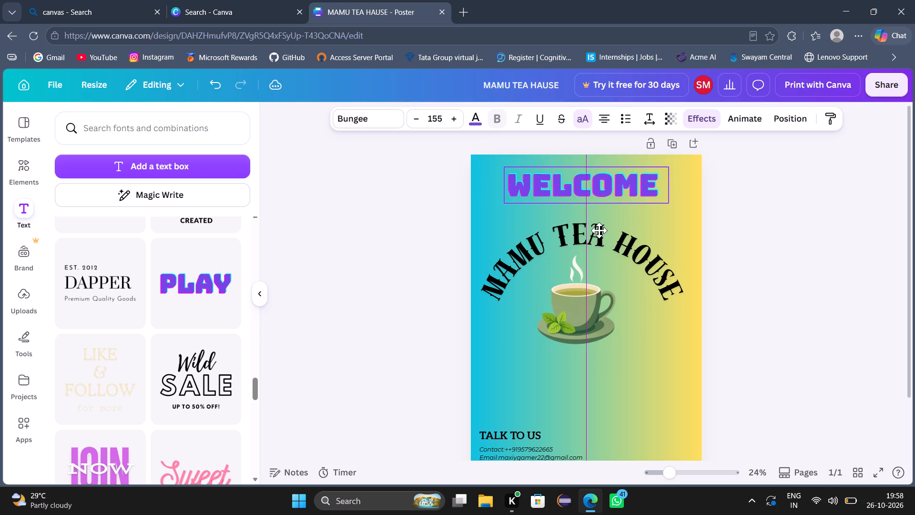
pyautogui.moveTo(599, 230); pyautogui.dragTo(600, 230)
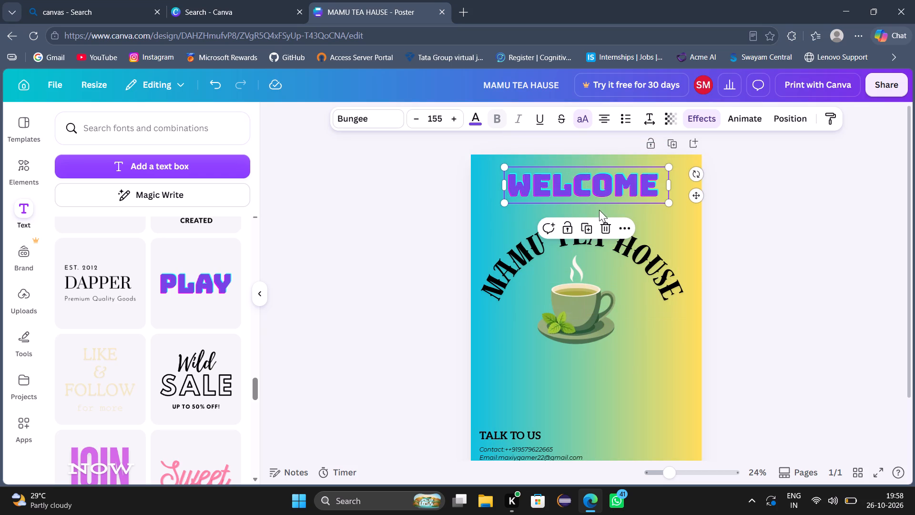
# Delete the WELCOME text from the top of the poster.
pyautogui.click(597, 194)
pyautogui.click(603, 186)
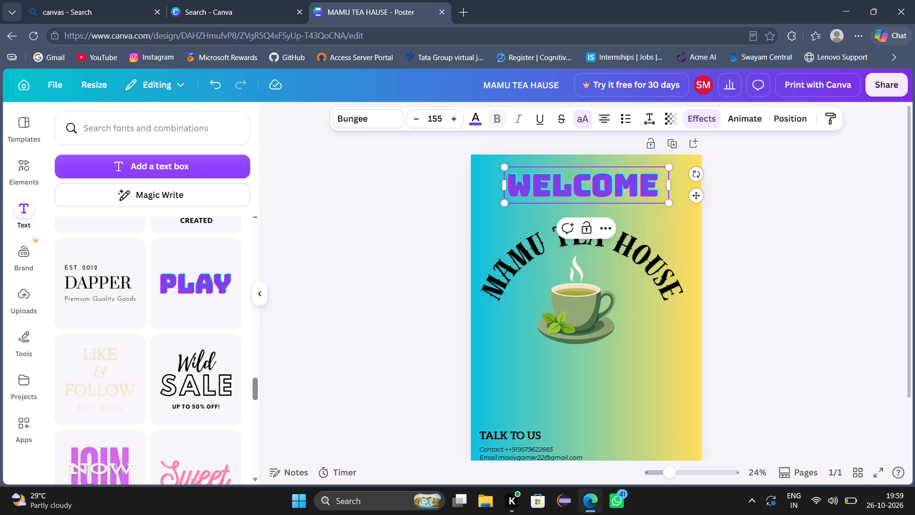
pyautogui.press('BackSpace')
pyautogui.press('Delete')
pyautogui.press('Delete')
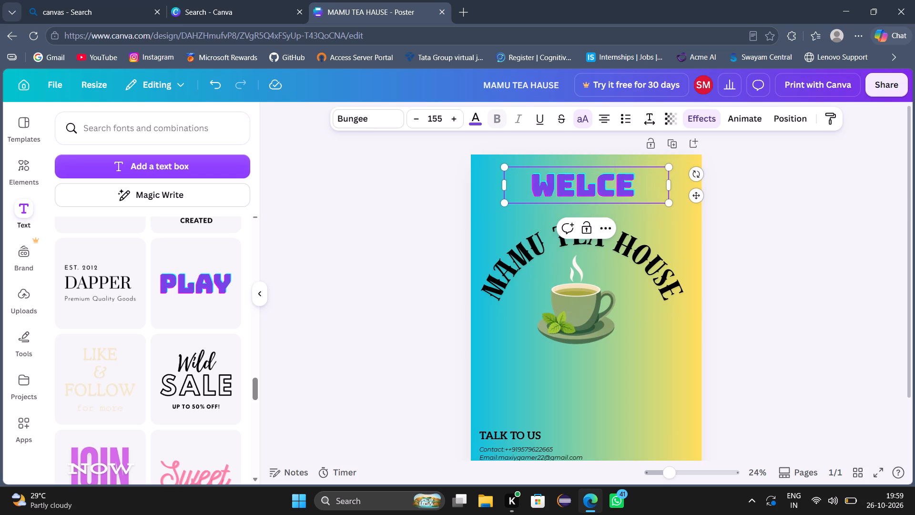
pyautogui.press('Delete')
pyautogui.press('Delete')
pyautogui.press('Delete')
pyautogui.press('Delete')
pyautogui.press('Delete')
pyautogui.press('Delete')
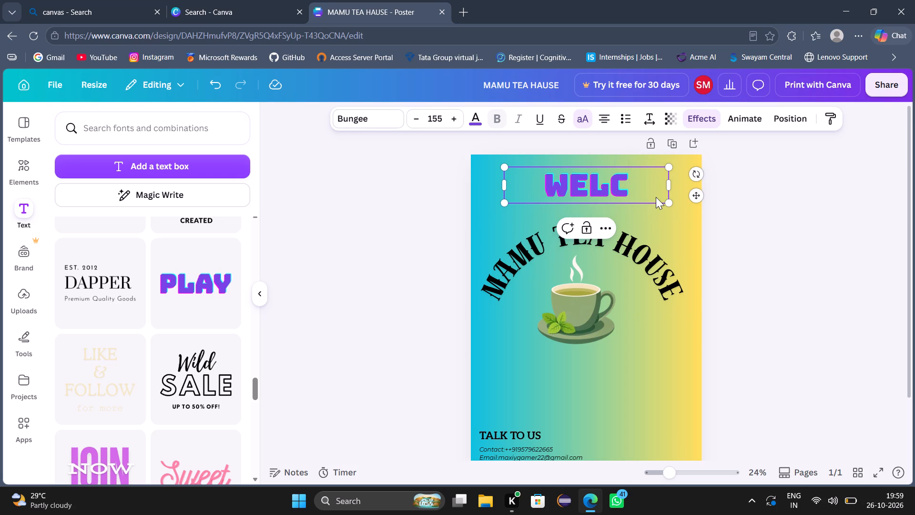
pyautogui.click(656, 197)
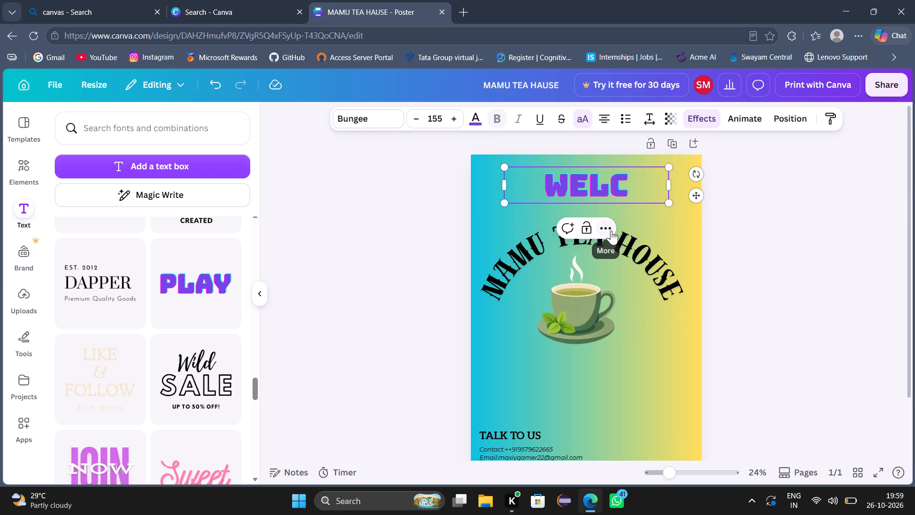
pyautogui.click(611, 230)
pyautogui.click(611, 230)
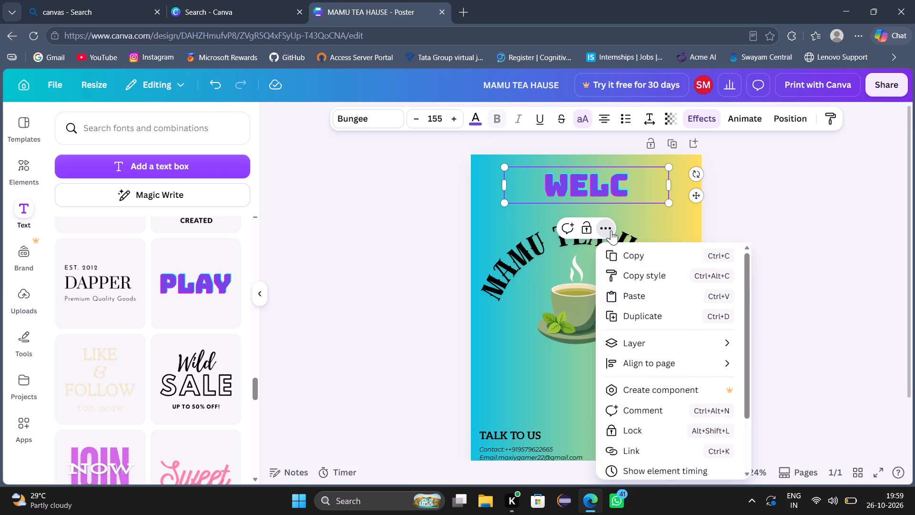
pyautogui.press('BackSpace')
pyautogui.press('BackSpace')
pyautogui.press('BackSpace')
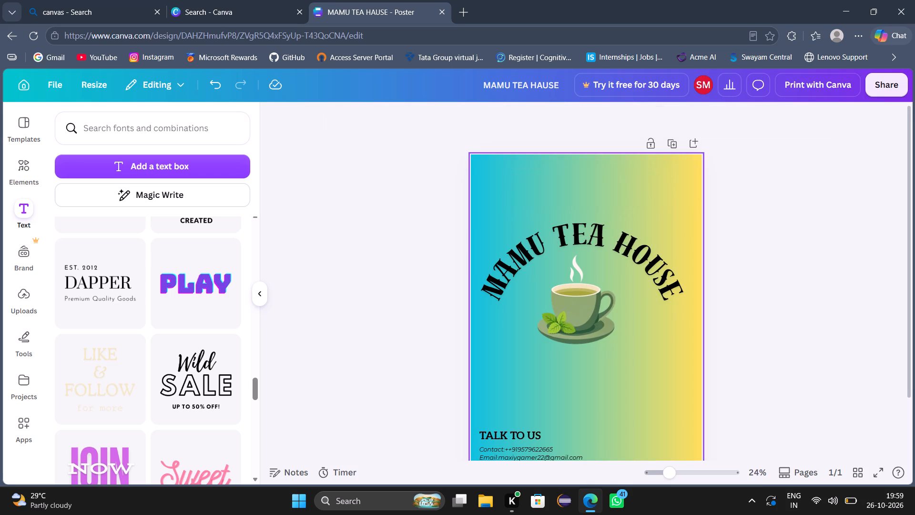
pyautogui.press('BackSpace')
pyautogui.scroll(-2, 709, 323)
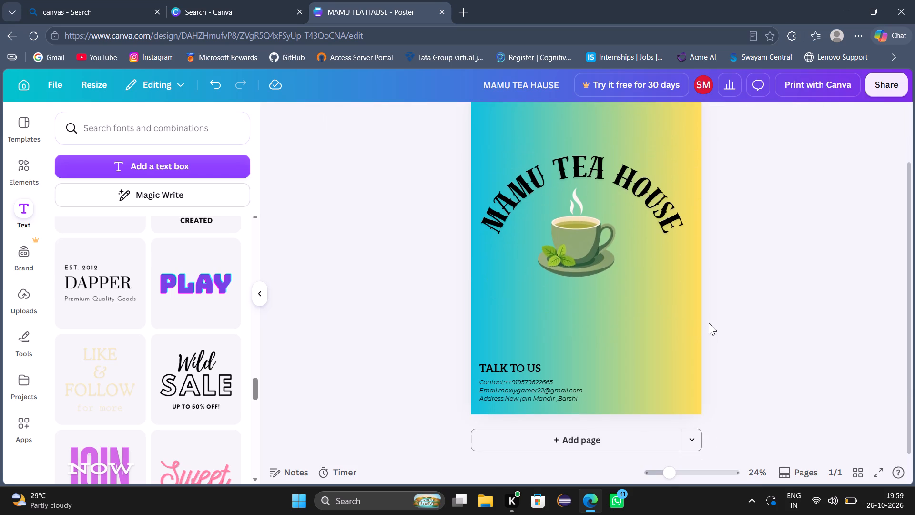
# Browse the ready-made font combinations for a text style that suits the tea house poster.
pyautogui.scroll(2, 709, 323)
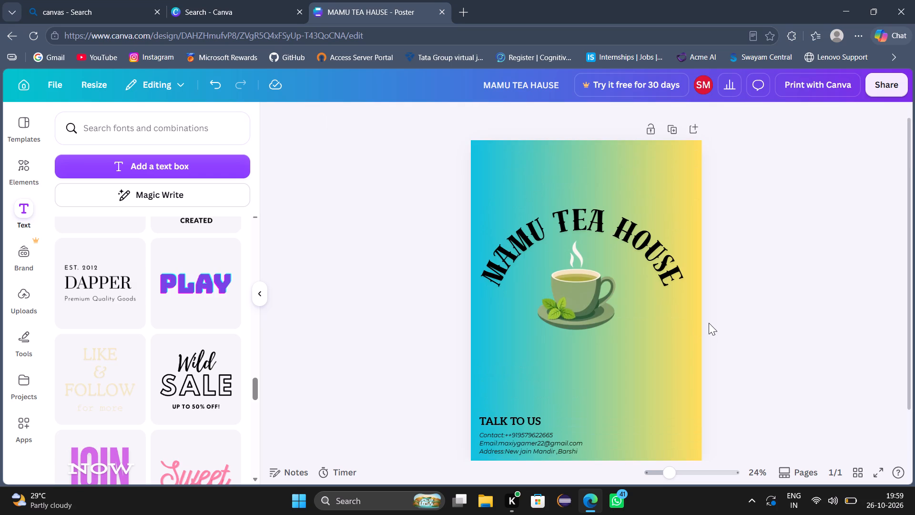
pyautogui.scroll(-1, 144, 333)
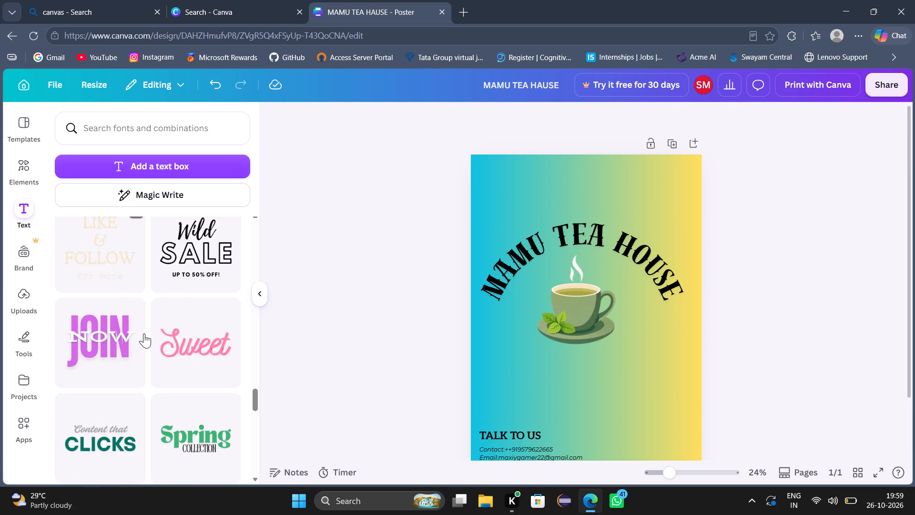
pyautogui.scroll(-3, 144, 333)
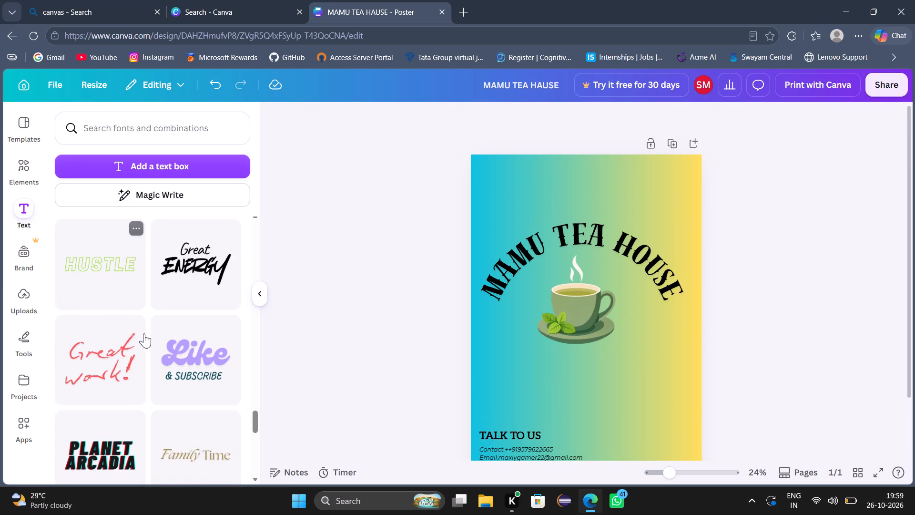
pyautogui.scroll(-4, 144, 333)
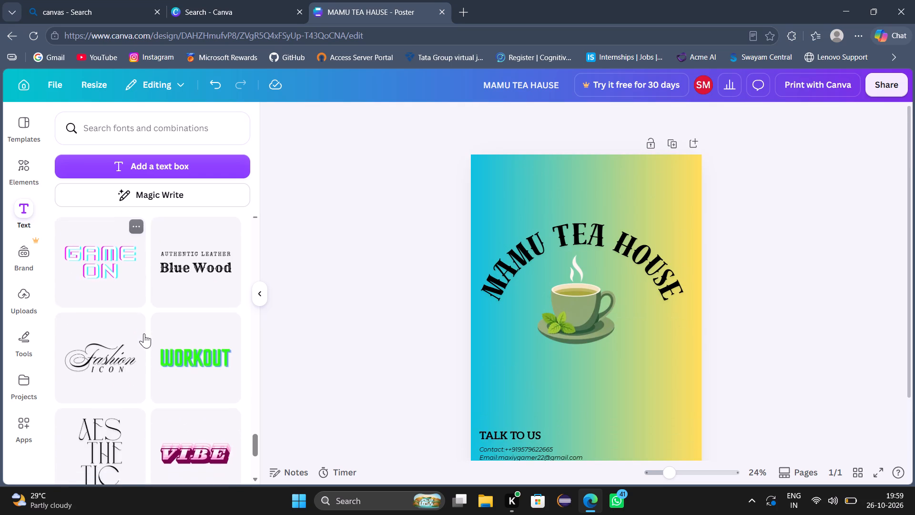
pyautogui.scroll(-1, 144, 333)
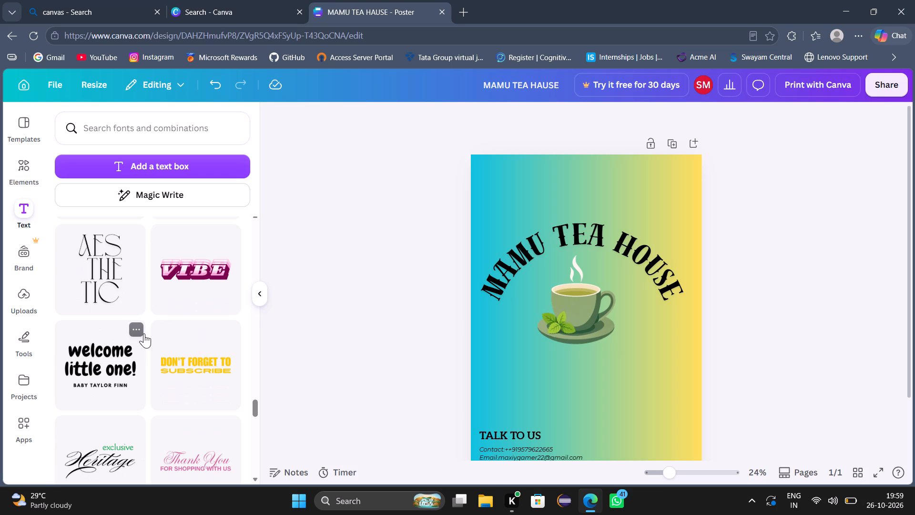
pyautogui.scroll(-2, 144, 333)
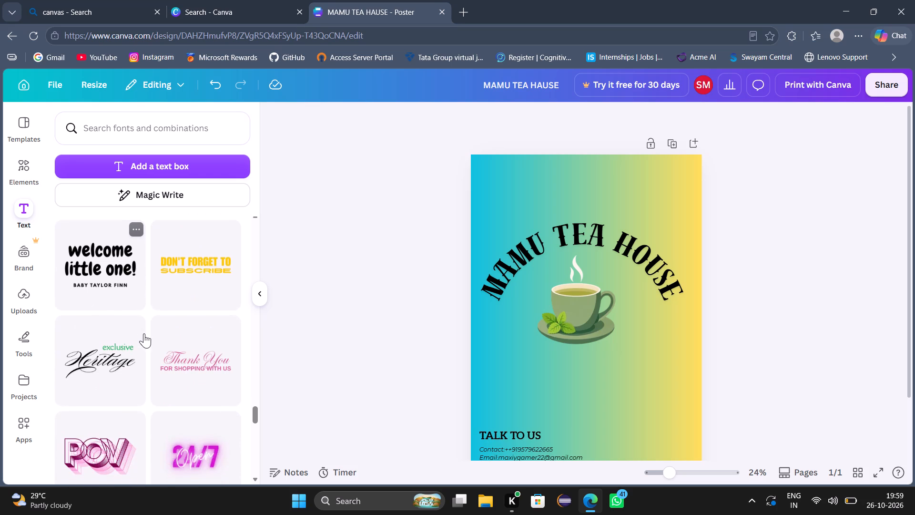
pyautogui.scroll(-1, 144, 333)
pyautogui.scroll(3, 144, 333)
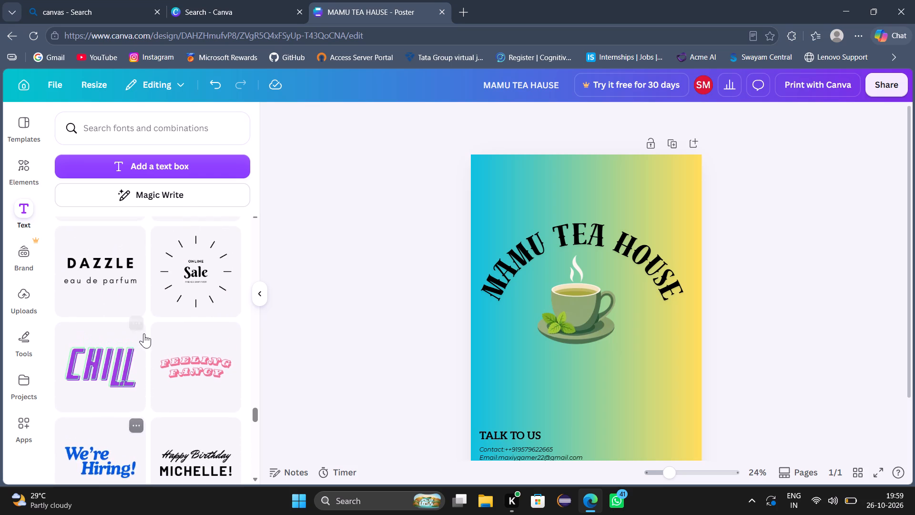
pyautogui.scroll(3, 144, 333)
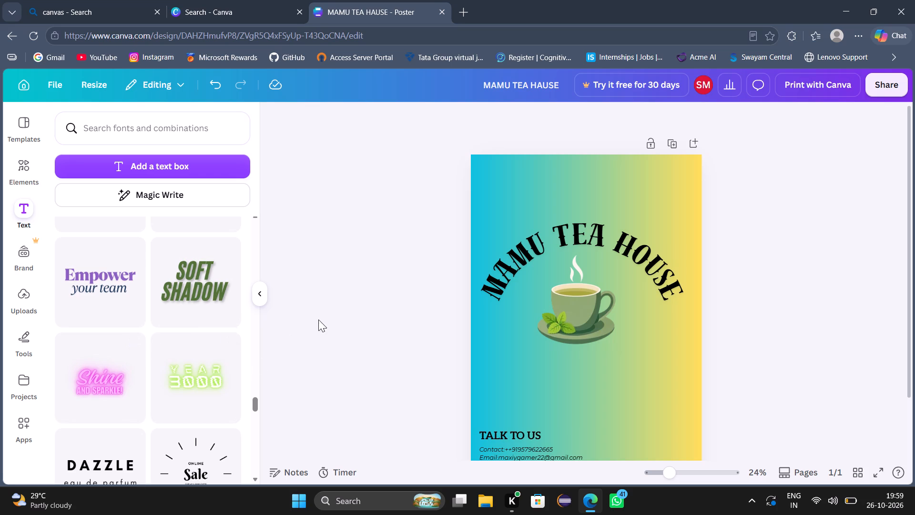
pyautogui.click(543, 355)
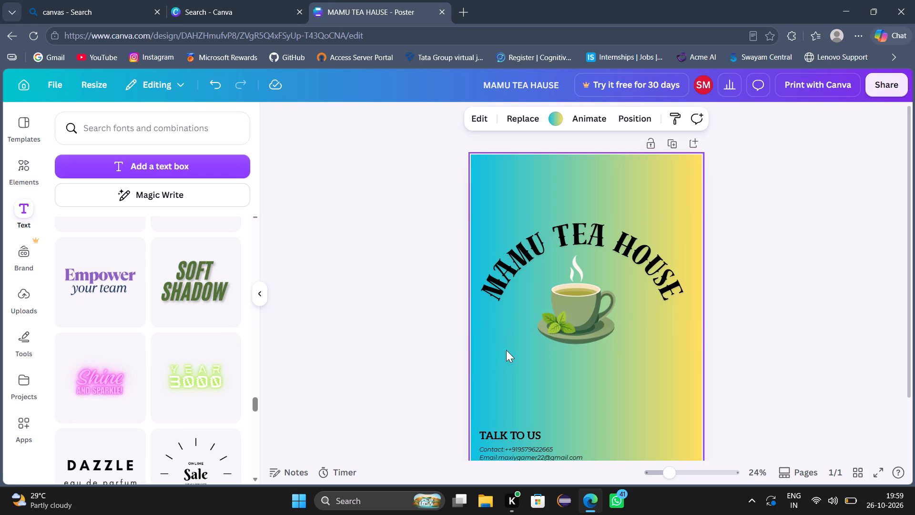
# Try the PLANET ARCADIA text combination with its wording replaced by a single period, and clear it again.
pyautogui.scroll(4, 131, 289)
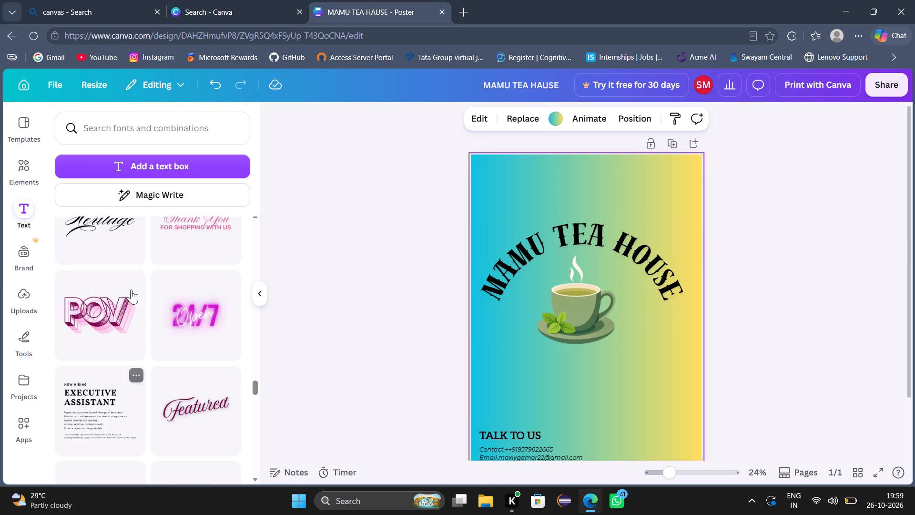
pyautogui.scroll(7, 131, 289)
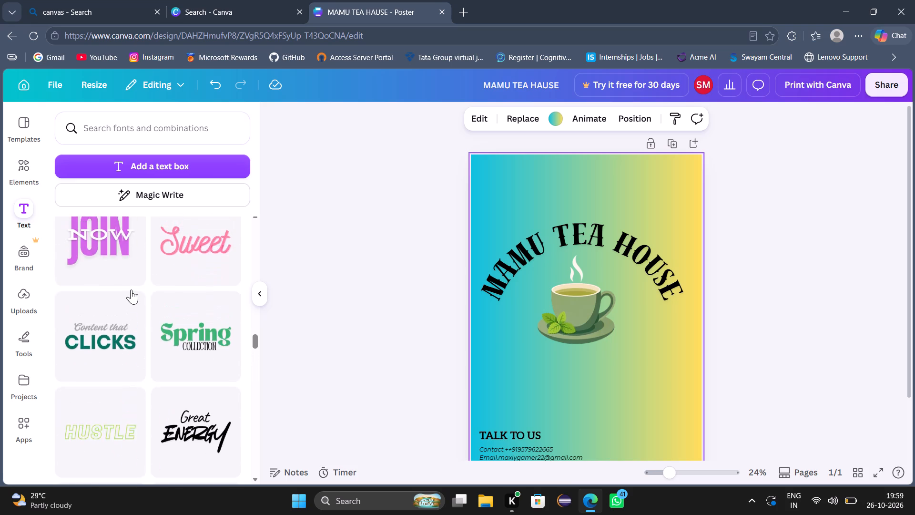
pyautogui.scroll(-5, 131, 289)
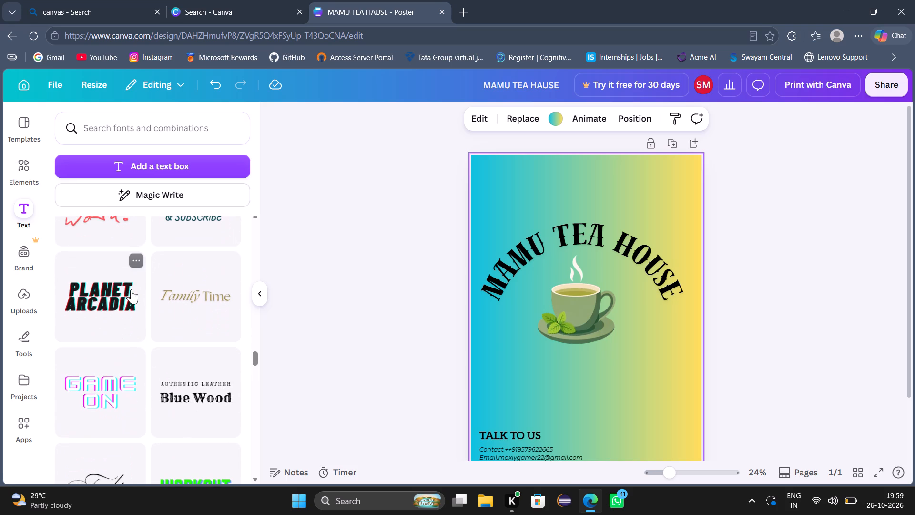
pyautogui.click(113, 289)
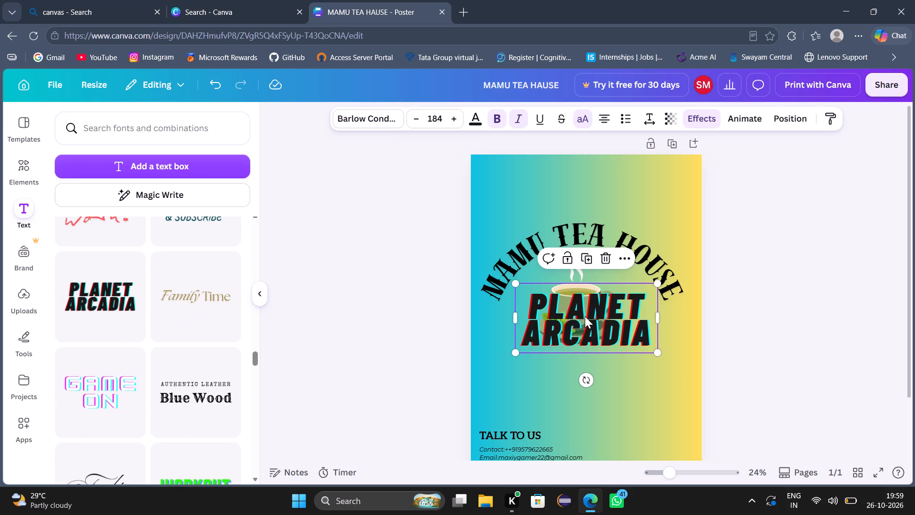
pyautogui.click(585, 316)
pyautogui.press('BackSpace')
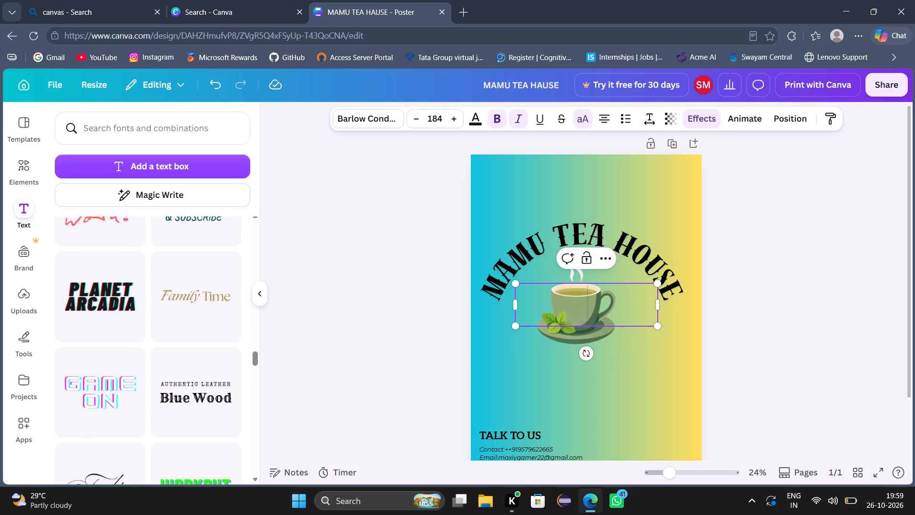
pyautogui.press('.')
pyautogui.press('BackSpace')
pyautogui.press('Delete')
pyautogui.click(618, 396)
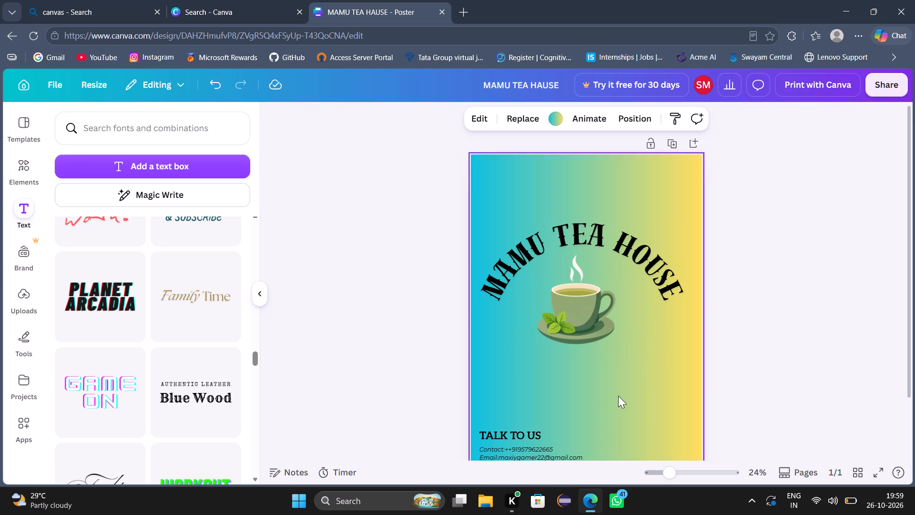
# Add the Title/HEADING font combination to the poster and replace its Title wording with a period.
pyautogui.scroll(-1, 148, 319)
pyautogui.scroll(3, 148, 319)
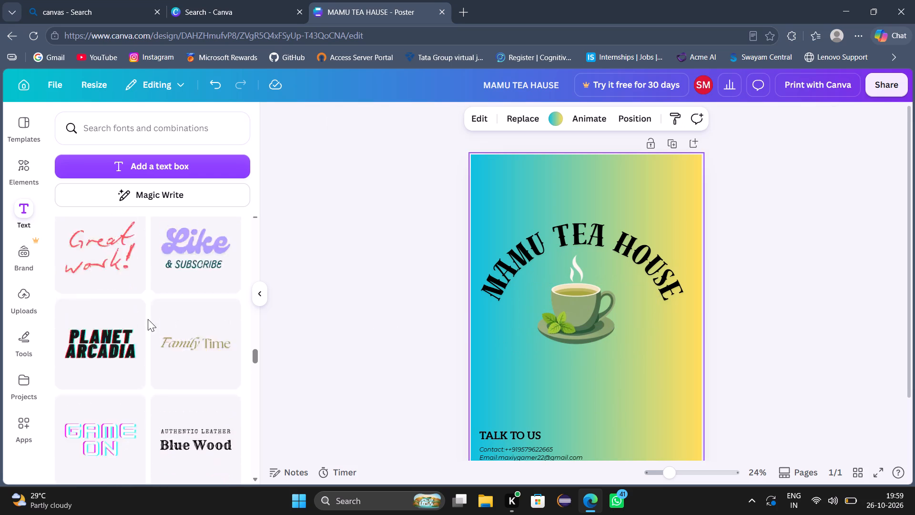
pyautogui.scroll(2, 148, 319)
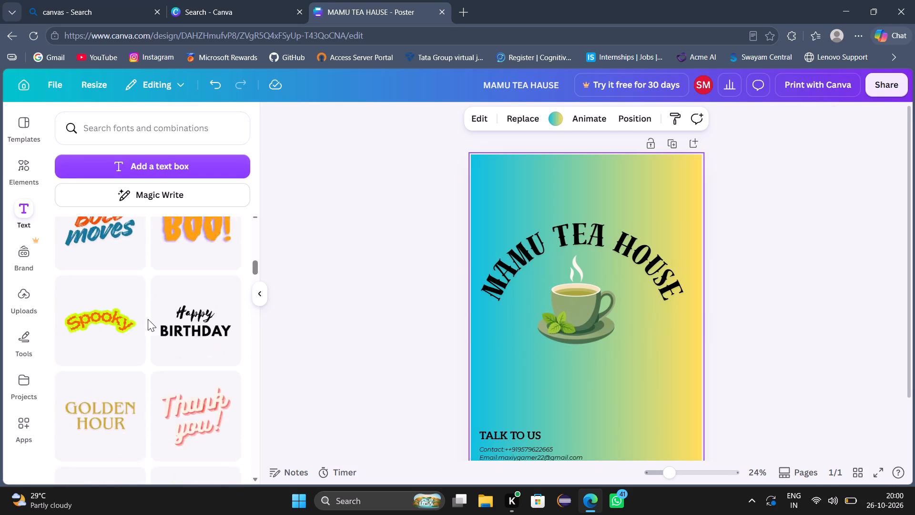
pyautogui.scroll(8, 148, 319)
pyautogui.scroll(-3, 148, 319)
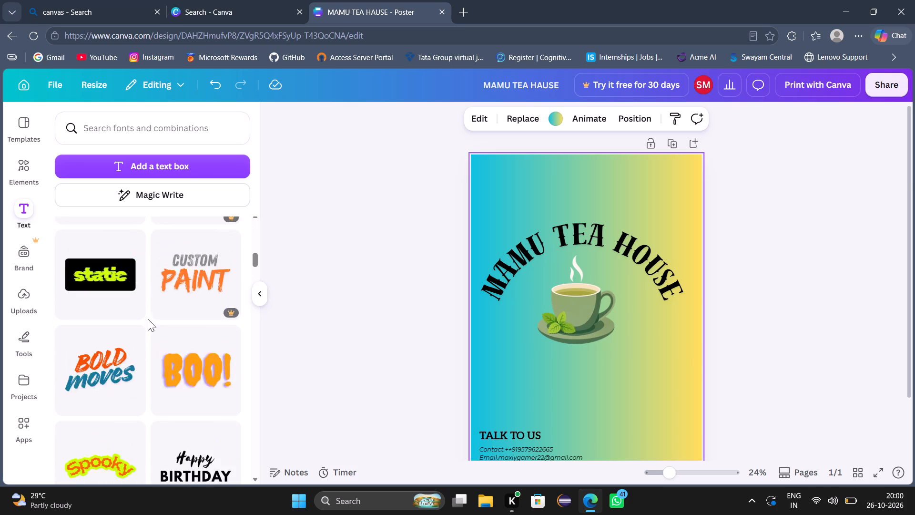
pyautogui.scroll(-5, 148, 319)
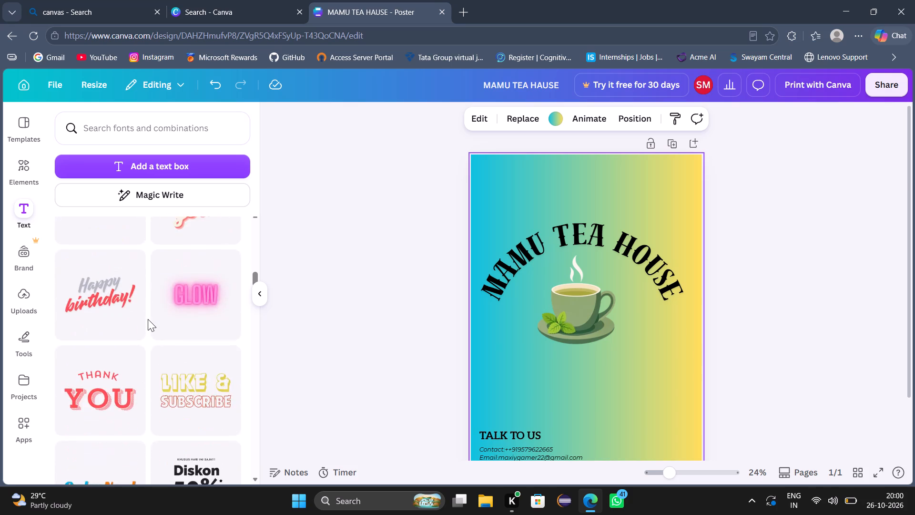
pyautogui.scroll(-2, 148, 319)
pyautogui.scroll(-2, 180, 365)
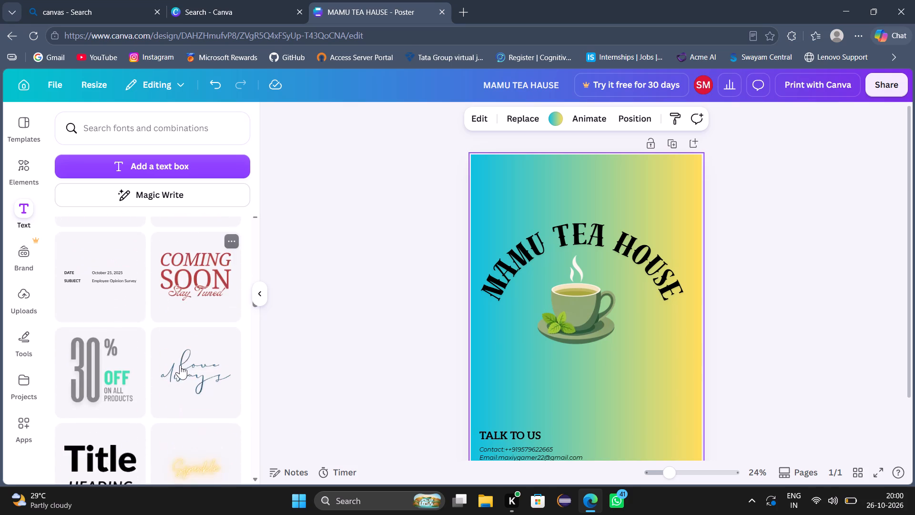
pyautogui.scroll(-2, 180, 365)
pyautogui.click(87, 376)
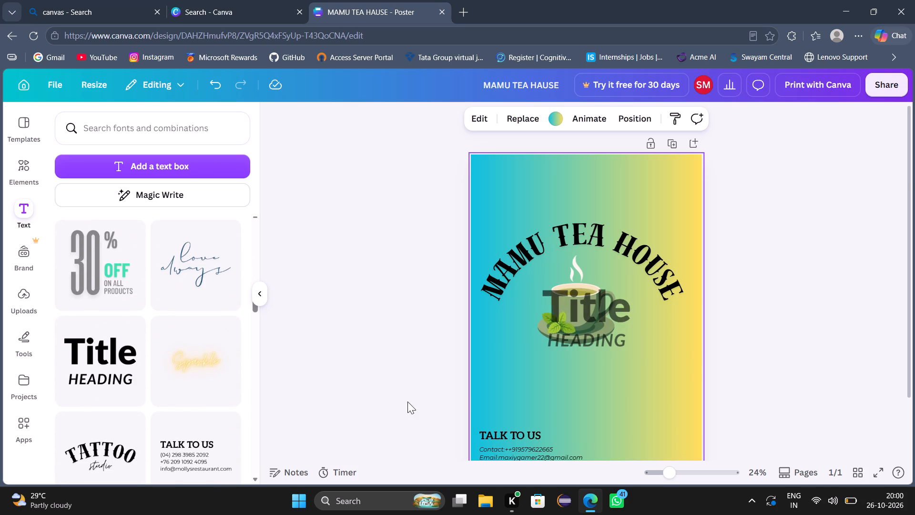
pyautogui.doubleClick(621, 326)
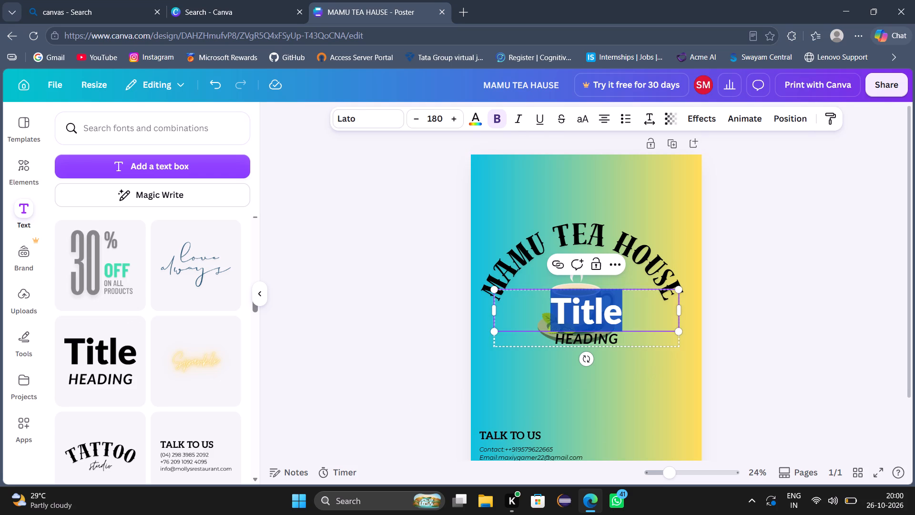
pyautogui.press('BackSpace')
pyautogui.press('.')
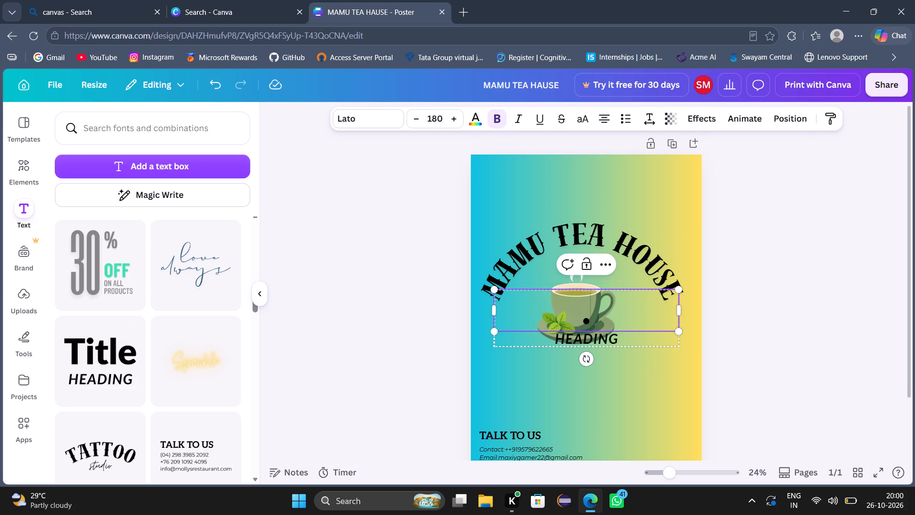
# Erase the HEADING wording from the added combination so only the dot is left.
pyautogui.doubleClick(627, 340)
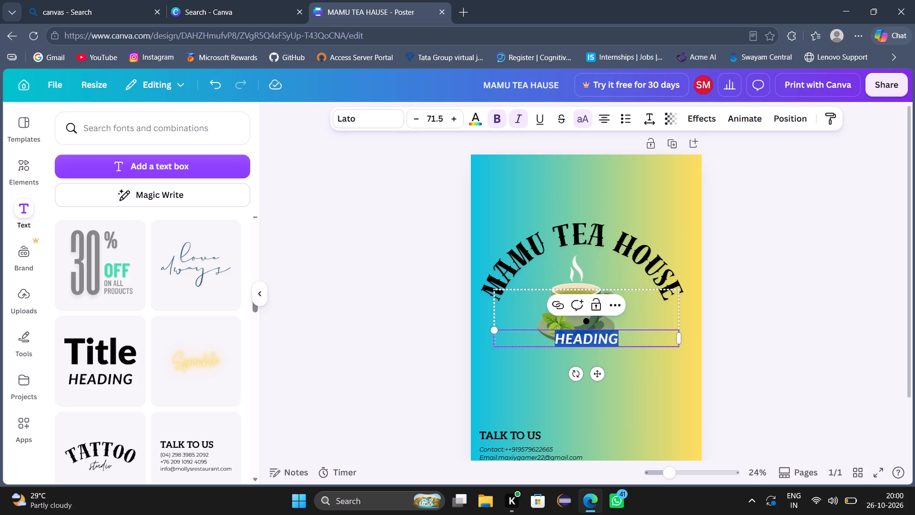
pyautogui.press('BackSpace')
pyautogui.press('.')
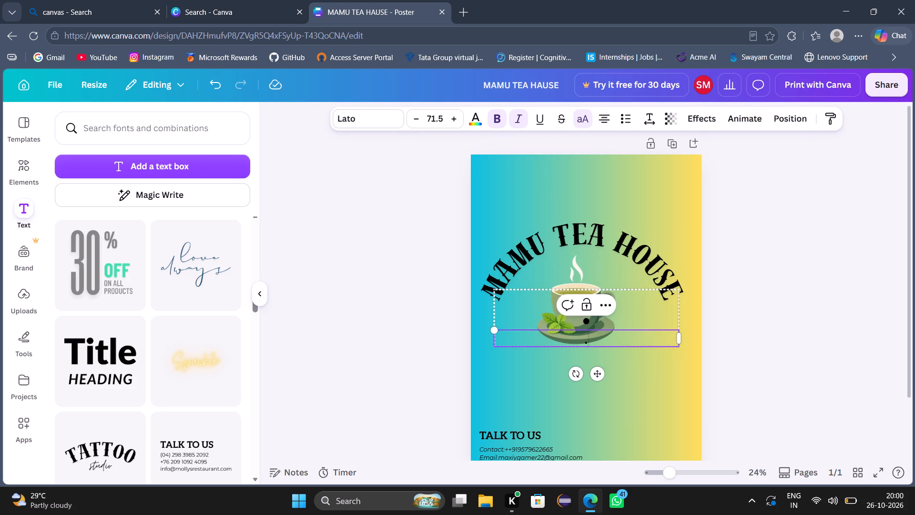
pyautogui.press('BackSpace')
pyautogui.press('Delete')
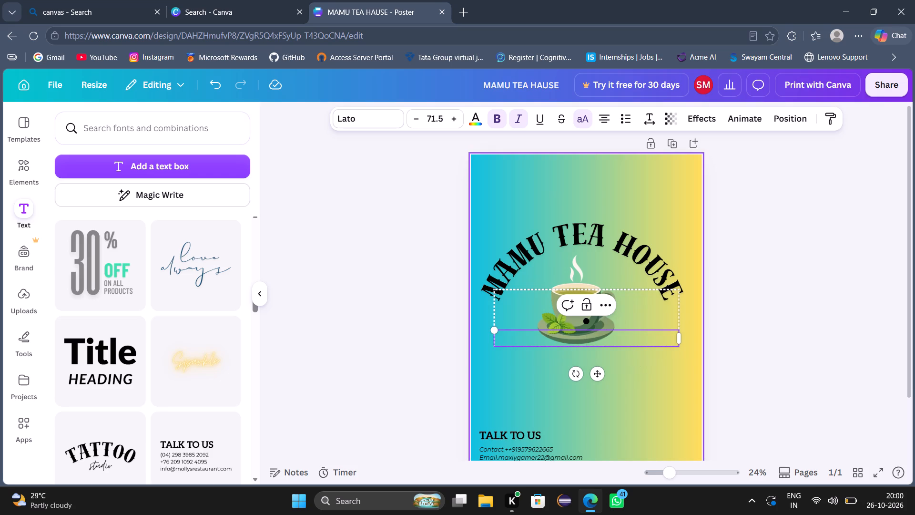
pyautogui.click(621, 422)
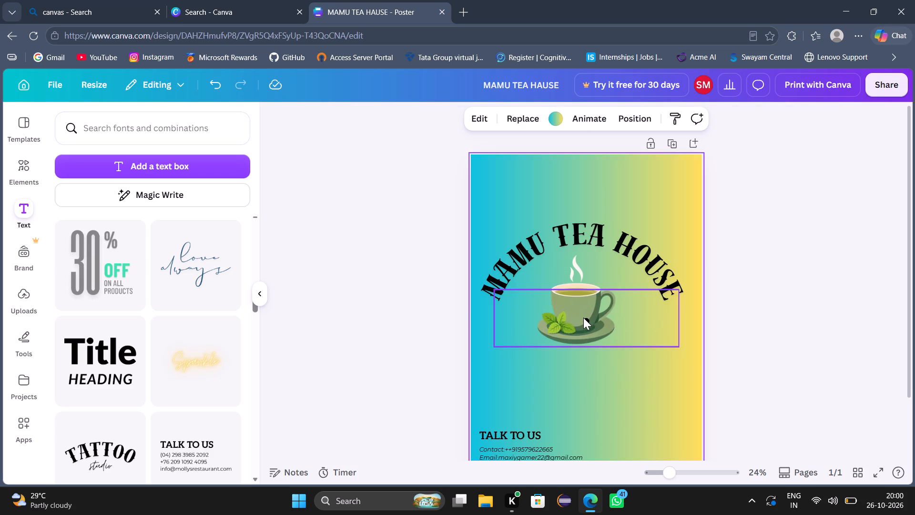
# Move the dot to the start of the arched title, just below the first M of MAMU.
pyautogui.moveTo(583, 318); pyautogui.dragTo(484, 273)
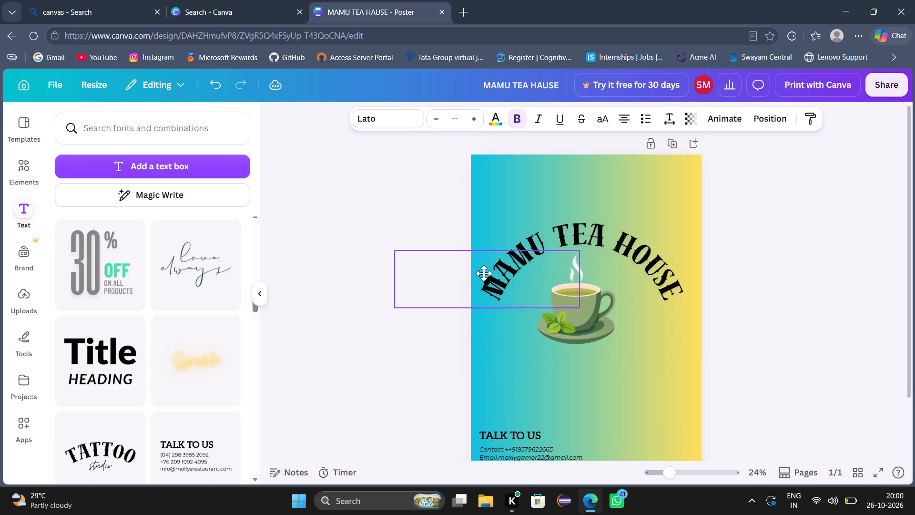
pyautogui.moveTo(484, 273); pyautogui.dragTo(488, 306)
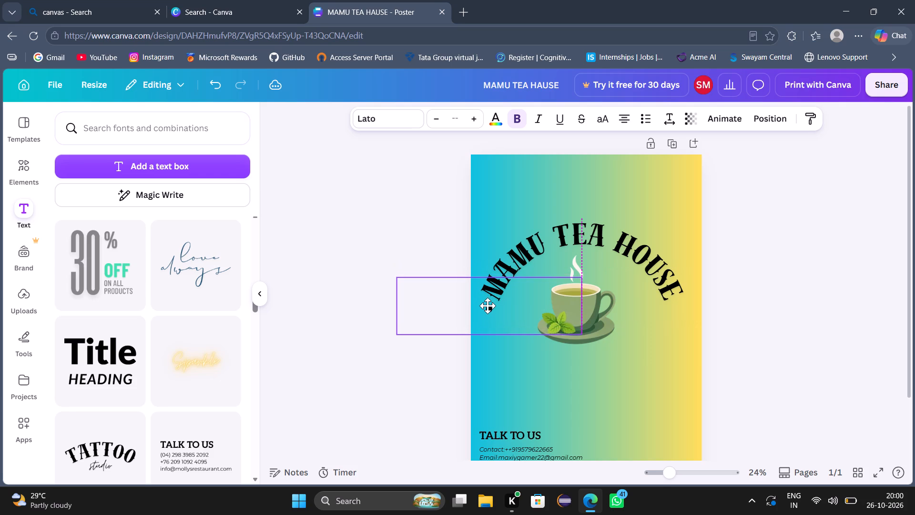
pyautogui.moveTo(488, 306); pyautogui.dragTo(485, 304)
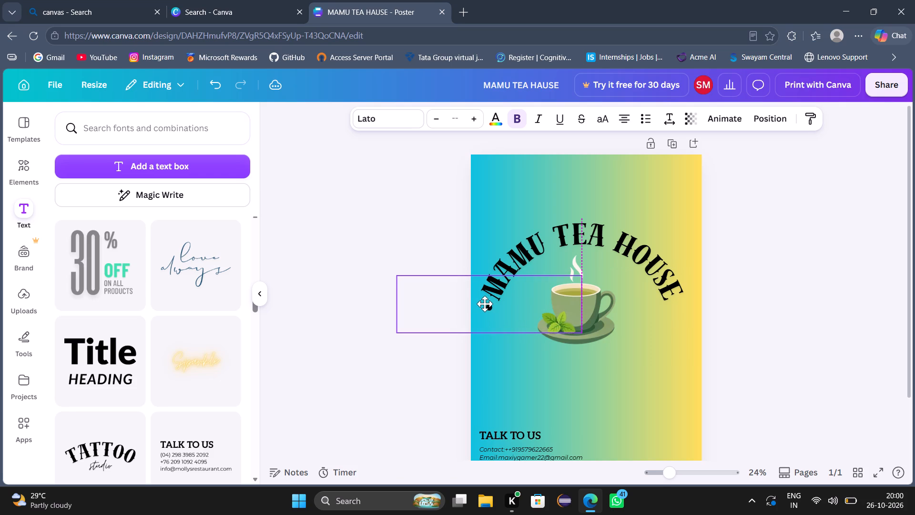
pyautogui.moveTo(485, 304); pyautogui.dragTo(485, 304)
pyautogui.click(536, 353)
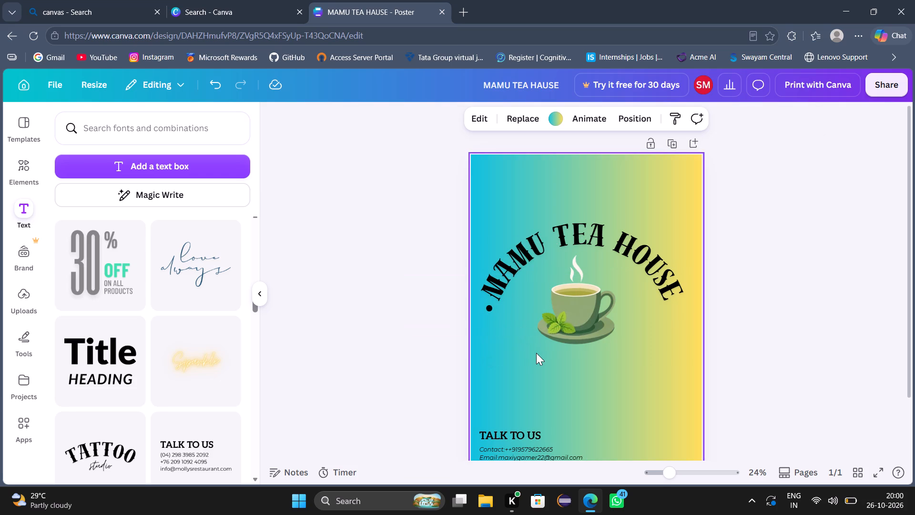
# Add another Title/HEADING font combination, replace its Title wording with a period and erase the HEADING wording.
pyautogui.click(130, 364)
pyautogui.doubleClick(569, 301)
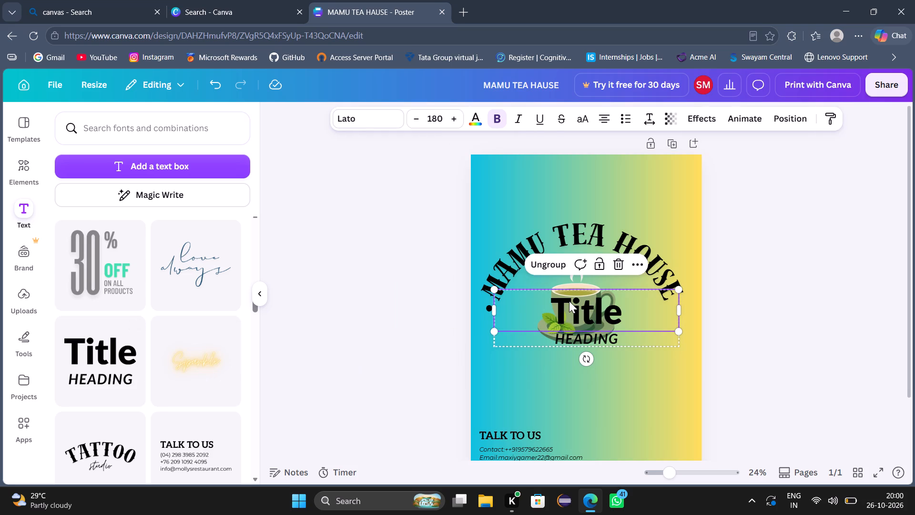
pyautogui.press('BackSpace')
pyautogui.press('.')
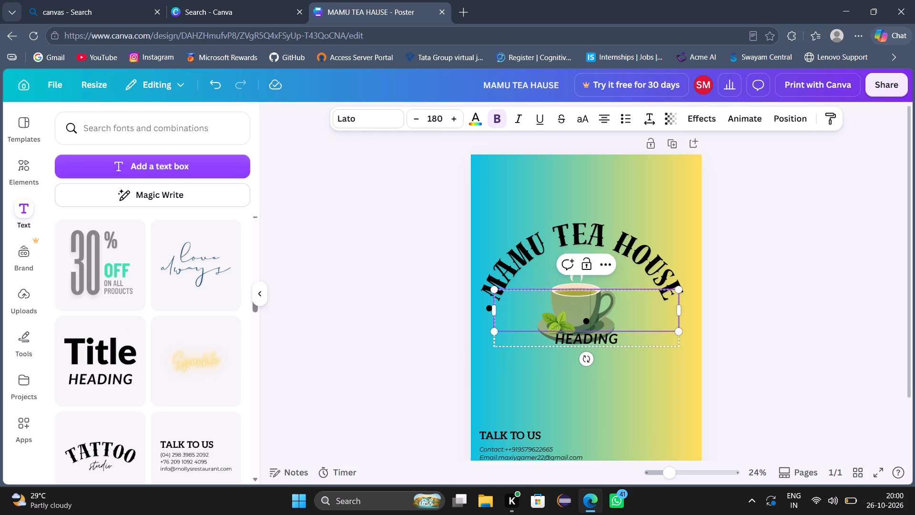
pyautogui.click(586, 343)
pyautogui.tripleClick(586, 343)
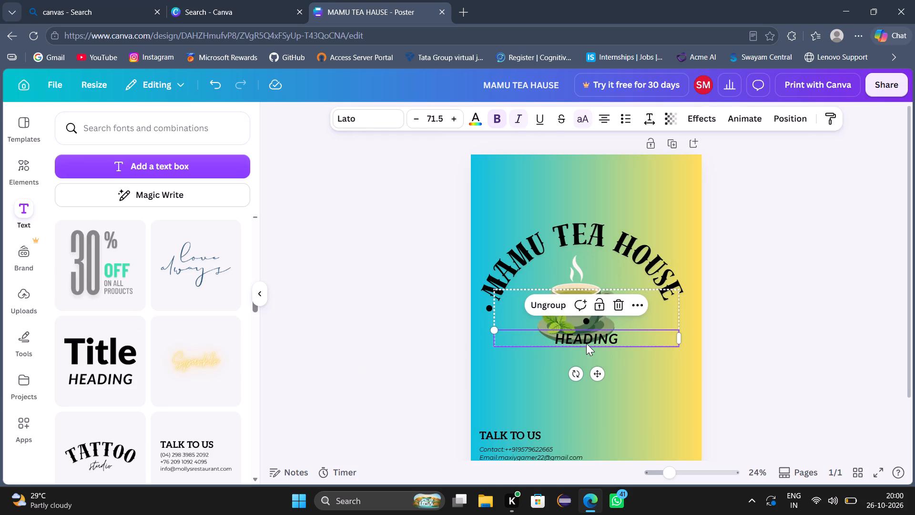
pyautogui.press('BackSpace')
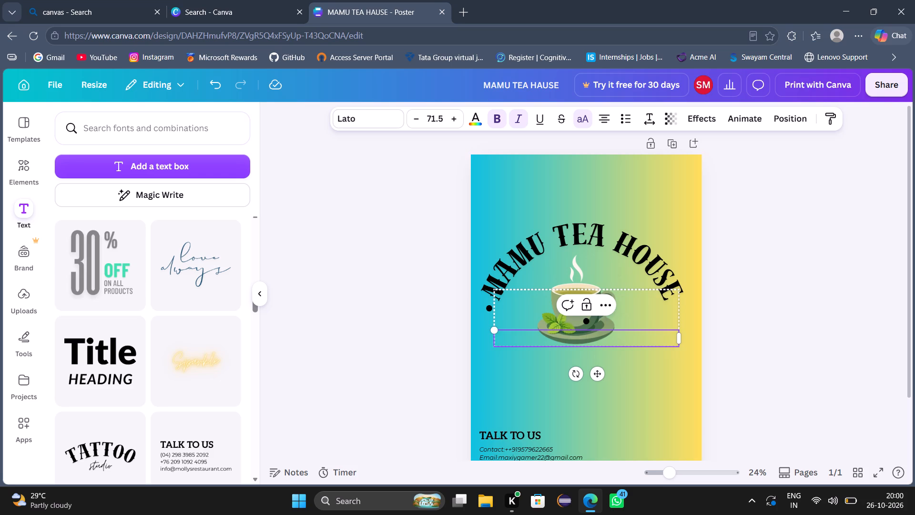
pyautogui.click(642, 390)
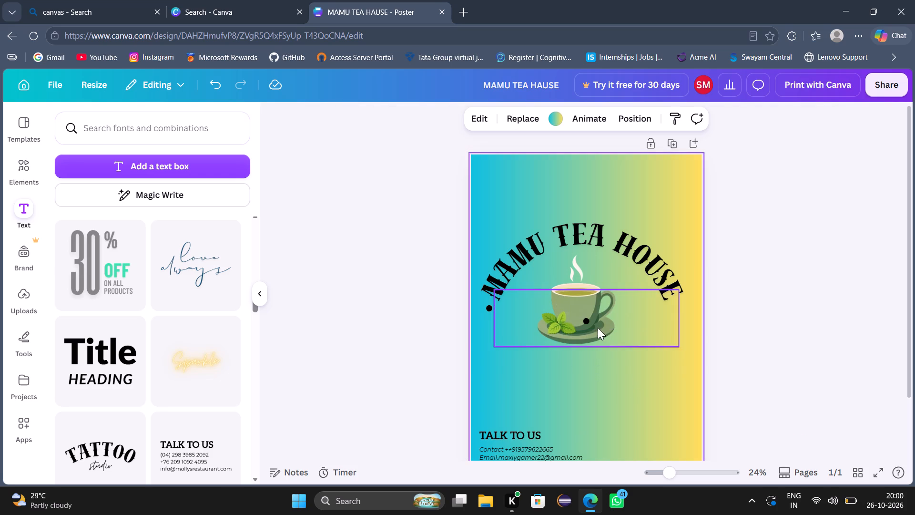
# Move the new dot to the end of the arched title, just below the final E of HOUSE and level with the first dot.
pyautogui.click(588, 322)
pyautogui.moveTo(635, 321); pyautogui.dragTo(663, 318)
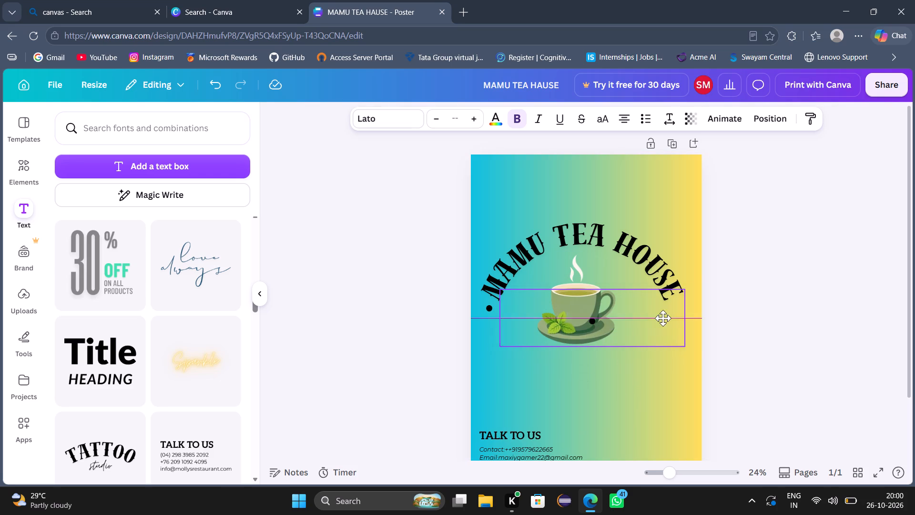
pyautogui.moveTo(663, 318); pyautogui.dragTo(726, 303)
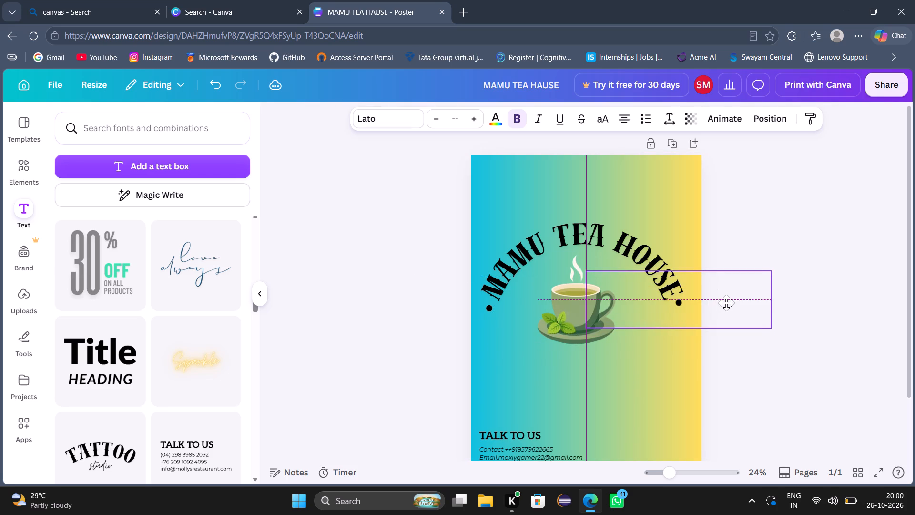
pyautogui.moveTo(726, 303); pyautogui.dragTo(723, 305)
pyautogui.click(613, 390)
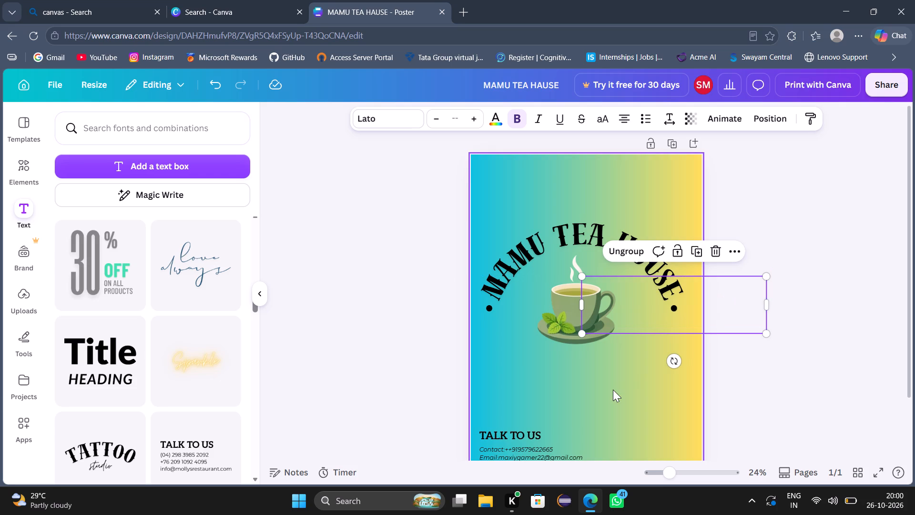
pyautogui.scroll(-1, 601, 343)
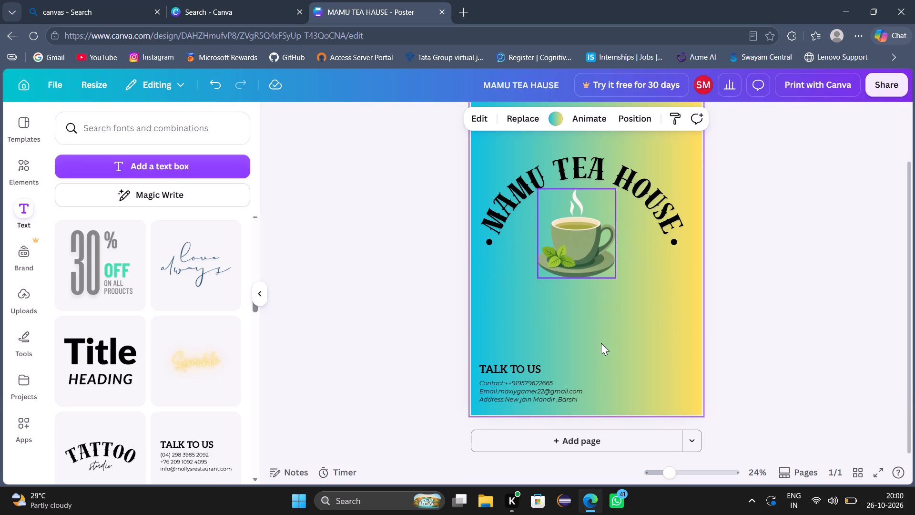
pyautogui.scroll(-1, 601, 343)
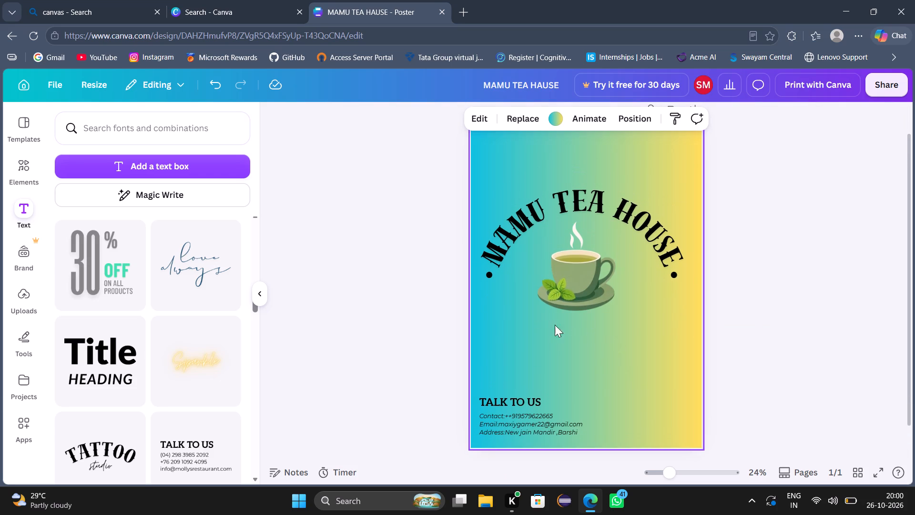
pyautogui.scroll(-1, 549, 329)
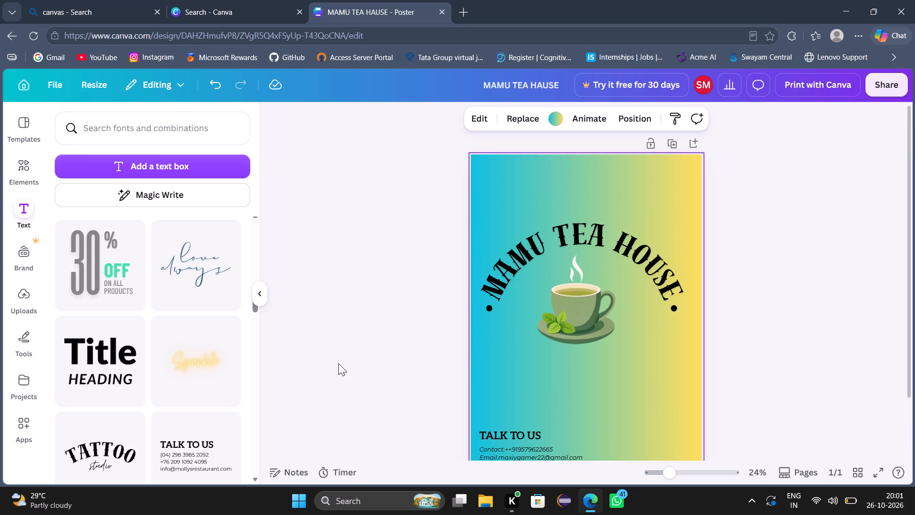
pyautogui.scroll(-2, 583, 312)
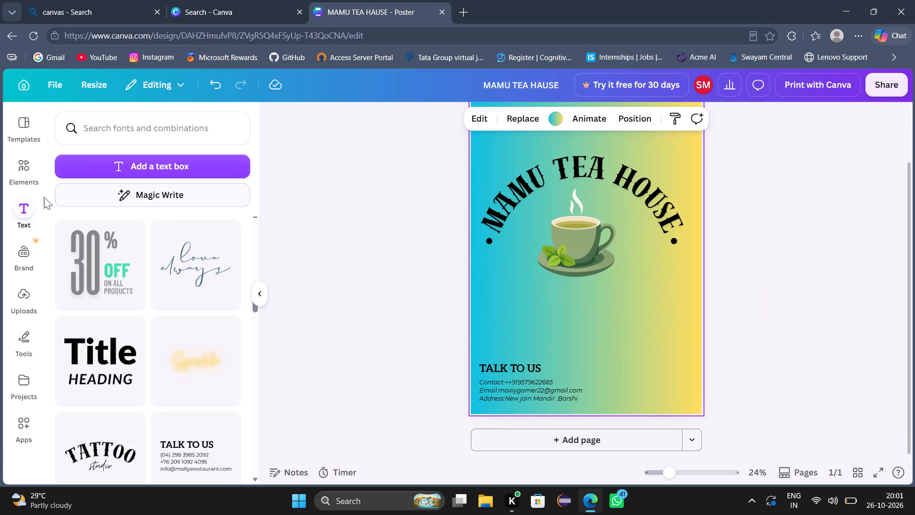
# Search the graphic elements for "cold drink" and add the blue Pepsi-style can to the poster.
pyautogui.click(29, 167)
pyautogui.click(117, 134)
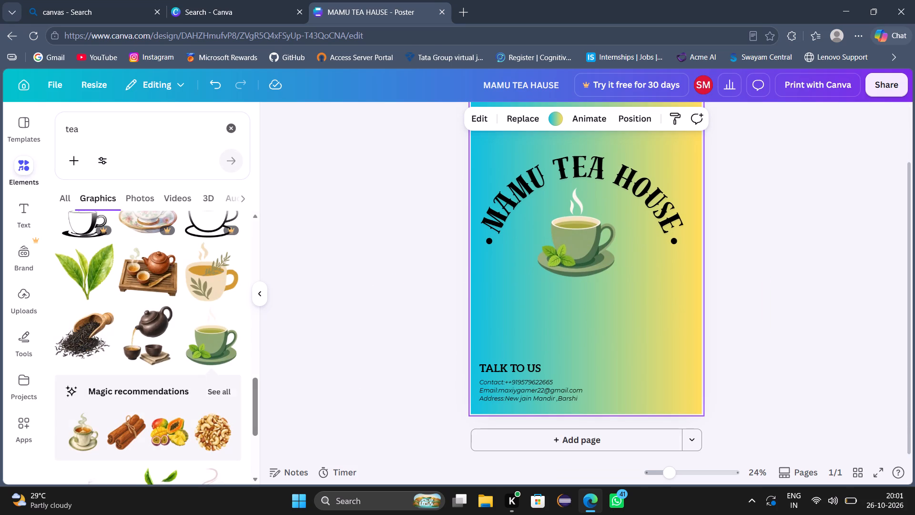
pyautogui.press('BackSpace')
pyautogui.press('BackSpace')
pyautogui.press('BackSpace')
pyautogui.press('BackSpace')
pyautogui.press('BackSpace')
pyautogui.press('BackSpace')
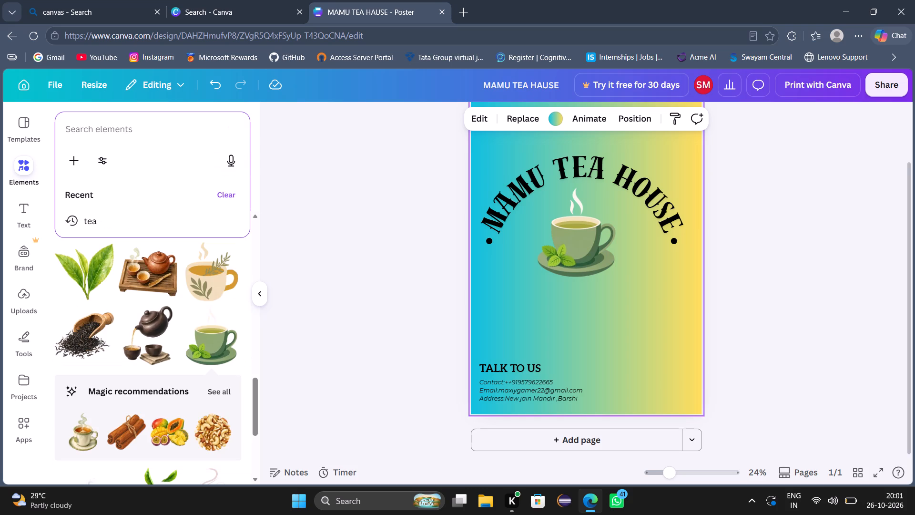
pyautogui.write('cold')
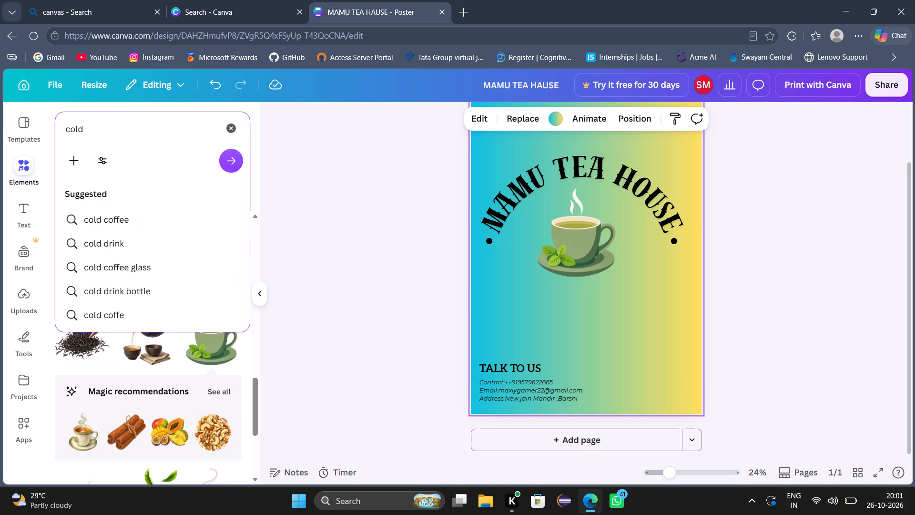
pyautogui.click(85, 239)
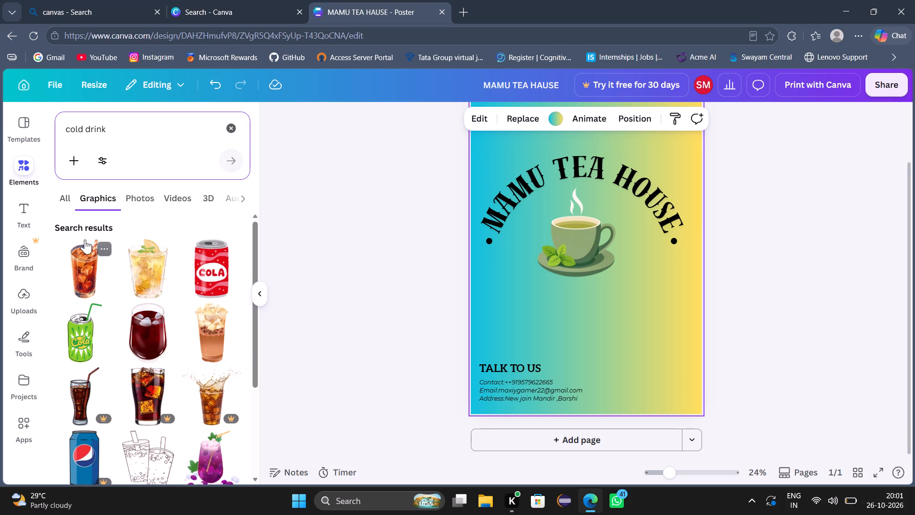
pyautogui.scroll(-2, 154, 331)
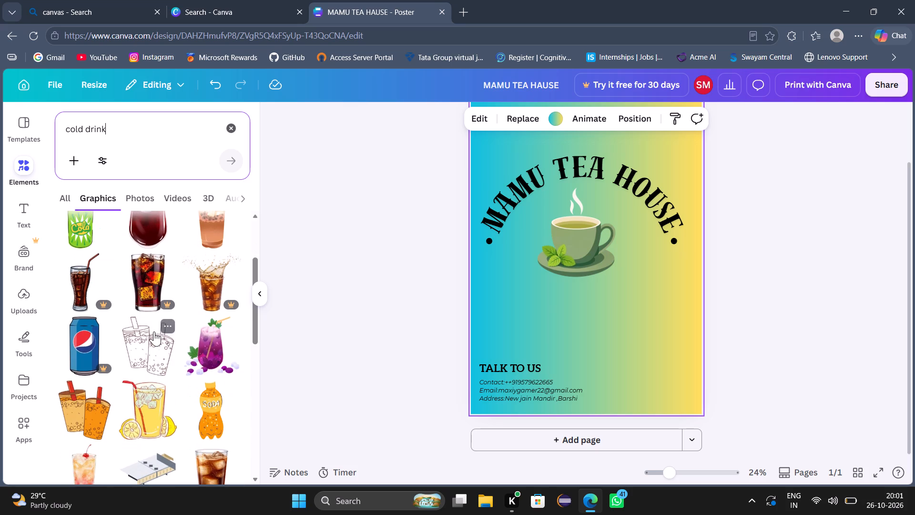
pyautogui.click(81, 346)
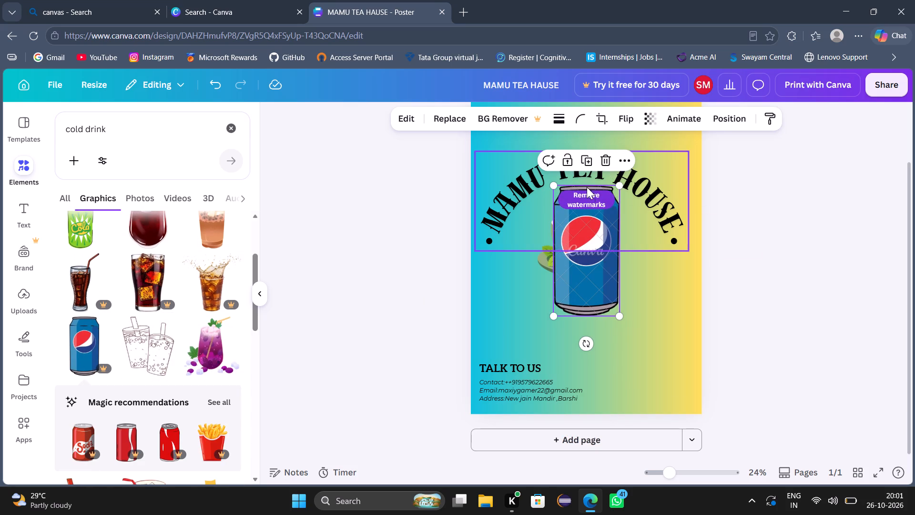
# Shrink the blue can and place it in the poster's lower right corner, level with the contact block.
pyautogui.moveTo(555, 187); pyautogui.dragTo(588, 249)
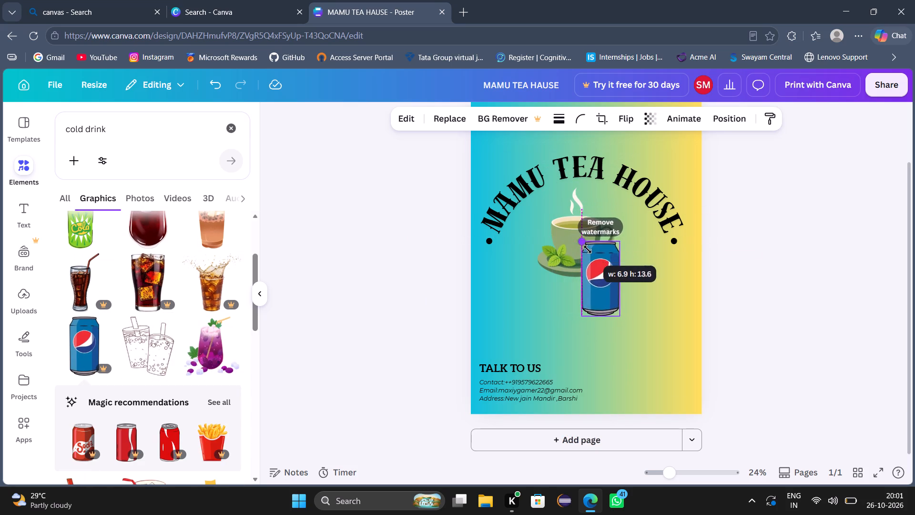
pyautogui.moveTo(588, 249); pyautogui.dragTo(597, 271)
pyautogui.moveTo(611, 290); pyautogui.dragTo(683, 377)
pyautogui.click(640, 387)
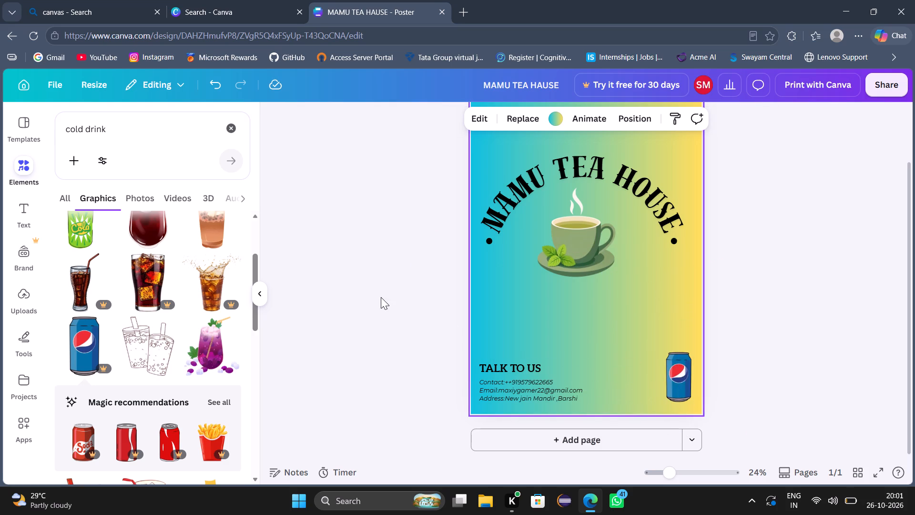
# Look through the cold drink graphics for another drink to go with the blue can.
pyautogui.scroll(-2, 163, 331)
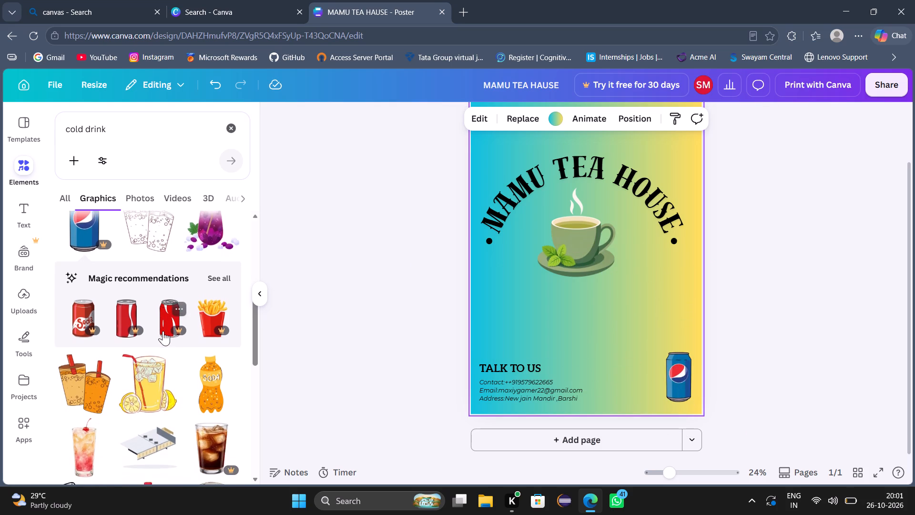
pyautogui.scroll(3, 163, 331)
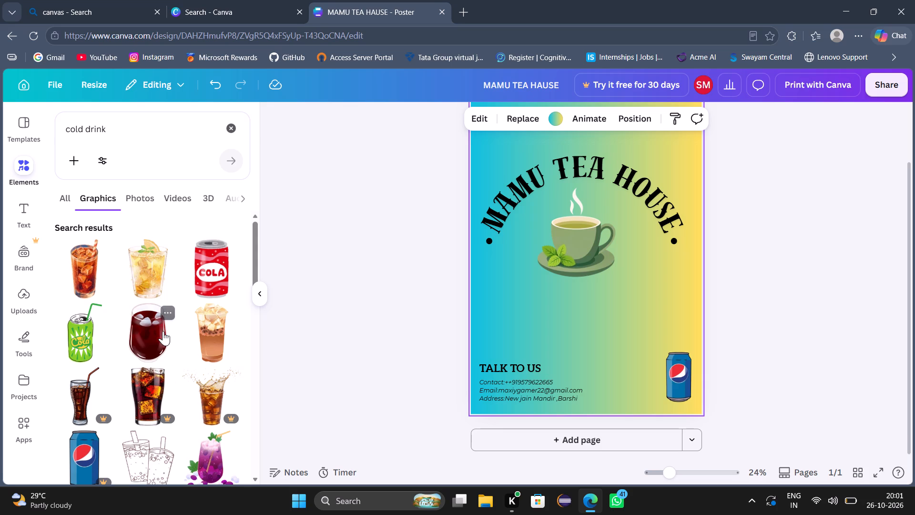
pyautogui.scroll(-2, 163, 343)
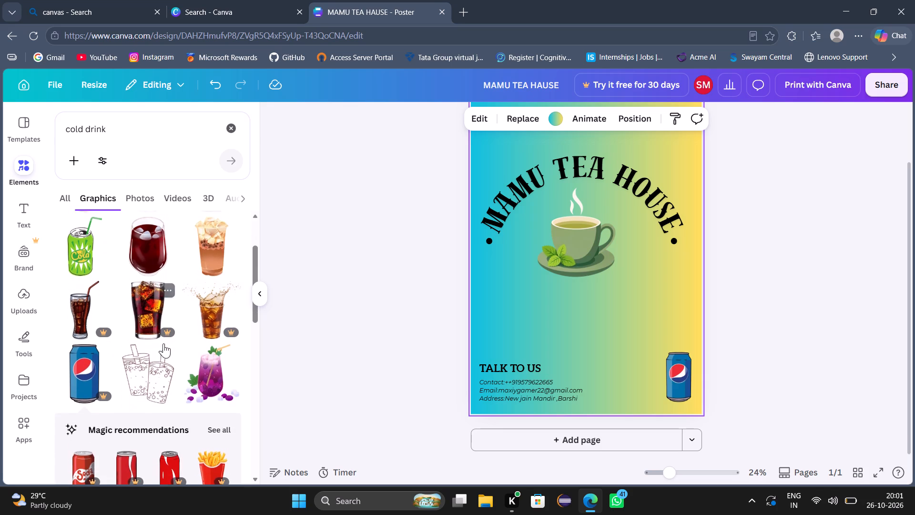
pyautogui.scroll(-4, 163, 343)
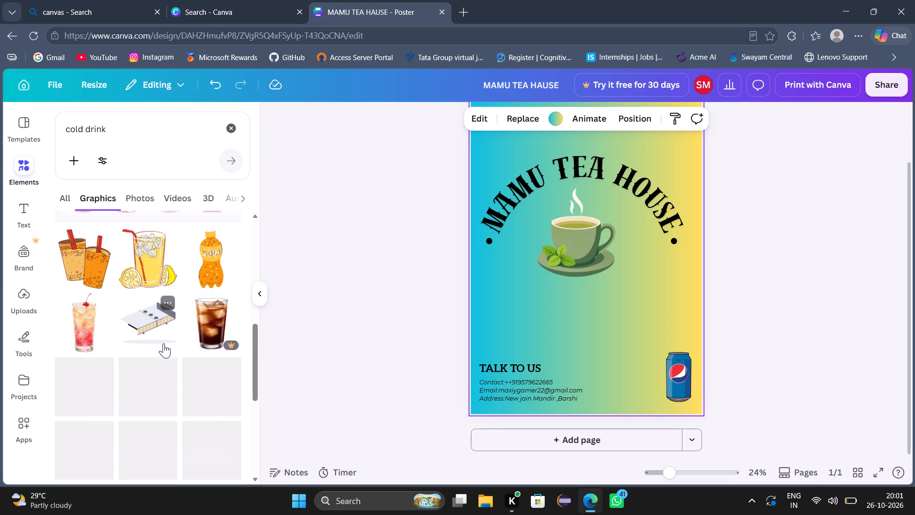
pyautogui.scroll(-1, 163, 343)
pyautogui.scroll(1, 163, 343)
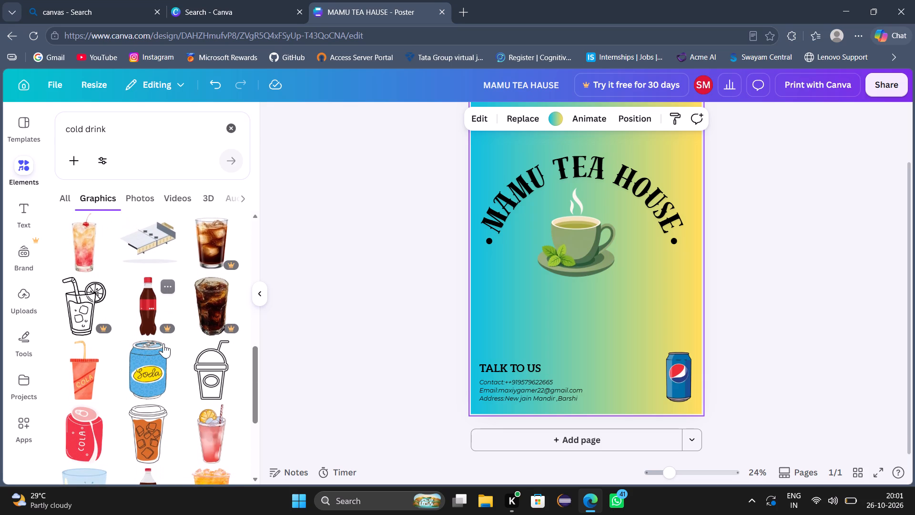
pyautogui.scroll(1, 163, 343)
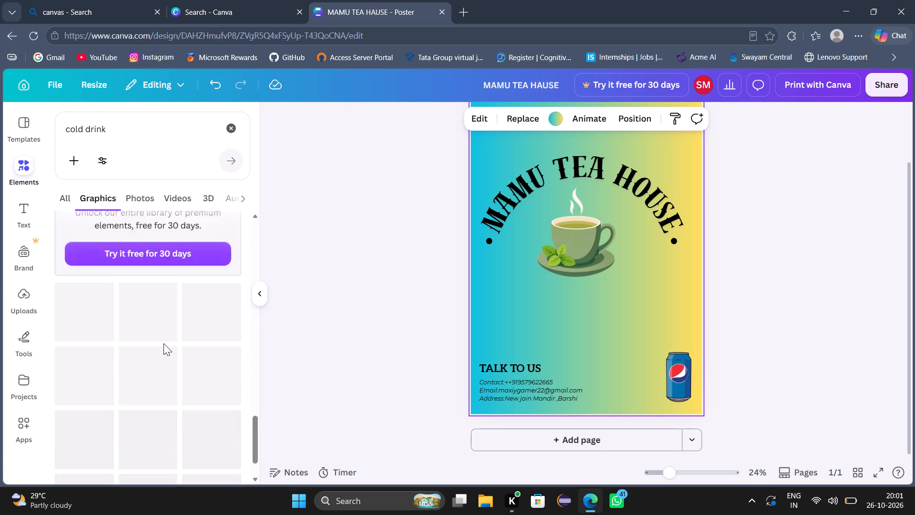
pyautogui.scroll(6, 163, 343)
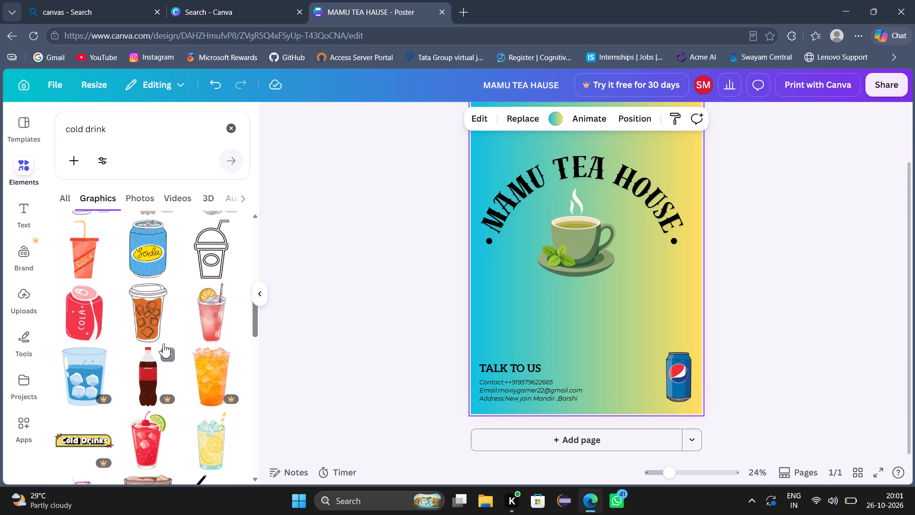
pyautogui.scroll(1, 163, 343)
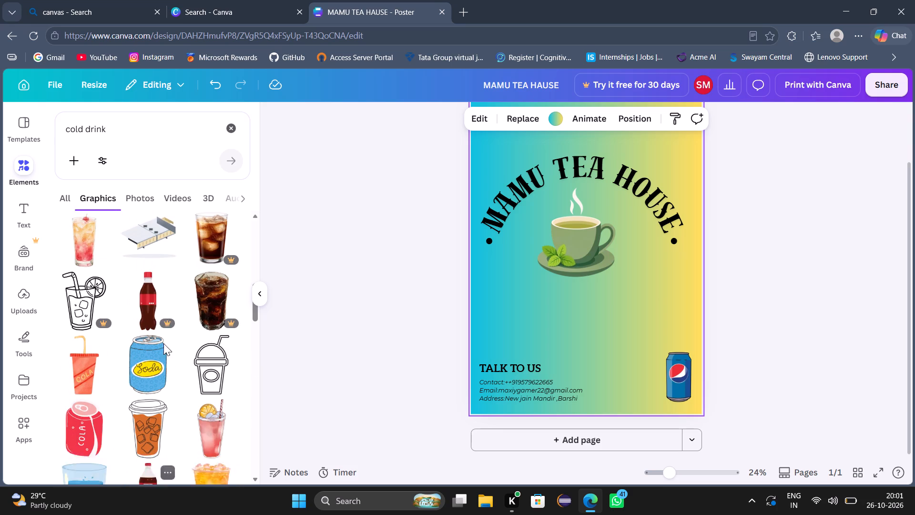
pyautogui.scroll(1, 163, 343)
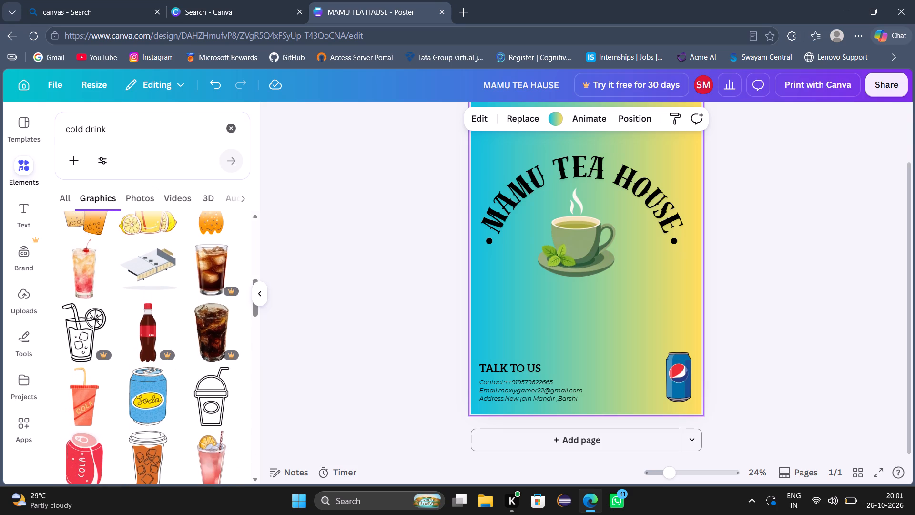
# Search the graphic elements for "sprite" and add the green-and-white can to the poster.
pyautogui.click(158, 135)
pyautogui.press('BackSpace')
pyautogui.press('BackSpace')
pyautogui.press('BackSpace')
pyautogui.press('BackSpace')
pyautogui.press('BackSpace')
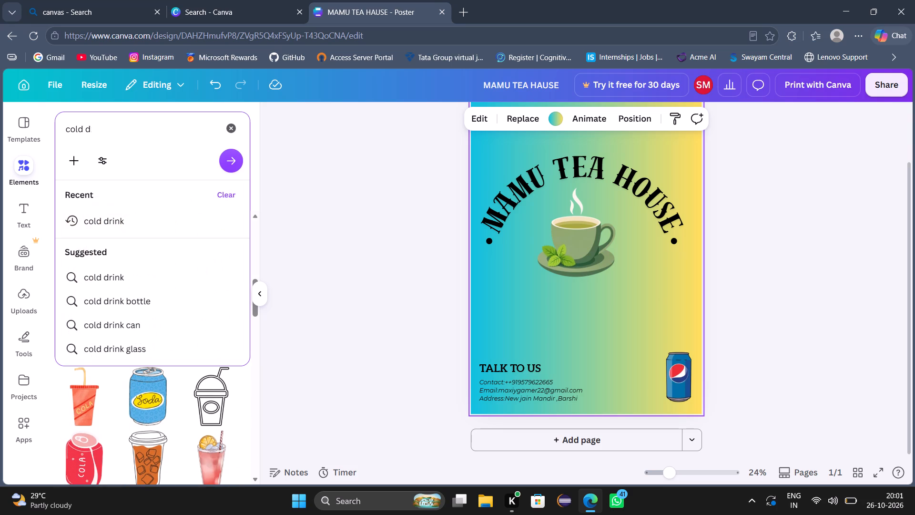
pyautogui.press('BackSpace')
pyautogui.press('BackSpace')
pyautogui.press('BackSpace')
pyautogui.press('BackSpace')
pyautogui.press('BackSpace')
pyautogui.press('BackSpace')
pyautogui.press('BackSpace')
pyautogui.write('sprite')
pyautogui.press('Return')
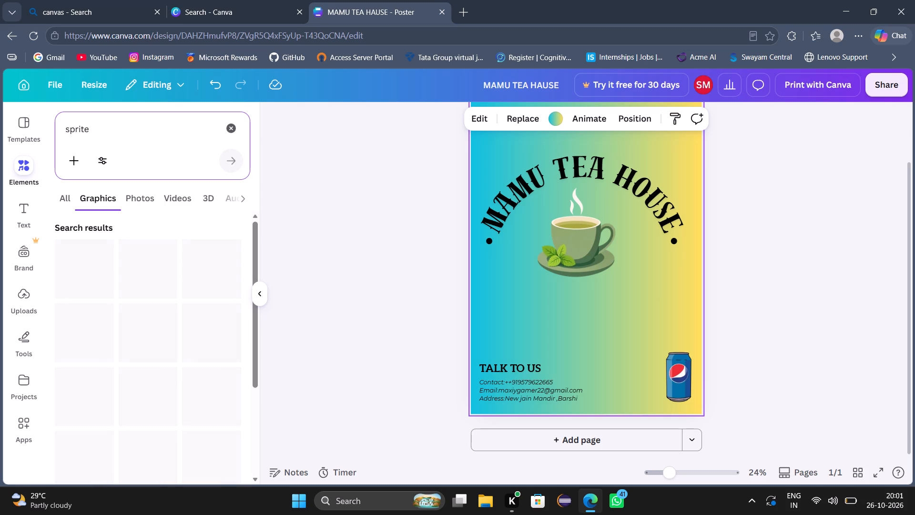
pyautogui.click(152, 405)
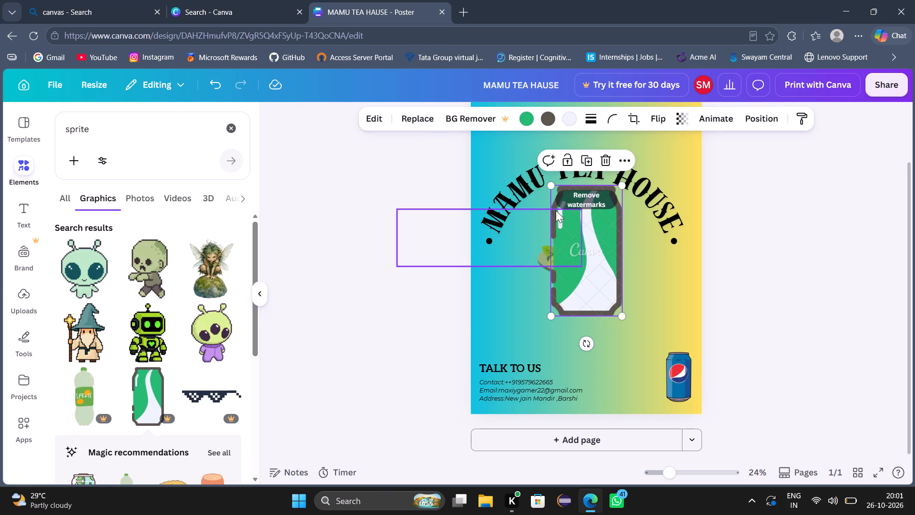
# Shrink the green-and-white can to roughly the blue can's size and place it just to the left of that can.
pyautogui.moveTo(550, 185); pyautogui.dragTo(566, 257)
pyautogui.moveTo(601, 276); pyautogui.dragTo(643, 365)
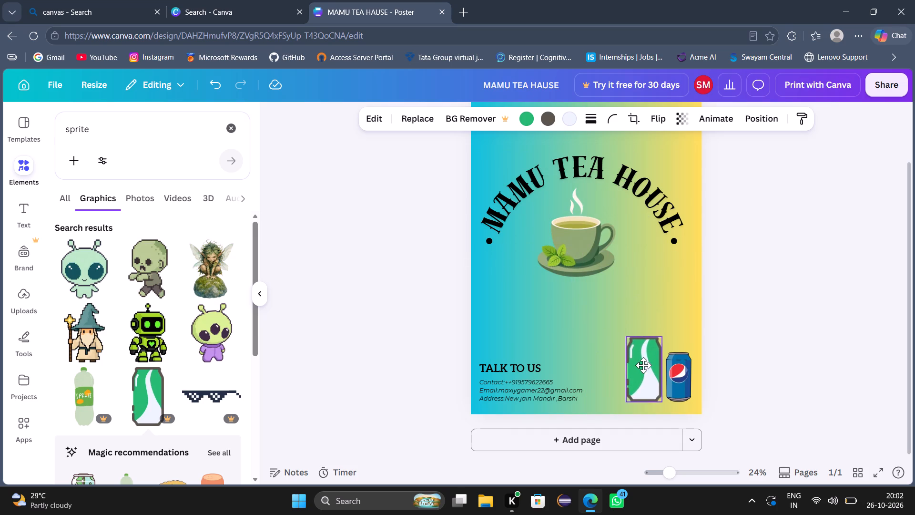
pyautogui.moveTo(643, 365); pyautogui.dragTo(637, 369)
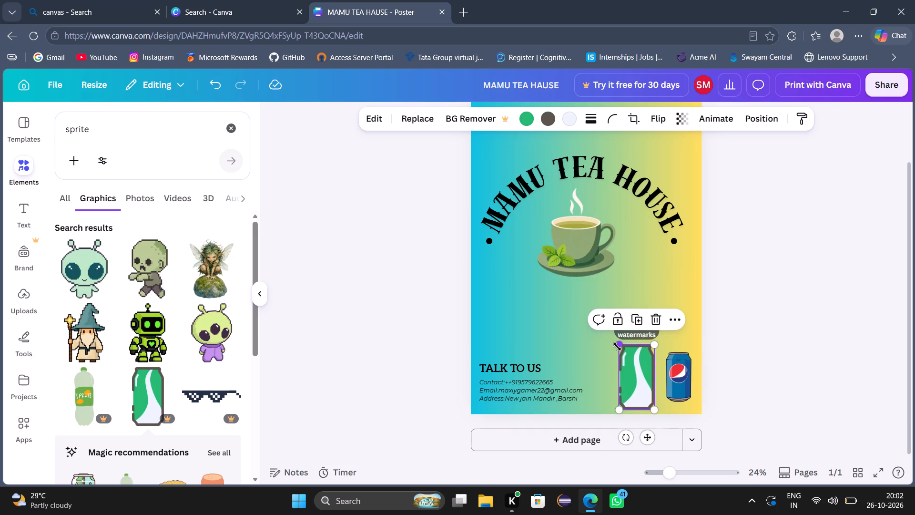
pyautogui.moveTo(617, 347); pyautogui.dragTo(624, 352)
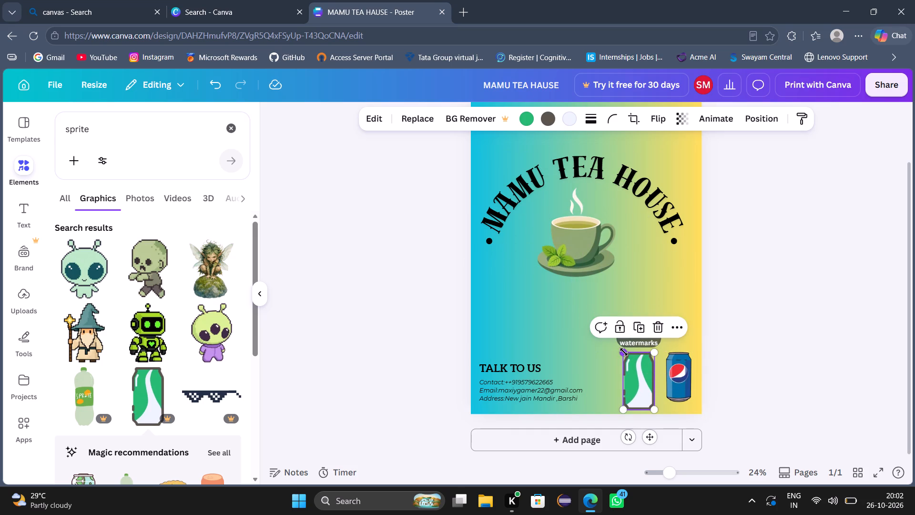
# Shrink the green-and-white can slightly to match the blue can's height and set it right beside that can.
pyautogui.moveTo(624, 352); pyautogui.dragTo(629, 359)
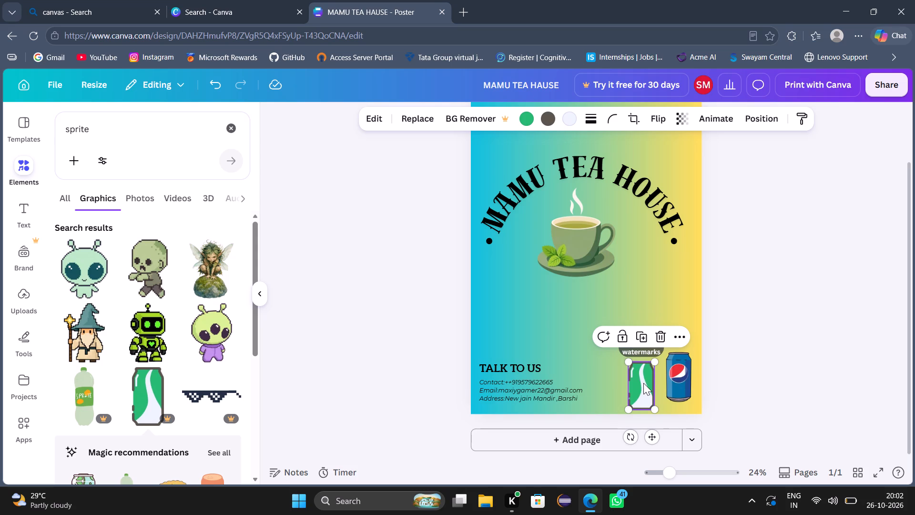
pyautogui.moveTo(643, 383); pyautogui.dragTo(653, 374)
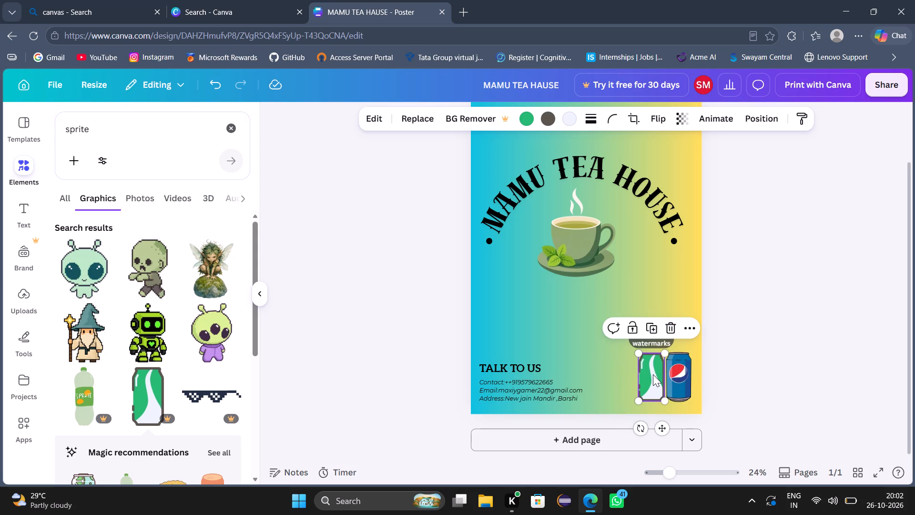
pyautogui.click(610, 370)
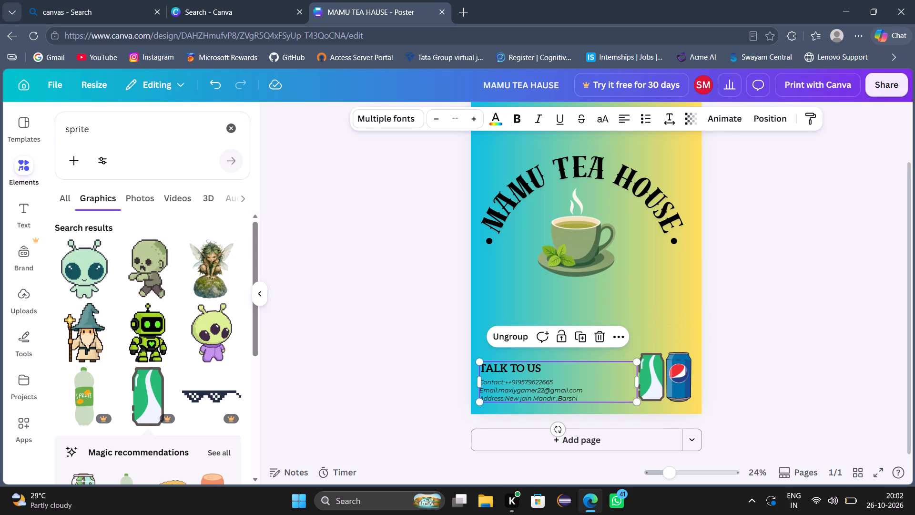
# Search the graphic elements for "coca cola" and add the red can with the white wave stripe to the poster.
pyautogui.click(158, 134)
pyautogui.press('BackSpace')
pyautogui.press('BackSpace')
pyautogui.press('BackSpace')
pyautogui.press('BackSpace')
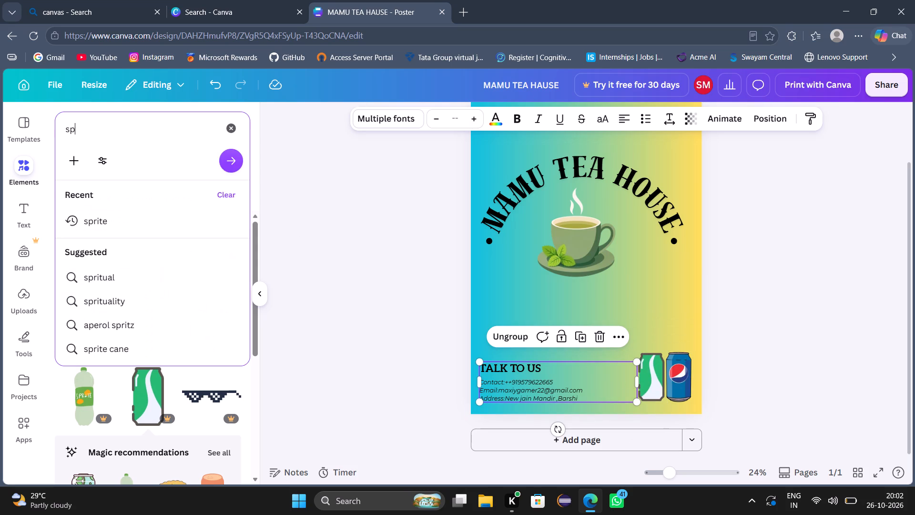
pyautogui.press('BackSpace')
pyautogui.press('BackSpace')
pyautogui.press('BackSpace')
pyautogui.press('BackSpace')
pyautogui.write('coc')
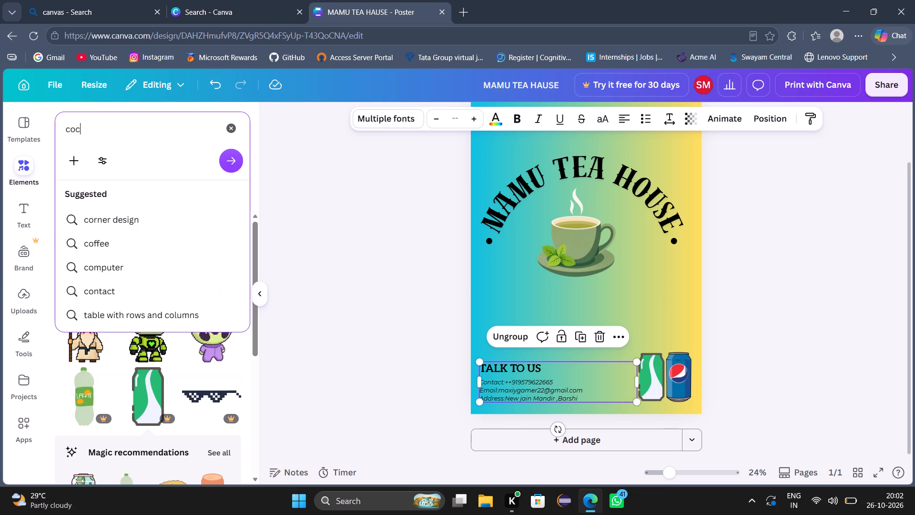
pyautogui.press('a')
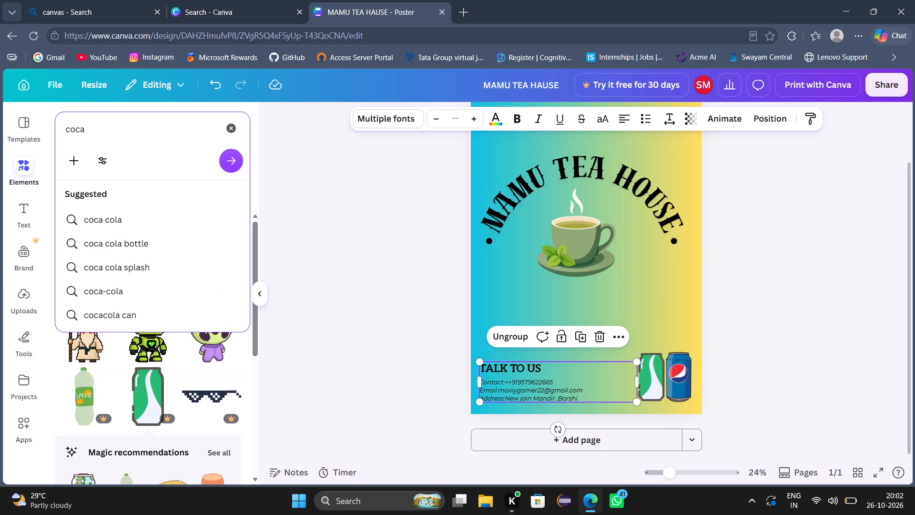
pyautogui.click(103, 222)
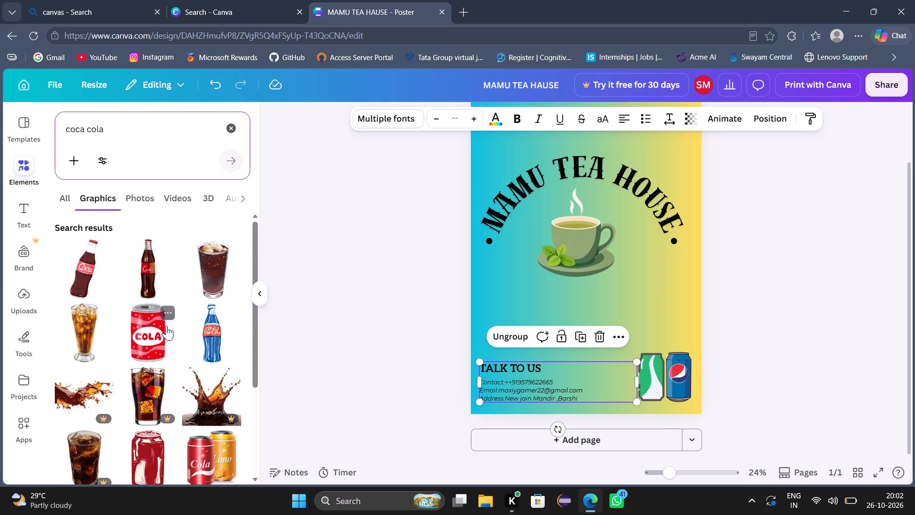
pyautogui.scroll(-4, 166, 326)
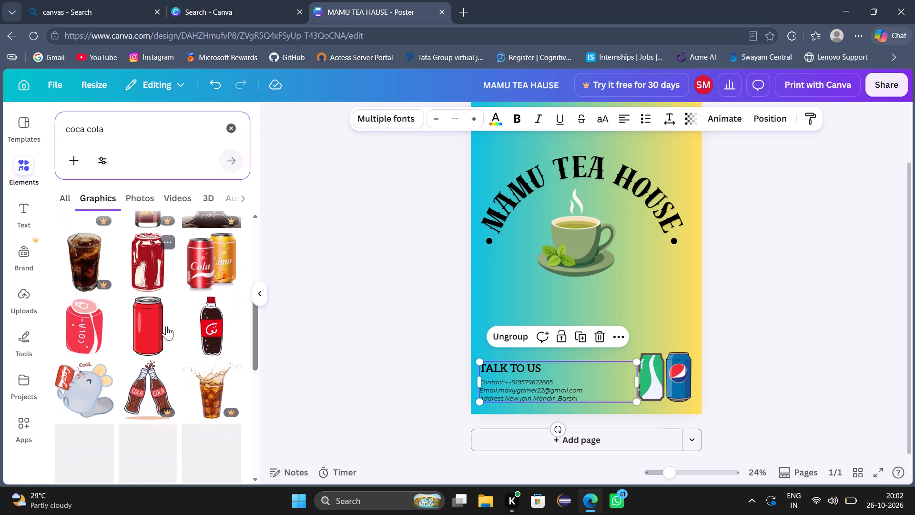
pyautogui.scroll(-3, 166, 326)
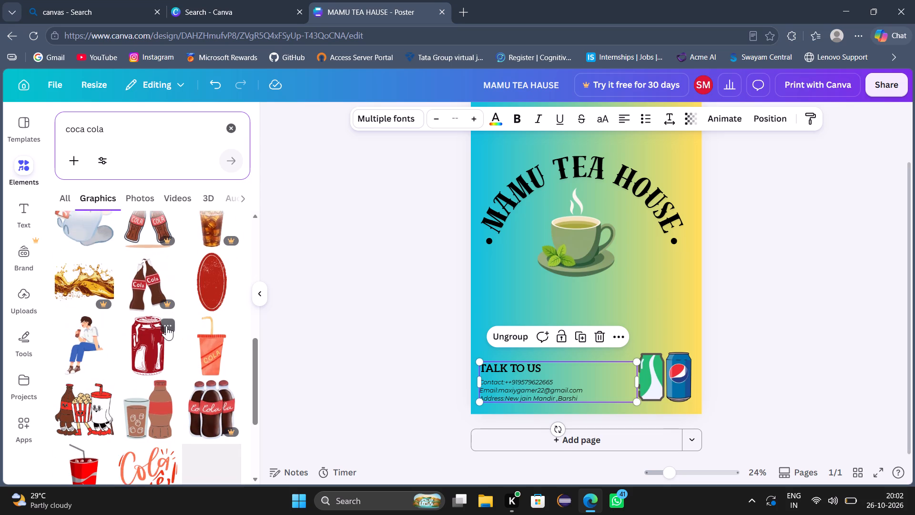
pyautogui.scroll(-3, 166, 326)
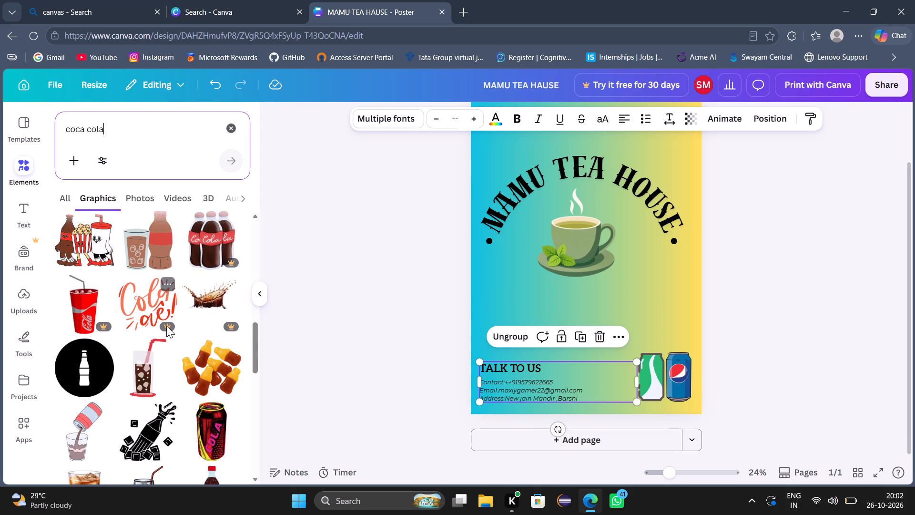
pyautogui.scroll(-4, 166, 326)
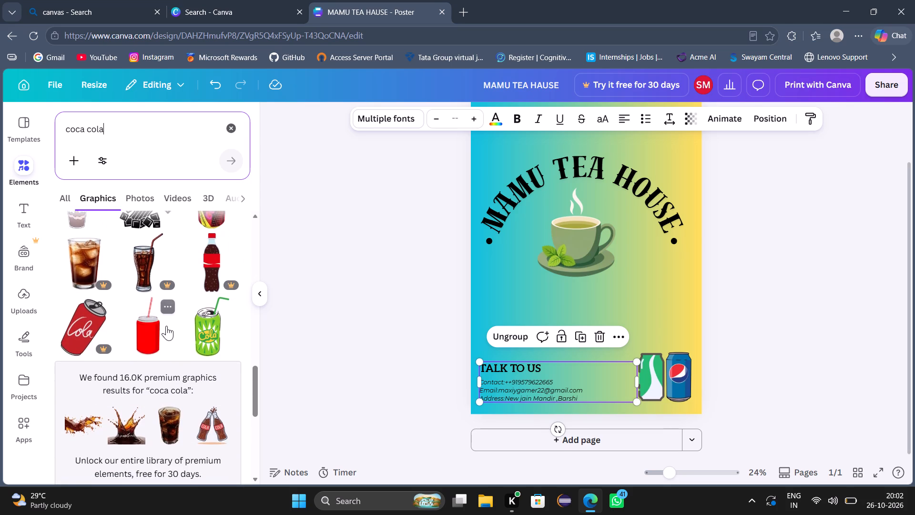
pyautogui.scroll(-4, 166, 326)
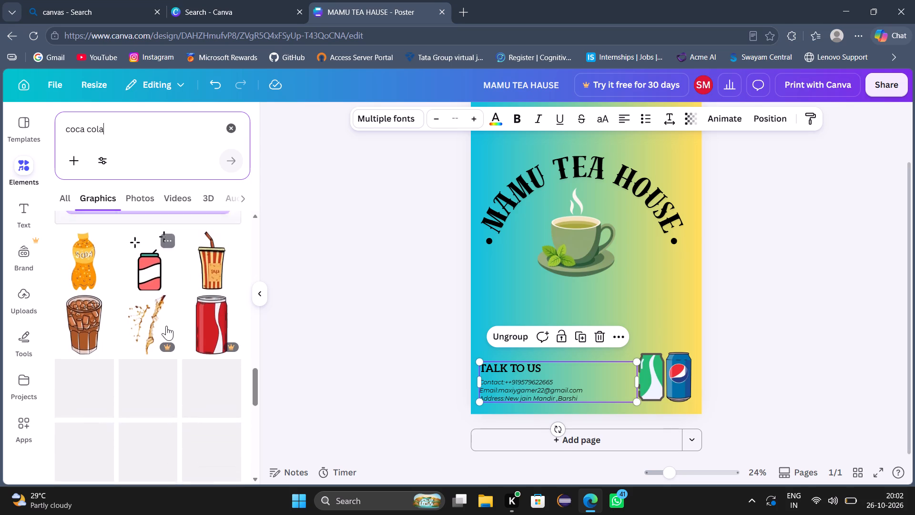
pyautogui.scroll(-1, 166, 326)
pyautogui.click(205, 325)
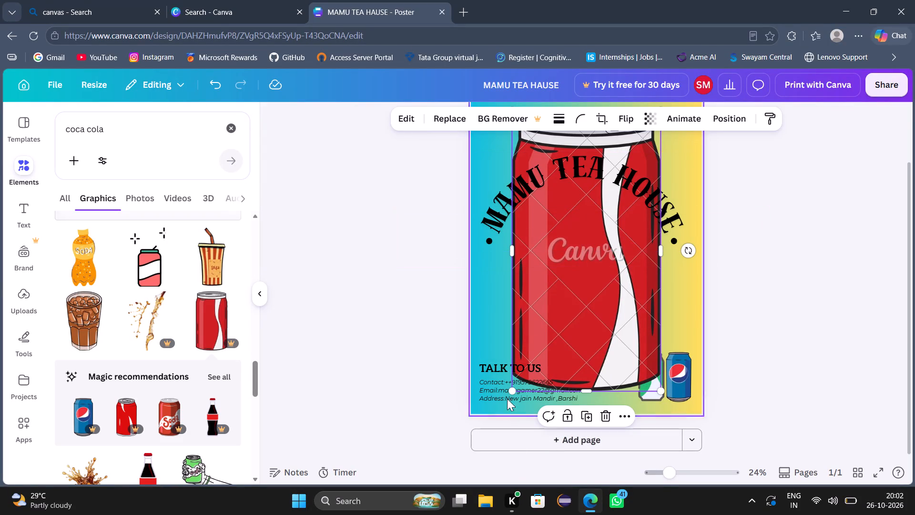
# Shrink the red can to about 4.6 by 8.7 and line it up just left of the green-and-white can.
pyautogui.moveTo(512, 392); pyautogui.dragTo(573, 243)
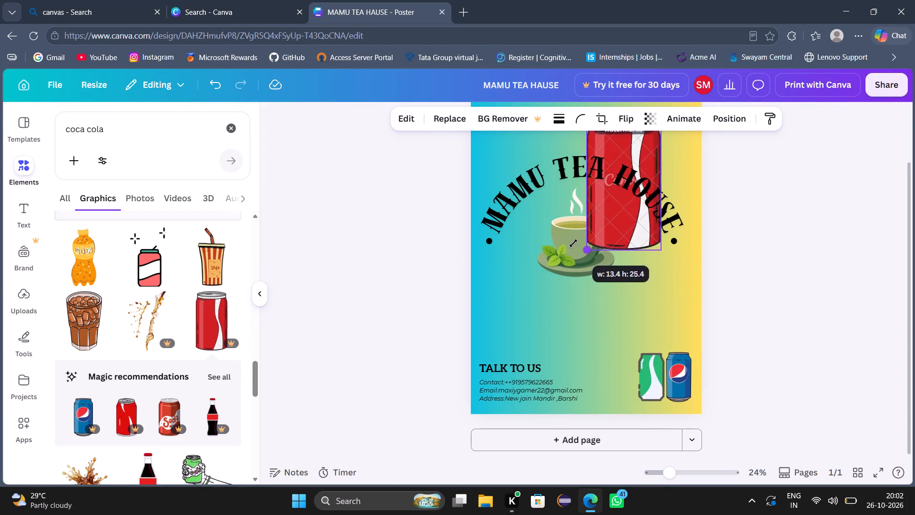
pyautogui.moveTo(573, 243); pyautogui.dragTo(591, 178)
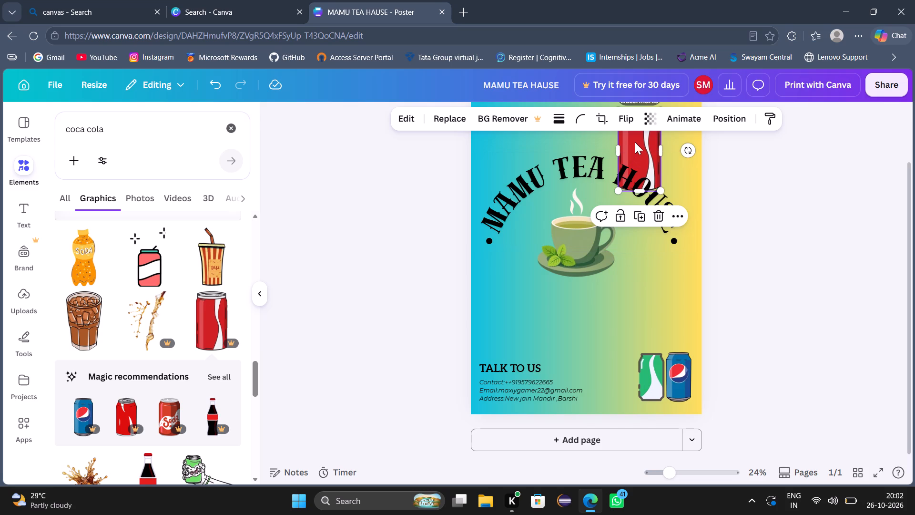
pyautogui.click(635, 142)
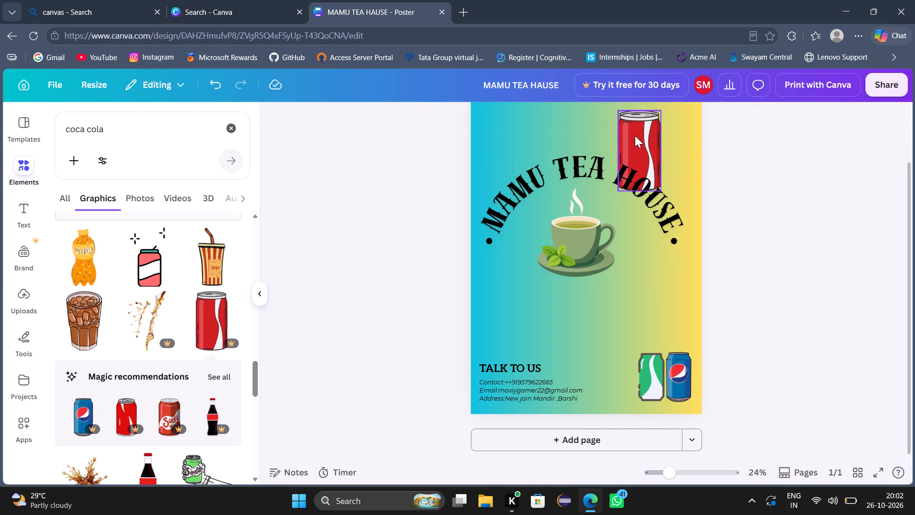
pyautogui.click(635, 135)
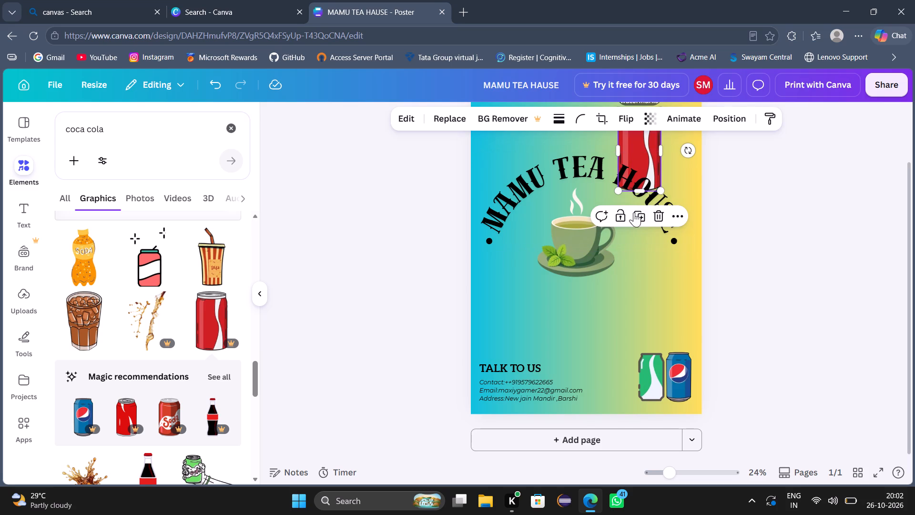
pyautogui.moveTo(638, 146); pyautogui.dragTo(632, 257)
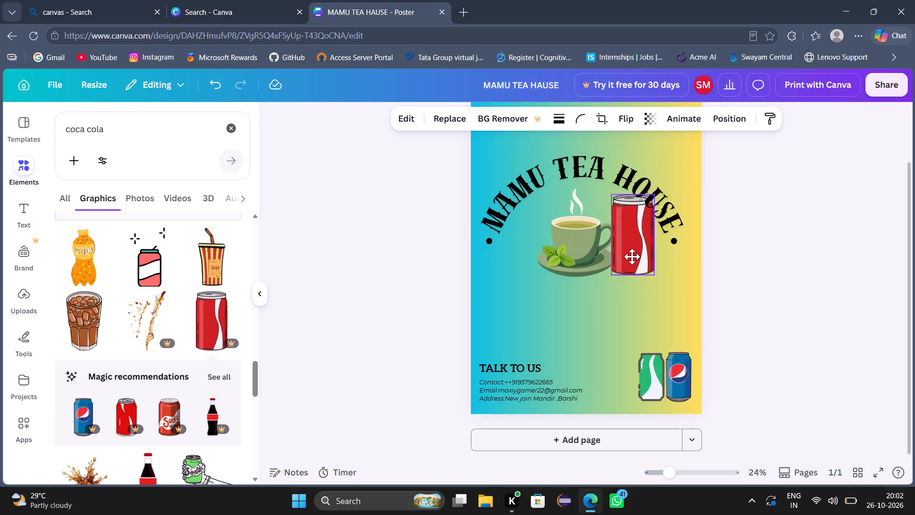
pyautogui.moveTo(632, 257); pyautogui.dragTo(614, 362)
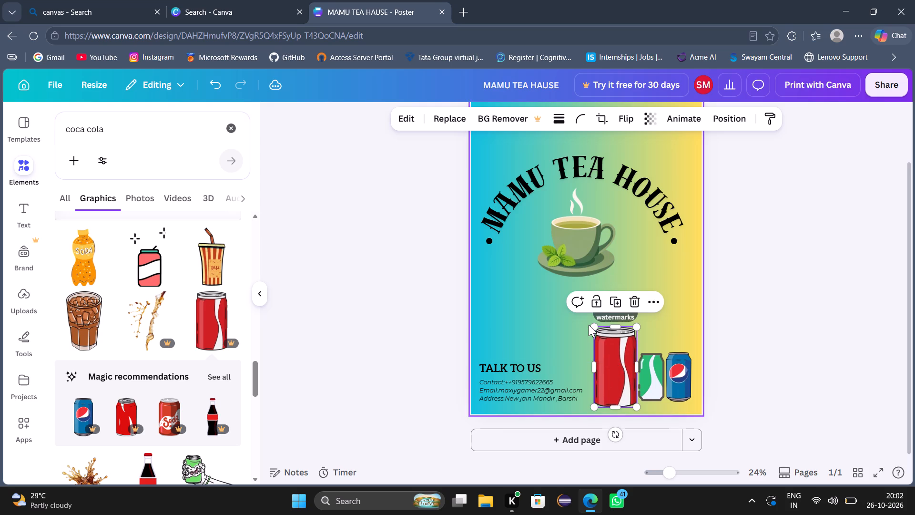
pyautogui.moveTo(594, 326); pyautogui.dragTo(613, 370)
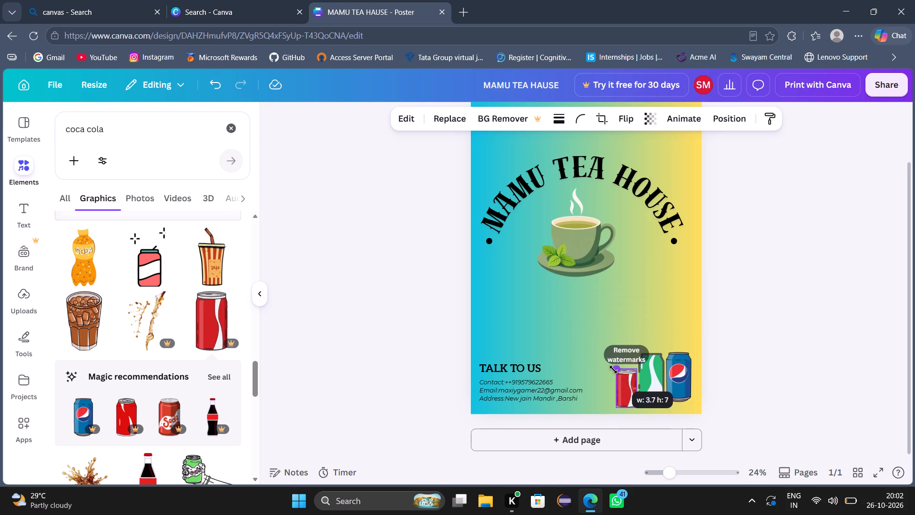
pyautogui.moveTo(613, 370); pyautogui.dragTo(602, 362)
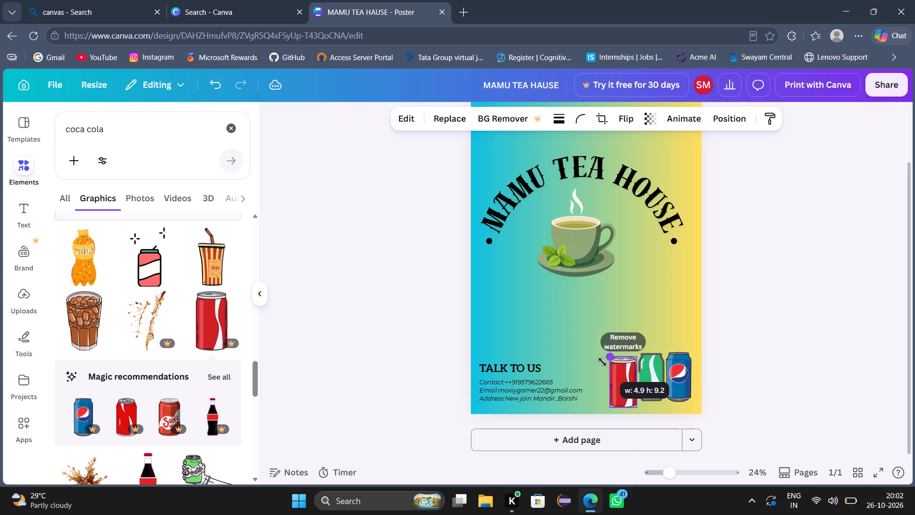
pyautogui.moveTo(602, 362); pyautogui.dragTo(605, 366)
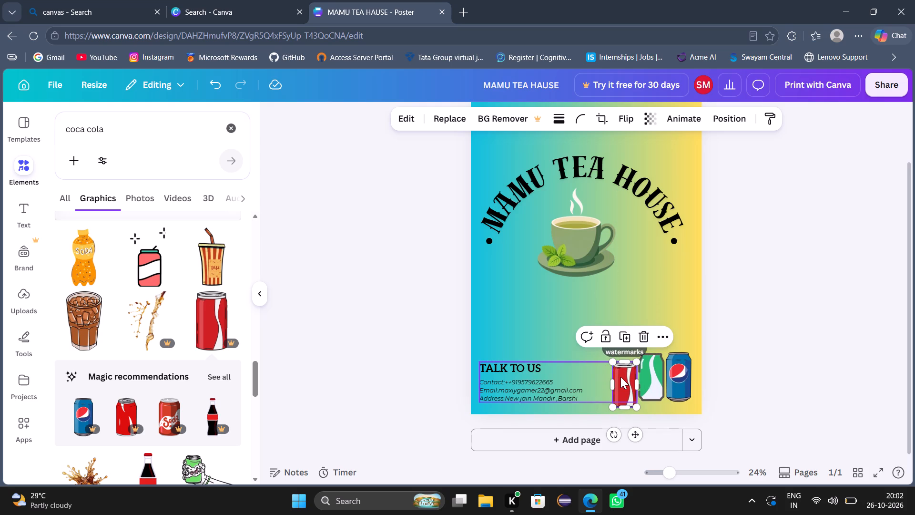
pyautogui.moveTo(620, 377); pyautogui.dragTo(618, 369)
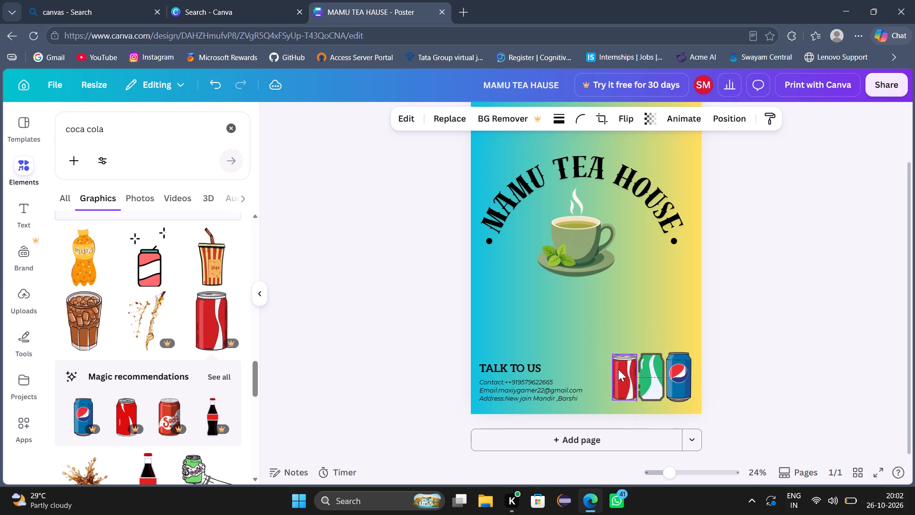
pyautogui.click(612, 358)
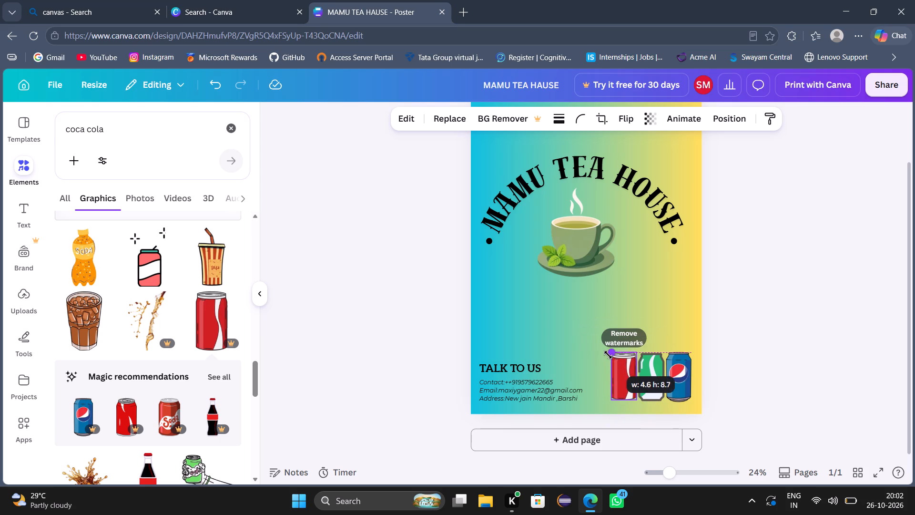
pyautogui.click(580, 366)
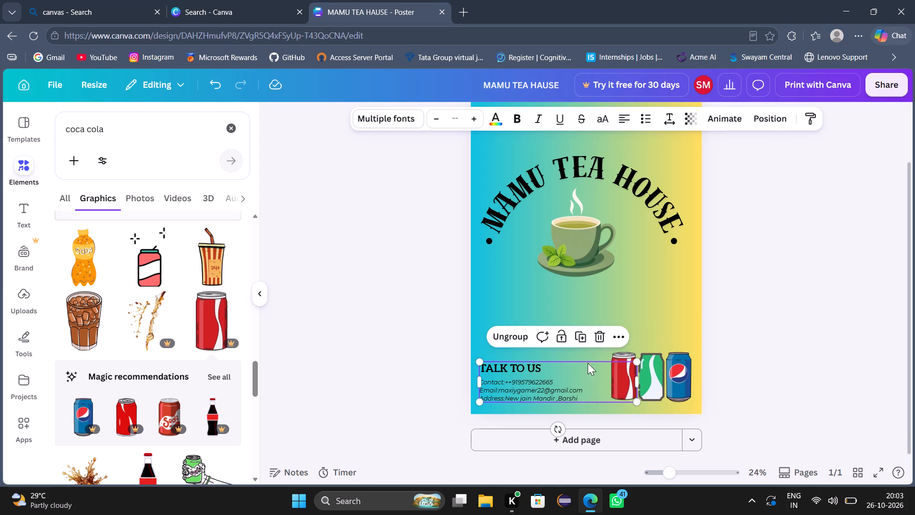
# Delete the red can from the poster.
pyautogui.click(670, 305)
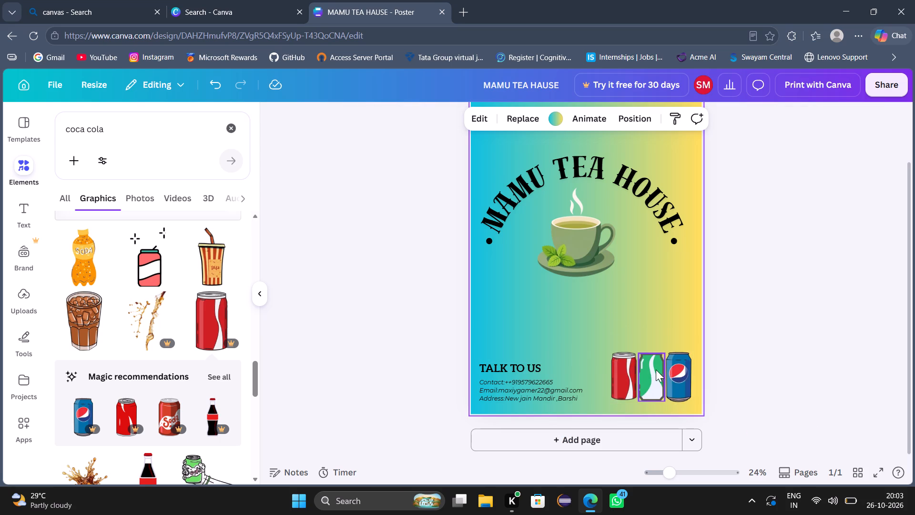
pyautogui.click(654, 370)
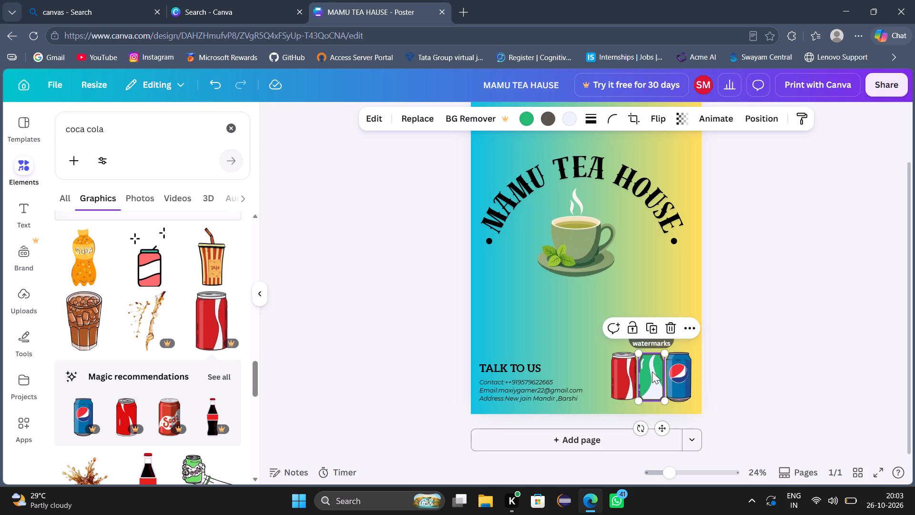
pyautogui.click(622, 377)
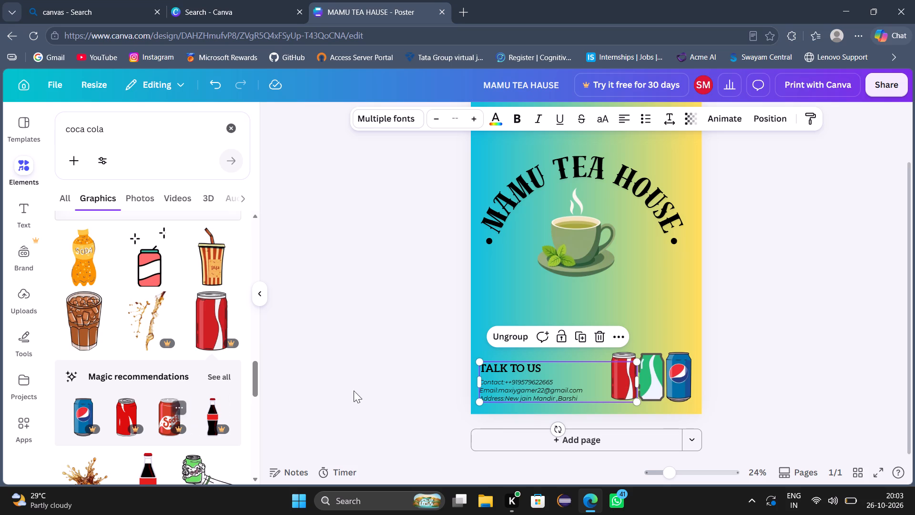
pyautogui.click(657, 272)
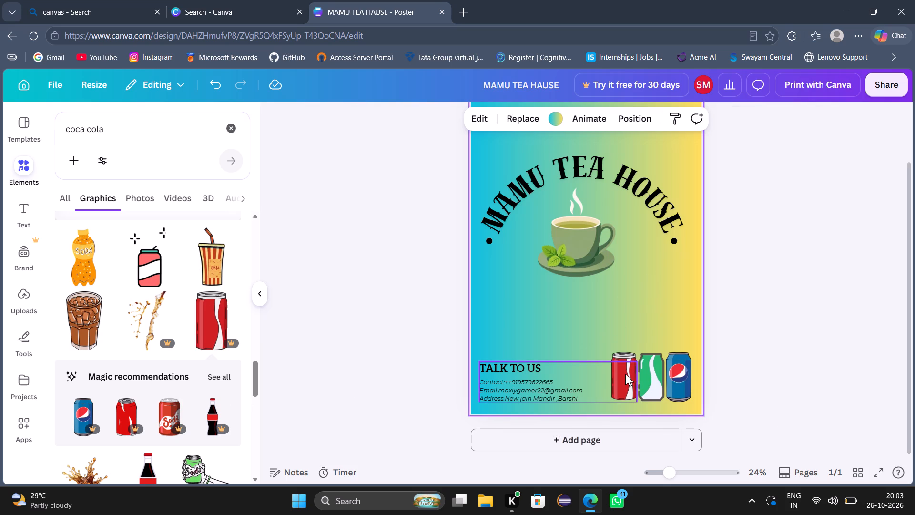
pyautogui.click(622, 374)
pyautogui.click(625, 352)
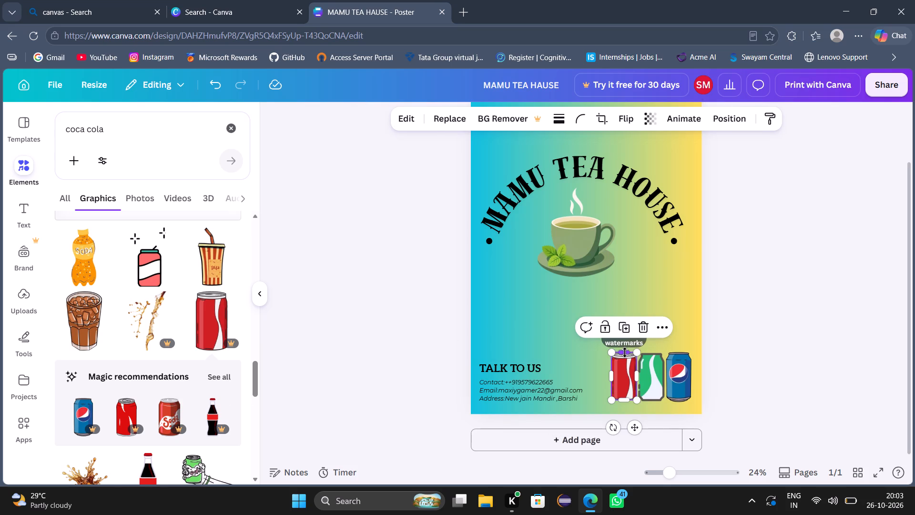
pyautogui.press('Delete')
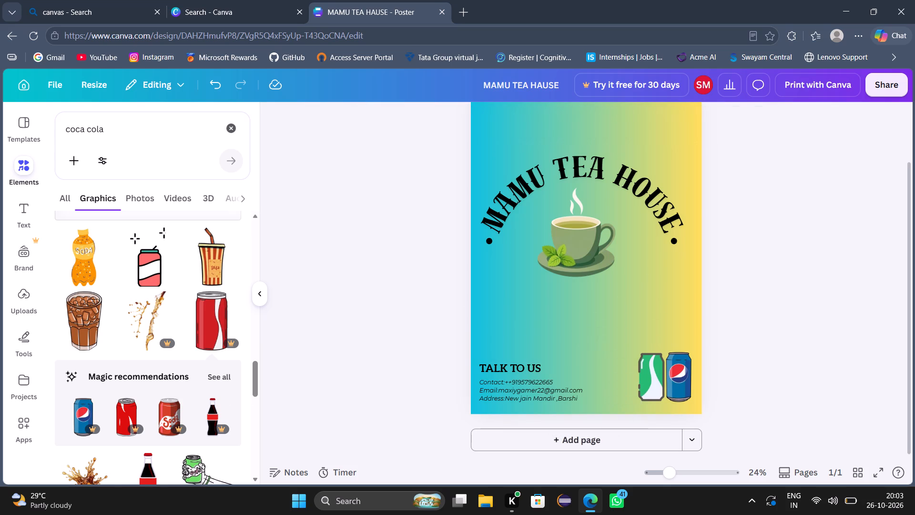
# Search the graphic elements for "water bottle" in place of "coca cola" and look through the bottle graphics.
pyautogui.scroll(-3, 149, 319)
pyautogui.scroll(1, 149, 319)
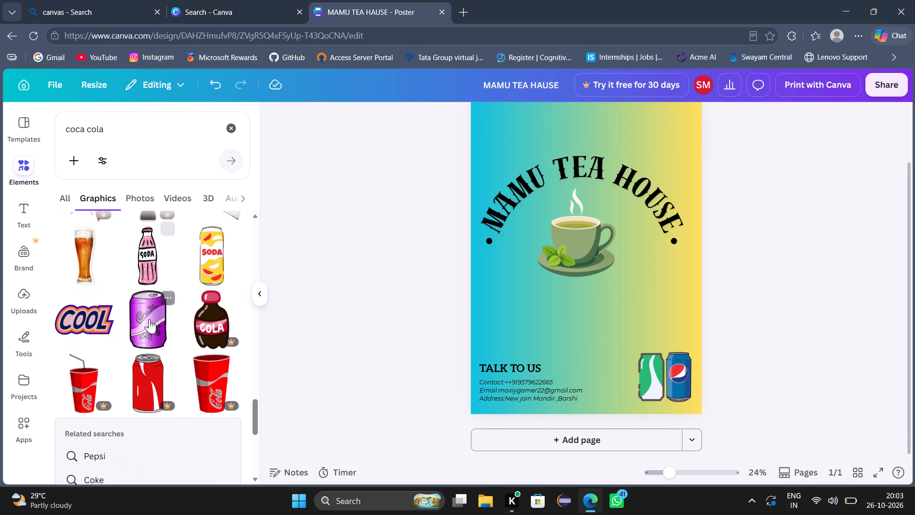
pyautogui.scroll(2, 149, 319)
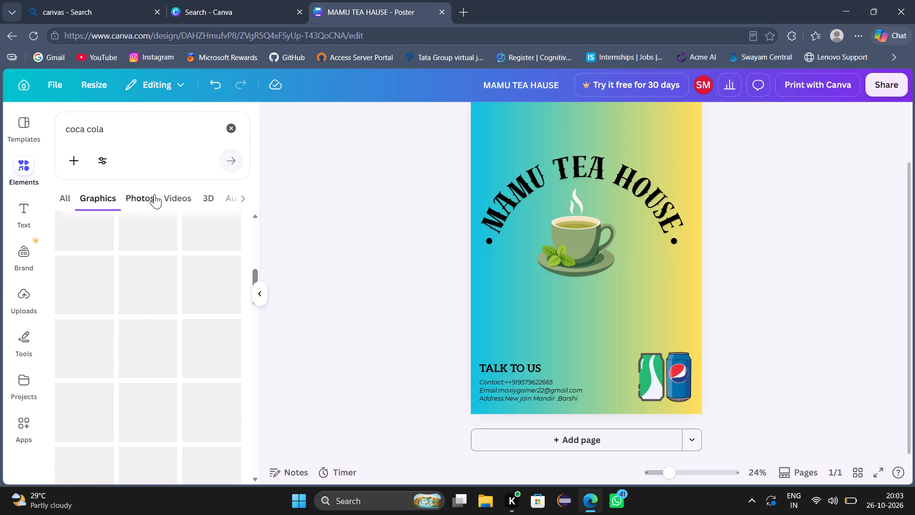
pyautogui.click(148, 125)
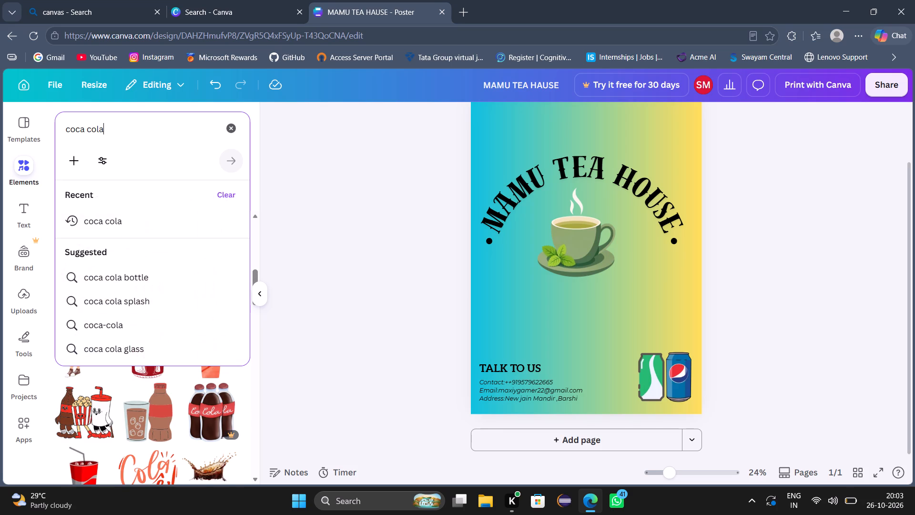
pyautogui.press('BackSpace')
pyautogui.press('BackSpace')
pyautogui.press('BackSpace')
pyautogui.press('BackSpace')
pyautogui.press('BackSpace')
pyautogui.press('BackSpace')
pyautogui.press('BackSpace')
pyautogui.press('BackSpace')
pyautogui.press('BackSpace')
pyautogui.press('BackSpace')
pyautogui.press('BackSpace')
pyautogui.press('BackSpace')
pyautogui.press('BackSpace')
pyautogui.press('BackSpace')
pyautogui.press('BackSpace')
pyautogui.press('BackSpace')
pyautogui.press('BackSpace')
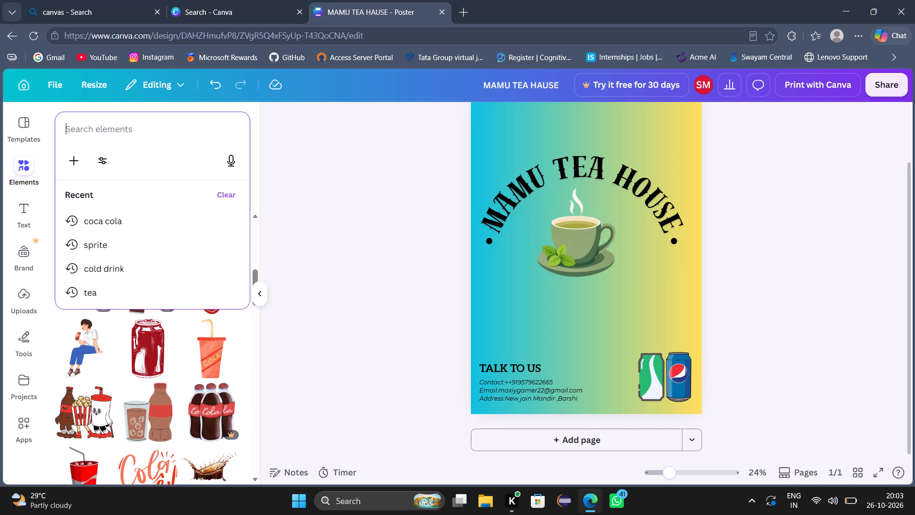
pyautogui.write('bi')
pyautogui.press('s')
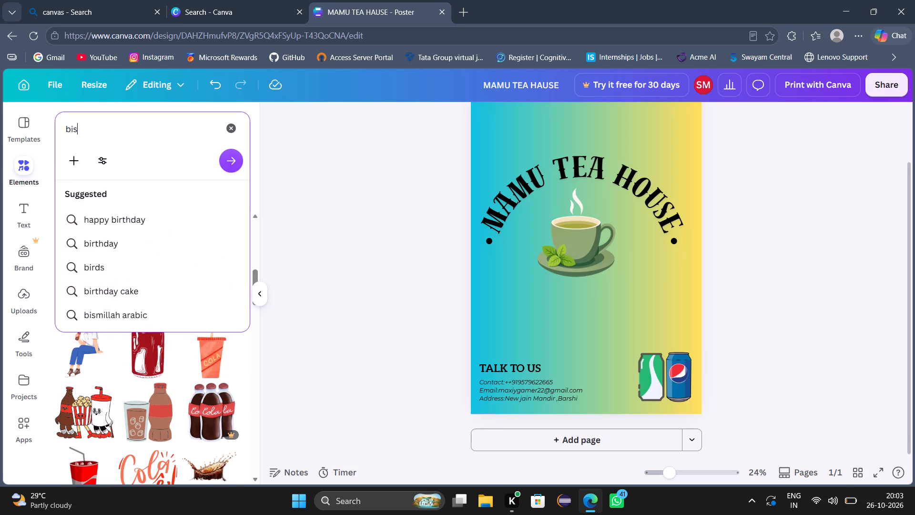
pyautogui.press('BackSpace')
pyautogui.press('BackSpace')
pyautogui.press('BackSpace')
pyautogui.press('BackSpace')
pyautogui.press('BackSpace')
pyautogui.write('water')
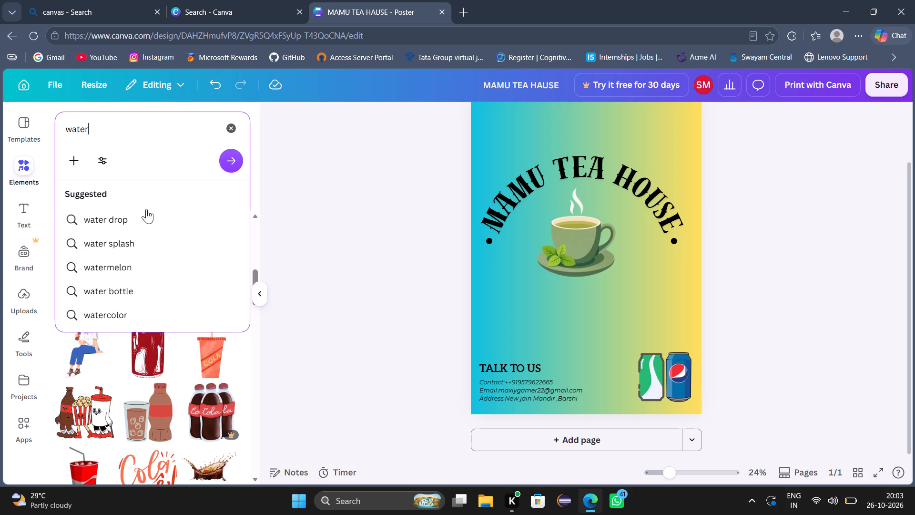
pyautogui.click(106, 288)
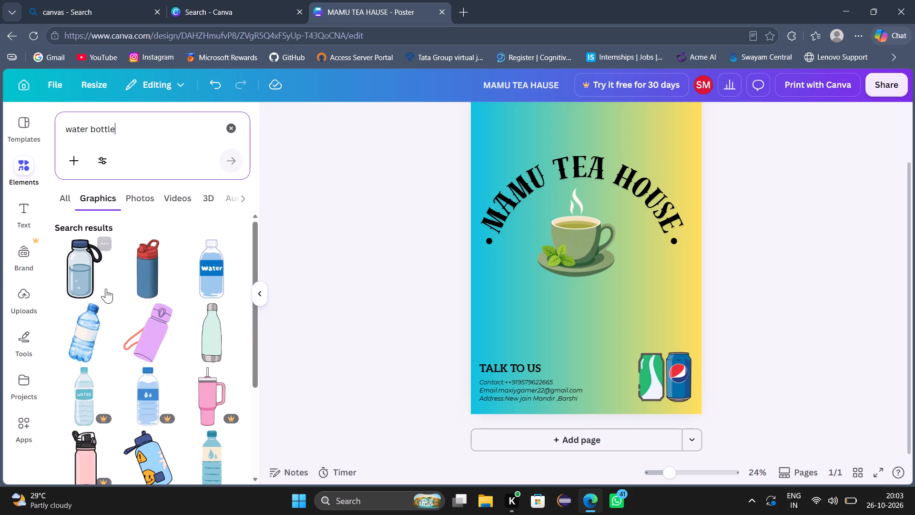
pyautogui.scroll(-4, 204, 281)
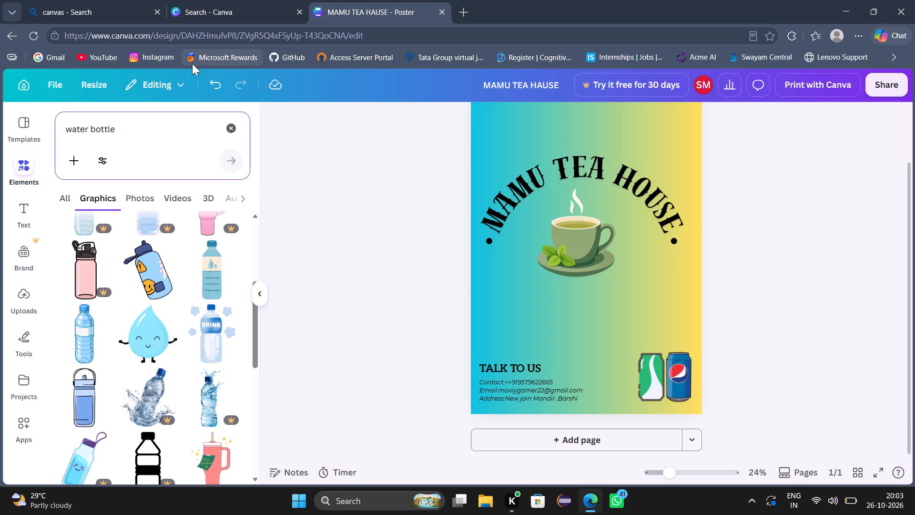
# Search the graphic elements for "bisleri".
pyautogui.hotkey('ctrl', 'a')
pyautogui.press('BackSpace')
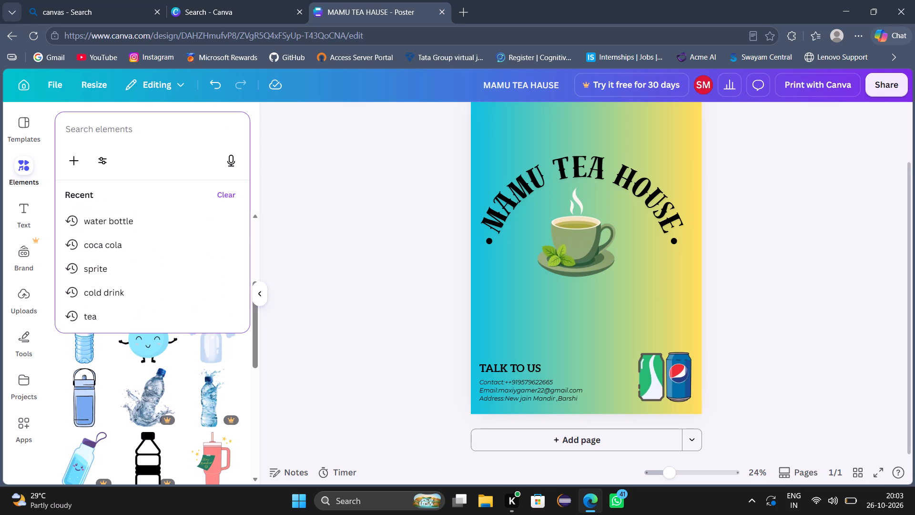
pyautogui.write('bisle')
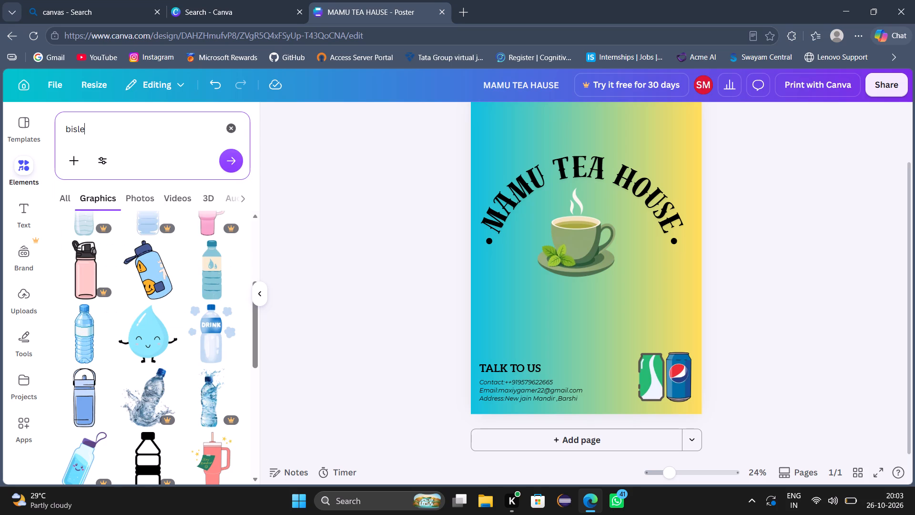
pyautogui.press('r')
pyautogui.press('i')
pyautogui.press('Return')
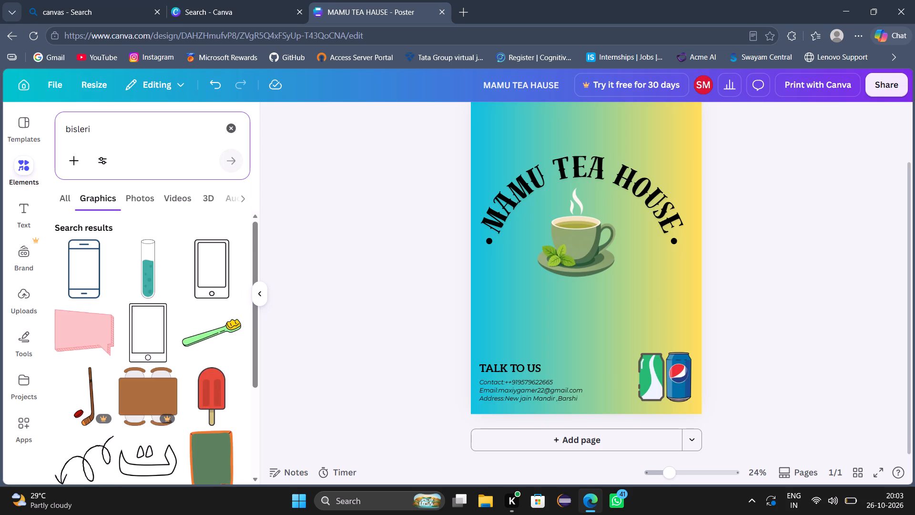
# Search the graphic elements for "water bottle" again and add the upright bottle with the teal WATER label to the poster.
pyautogui.click(120, 136)
pyautogui.press('BackSpace')
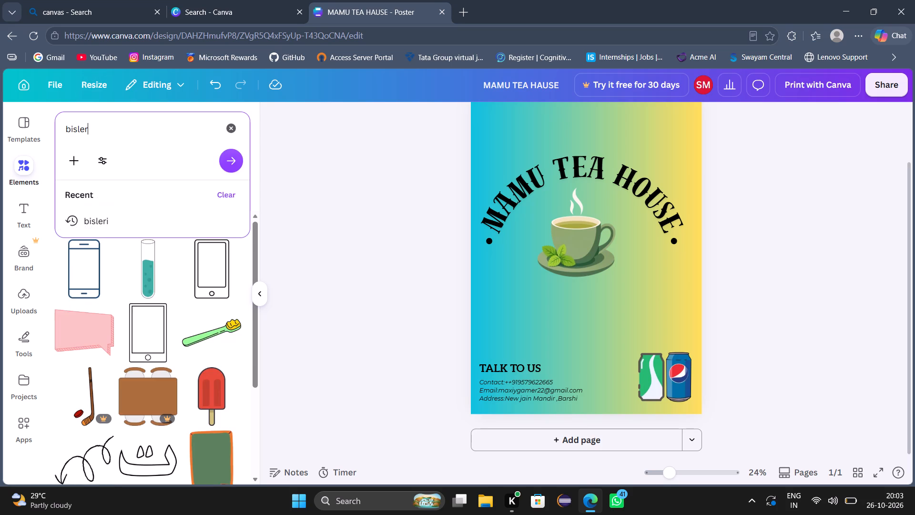
pyautogui.press('BackSpace')
pyautogui.press('BackSpace')
pyautogui.press('BackSpace')
pyautogui.press('BackSpace')
pyautogui.press('BackSpace')
pyautogui.press('BackSpace')
pyautogui.write('water')
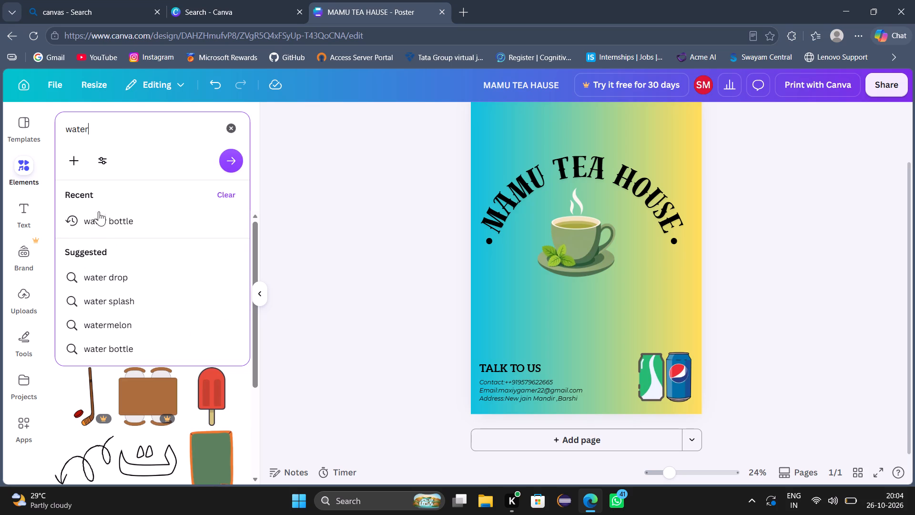
pyautogui.click(100, 223)
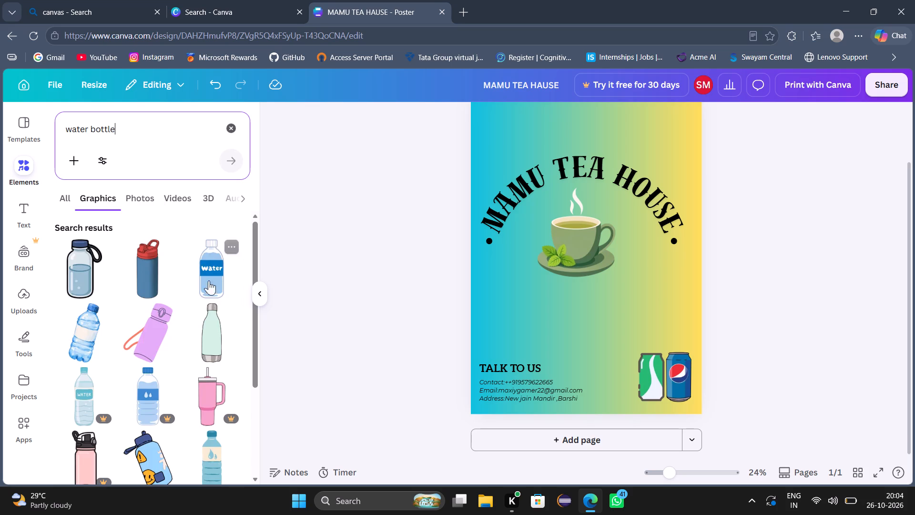
pyautogui.scroll(-1, 228, 282)
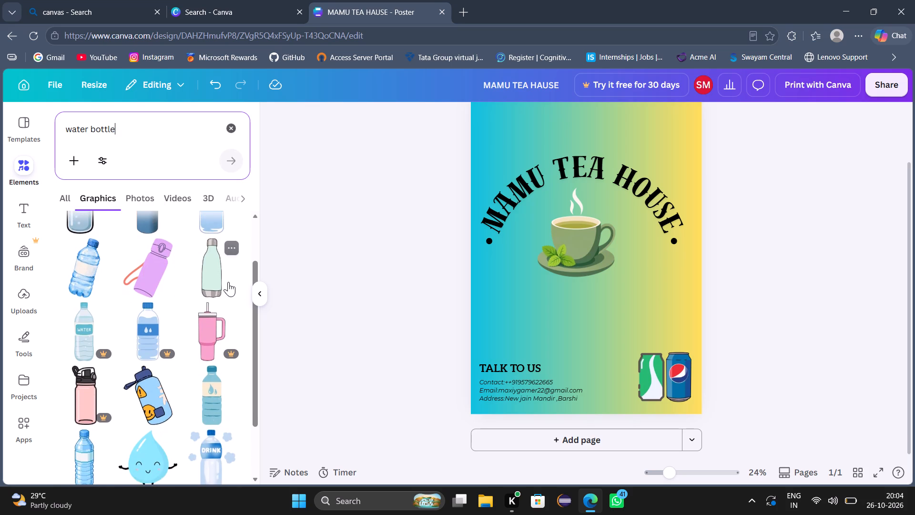
pyautogui.scroll(-1, 228, 282)
pyautogui.click(88, 315)
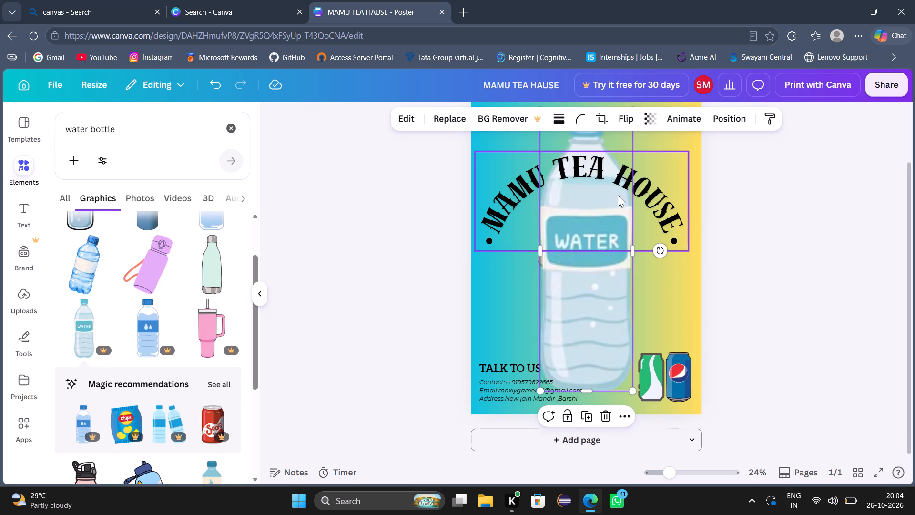
# Shrink the water bottle to slightly taller than the cans and place it just left of the green-and-white can with bases aligned.
pyautogui.moveTo(590, 212); pyautogui.dragTo(584, 283)
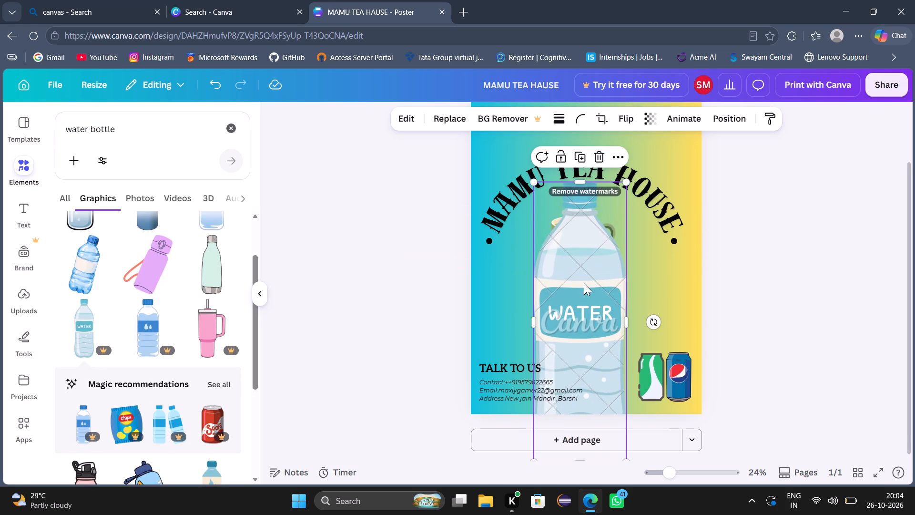
pyautogui.moveTo(532, 184); pyautogui.dragTo(603, 325)
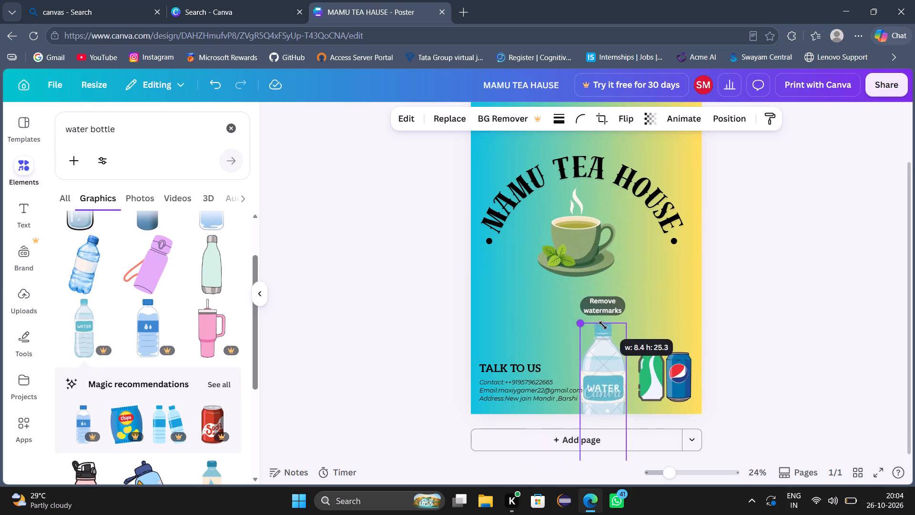
pyautogui.moveTo(603, 325); pyautogui.dragTo(604, 330)
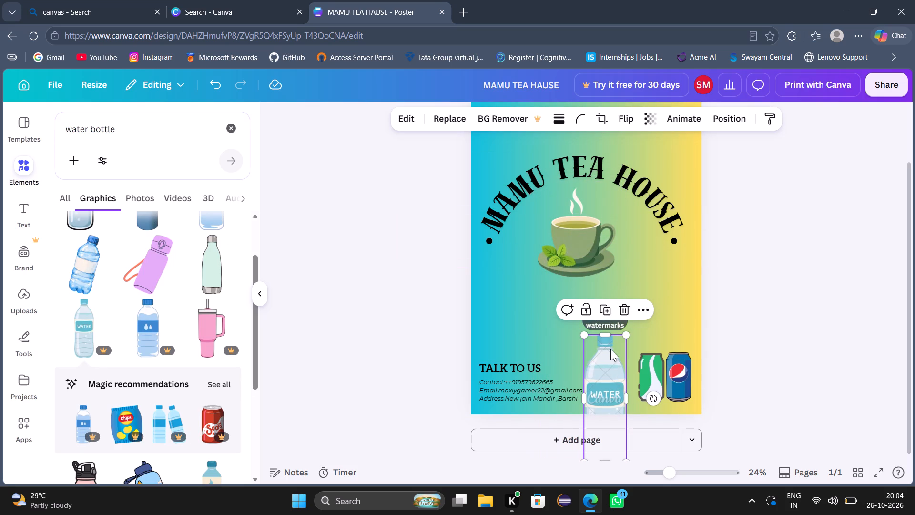
pyautogui.moveTo(609, 349); pyautogui.dragTo(619, 299)
pyautogui.moveTo(594, 285); pyautogui.dragTo(600, 314)
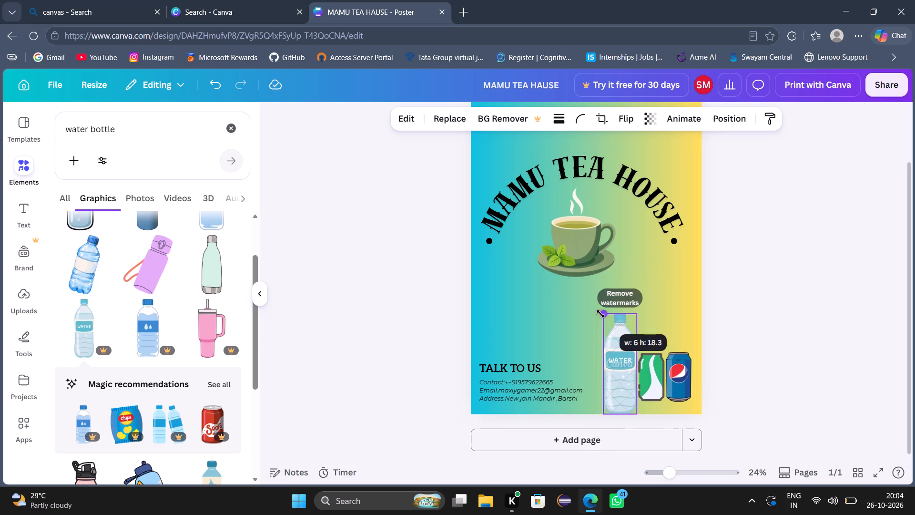
pyautogui.moveTo(600, 314); pyautogui.dragTo(617, 357)
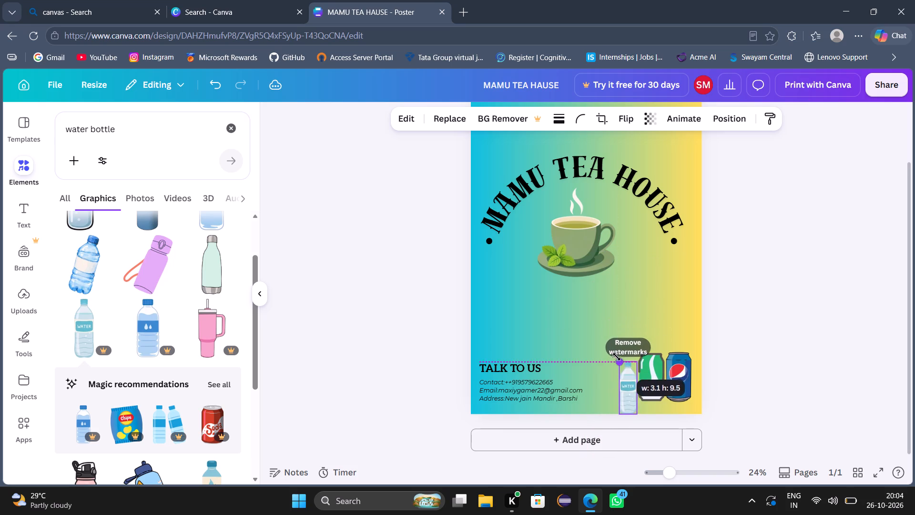
pyautogui.moveTo(617, 357); pyautogui.dragTo(608, 355)
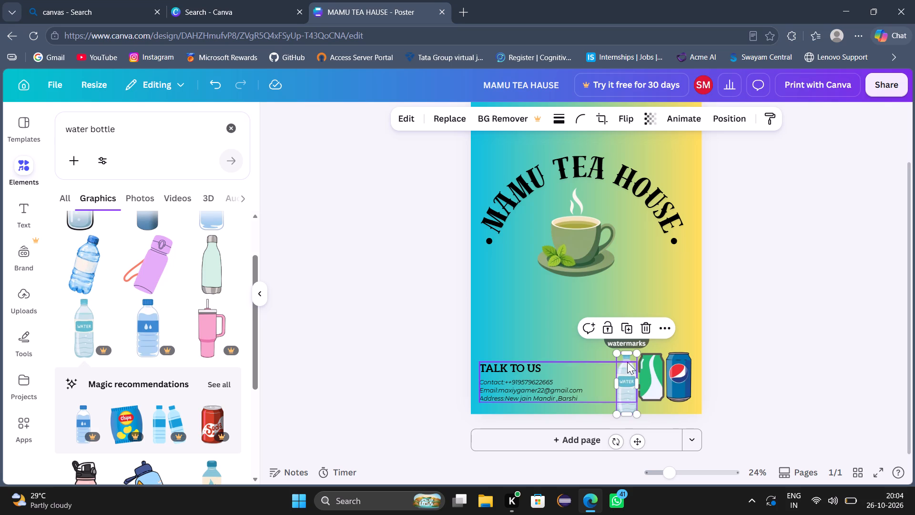
pyautogui.moveTo(636, 439); pyautogui.dragTo(635, 407)
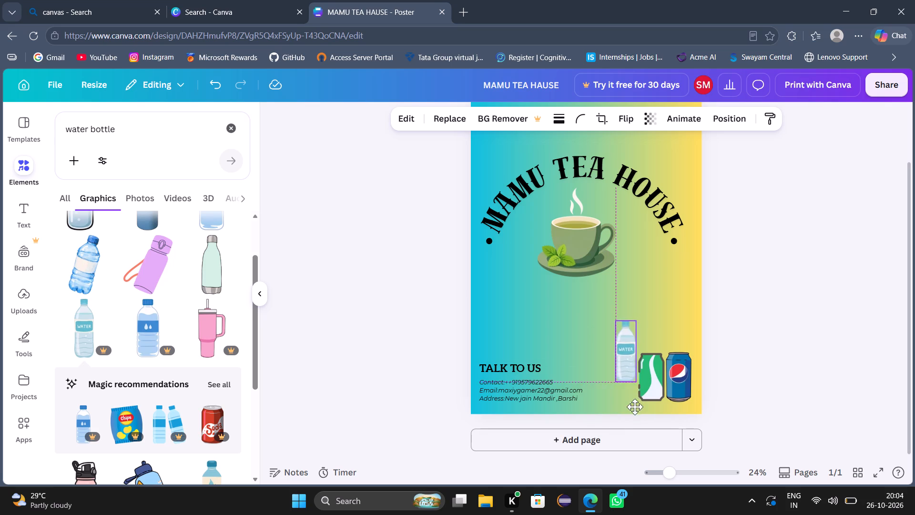
pyautogui.moveTo(635, 407); pyautogui.dragTo(633, 424)
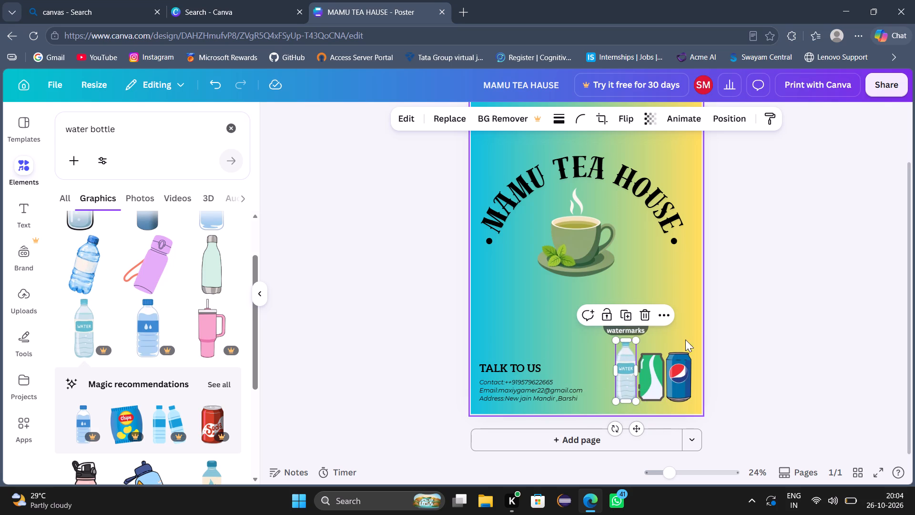
pyautogui.click(670, 270)
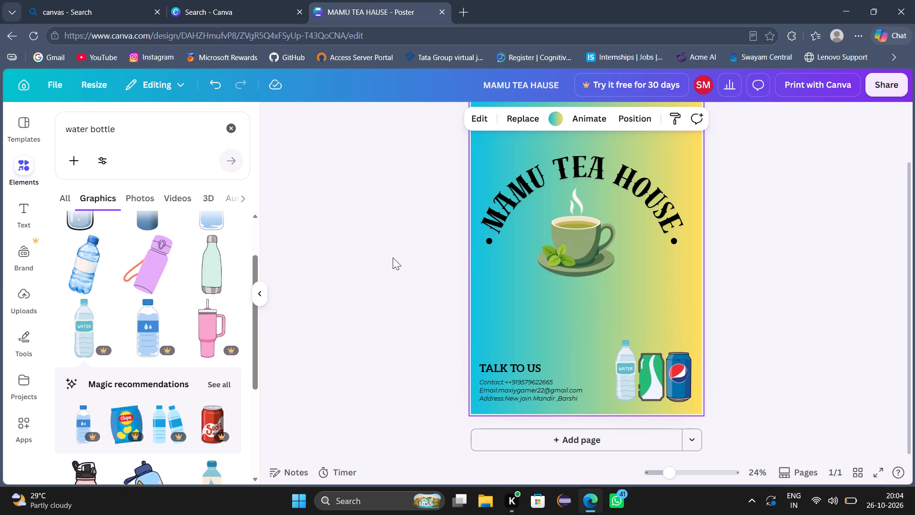
pyautogui.click(622, 369)
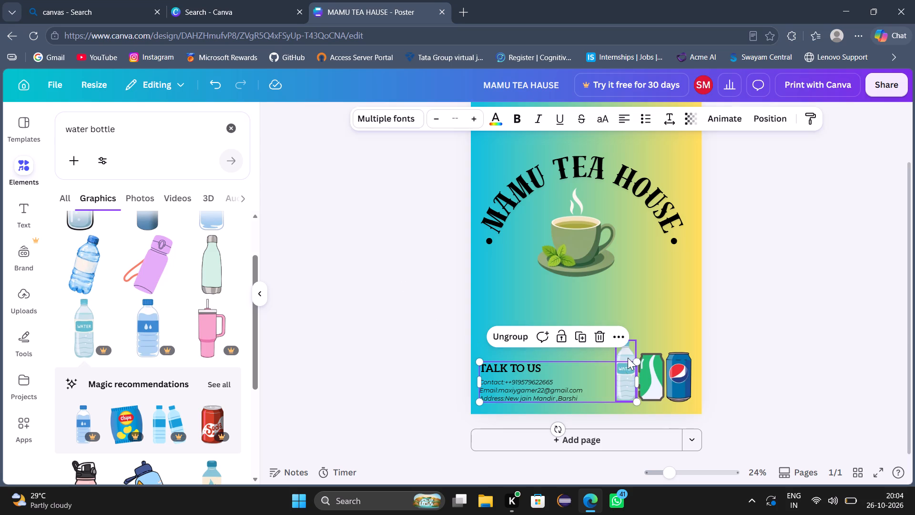
pyautogui.click(627, 351)
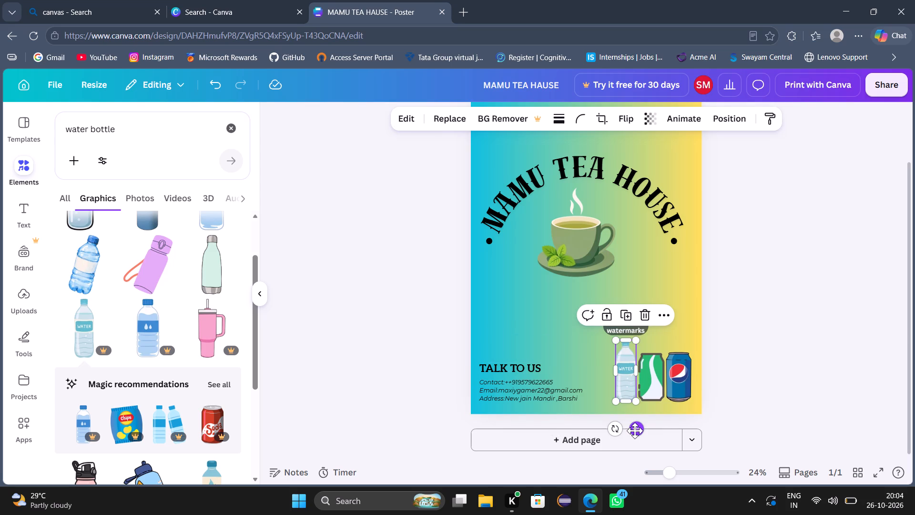
pyautogui.click(635, 431)
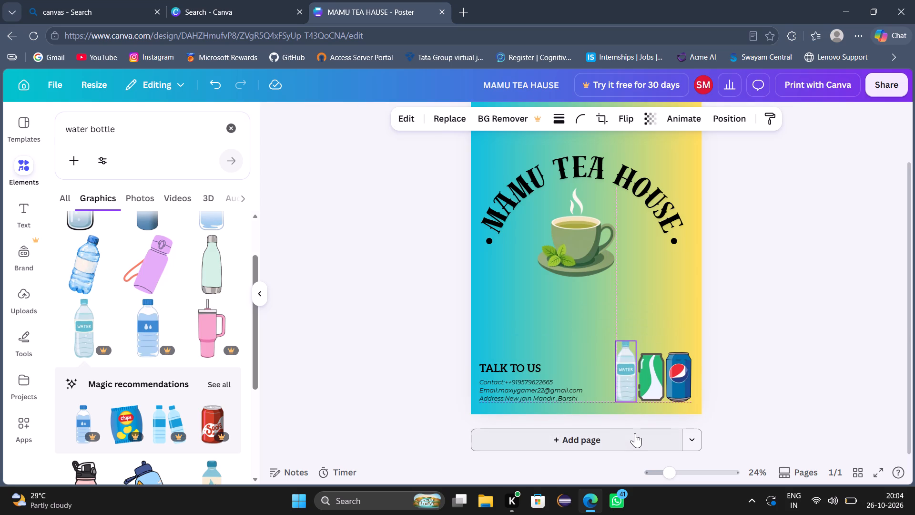
pyautogui.click(651, 267)
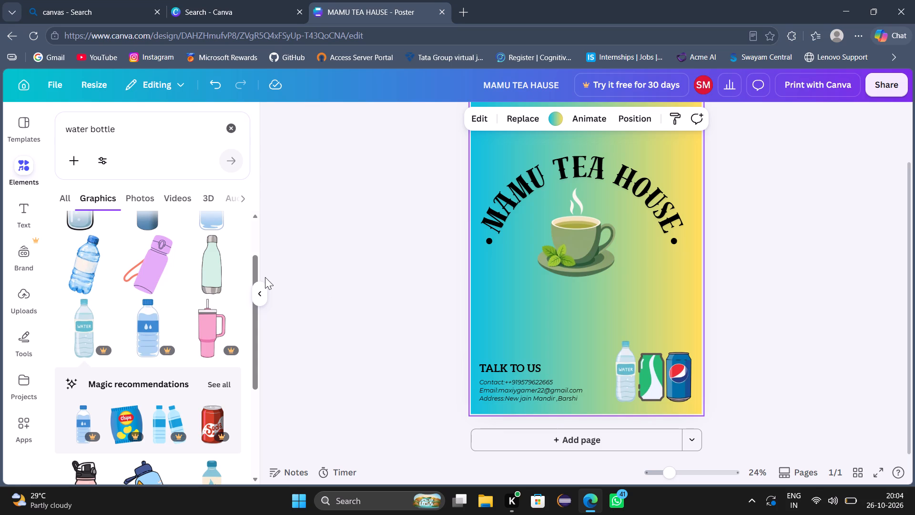
# Search the graphic elements for "coke can" in place of "water bottle" and look through the can graphics.
pyautogui.click(135, 129)
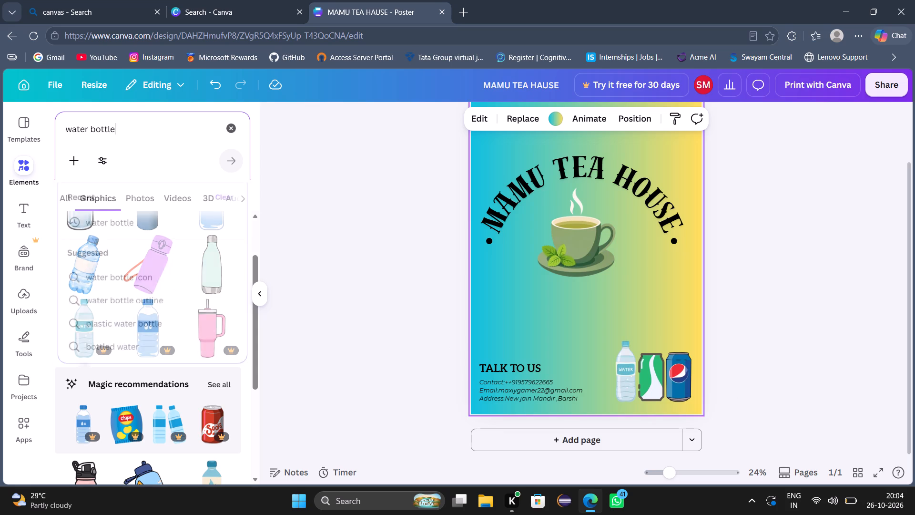
pyautogui.hotkey('ctrl', 'a')
pyautogui.press('BackSpace')
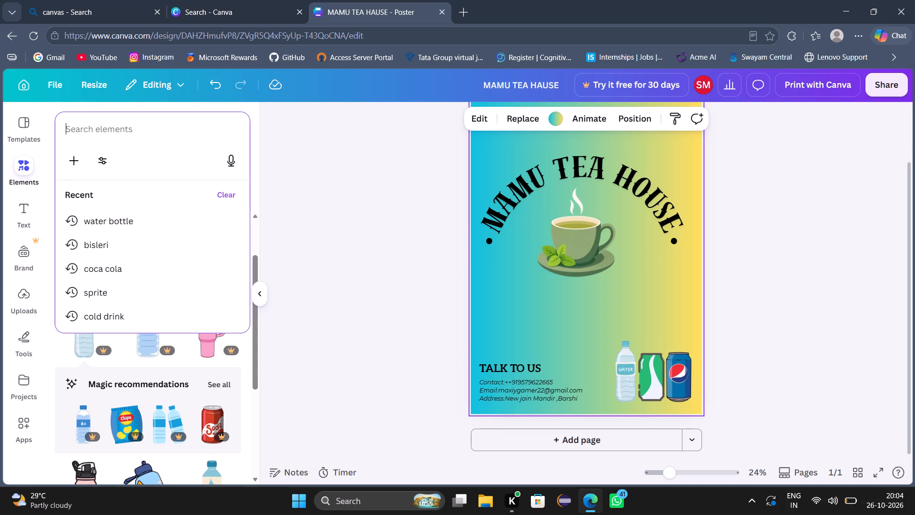
pyautogui.write('coke')
pyautogui.press('space')
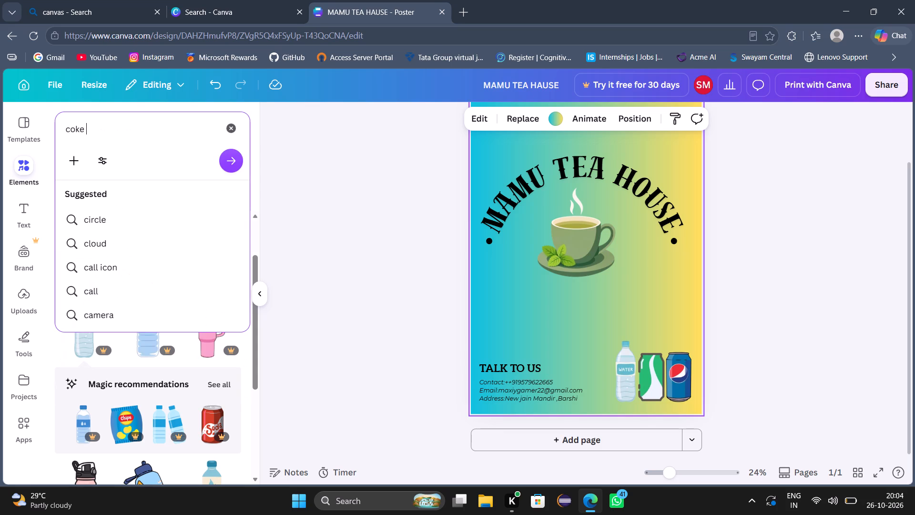
pyautogui.write('can')
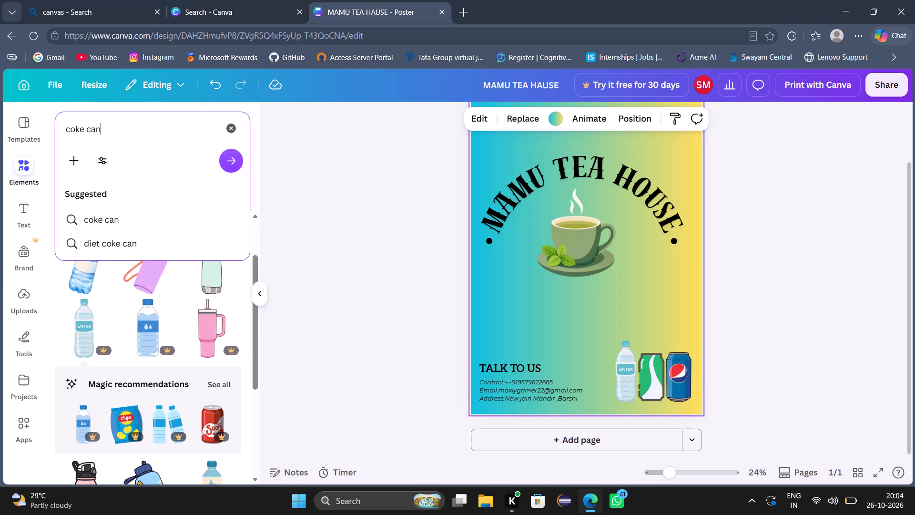
pyautogui.press('Return')
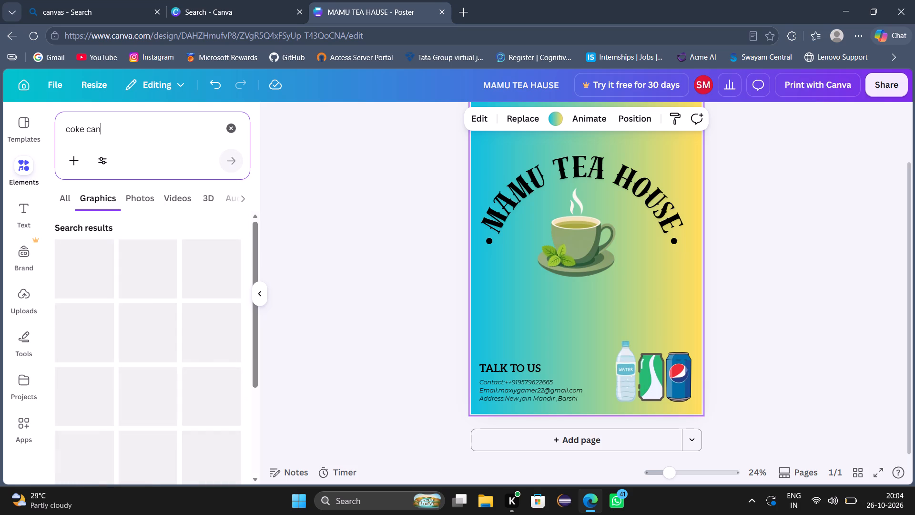
pyautogui.scroll(-1, 184, 346)
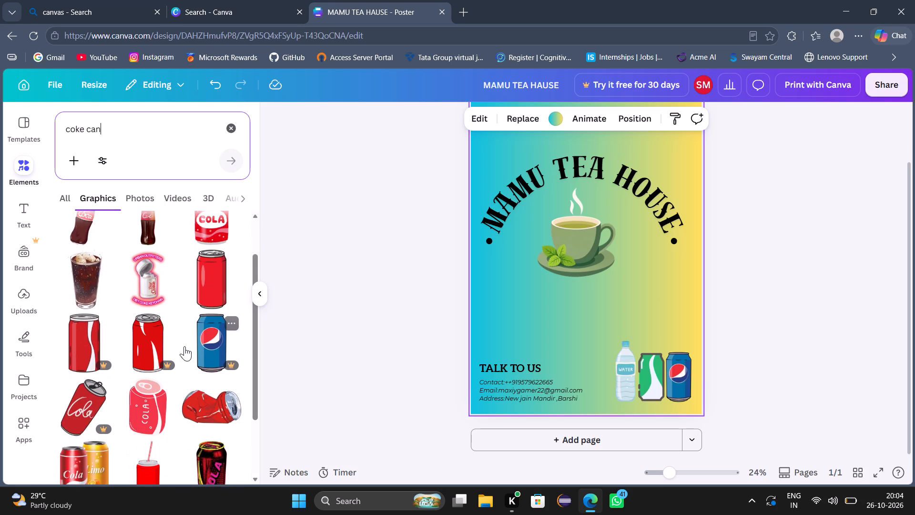
pyautogui.scroll(-1, 184, 346)
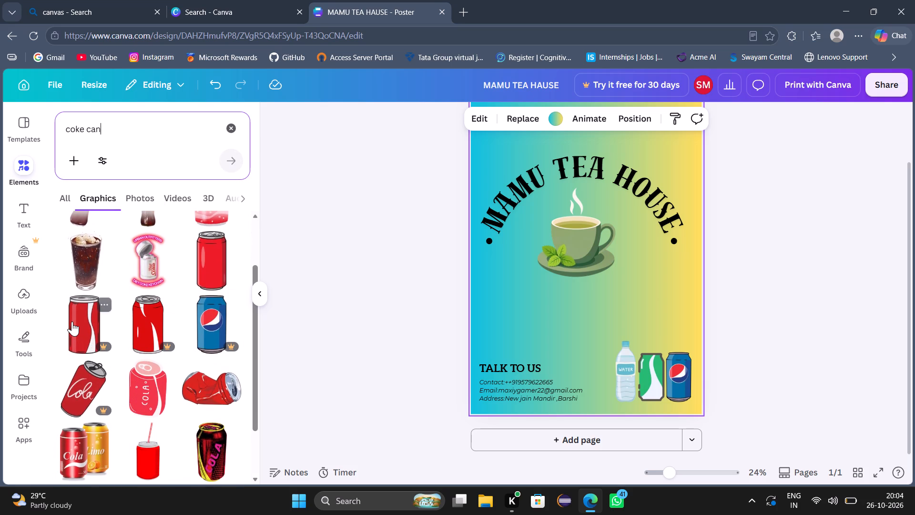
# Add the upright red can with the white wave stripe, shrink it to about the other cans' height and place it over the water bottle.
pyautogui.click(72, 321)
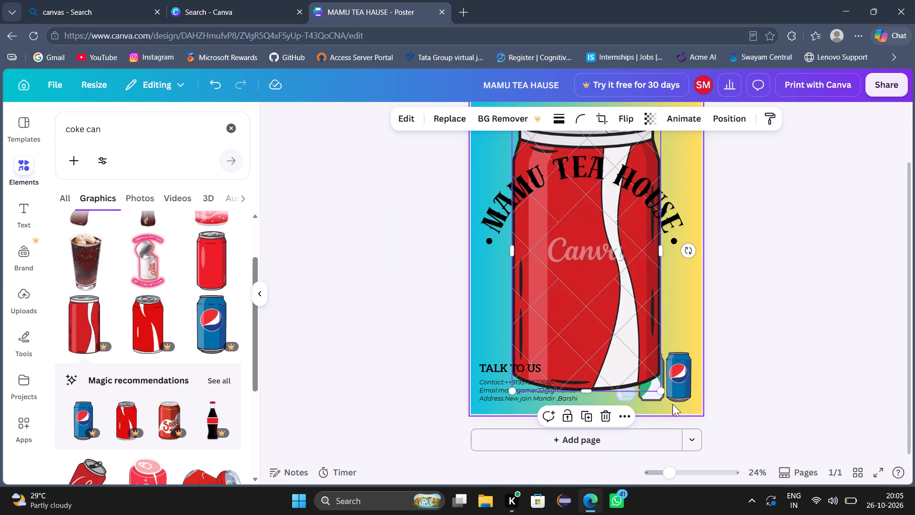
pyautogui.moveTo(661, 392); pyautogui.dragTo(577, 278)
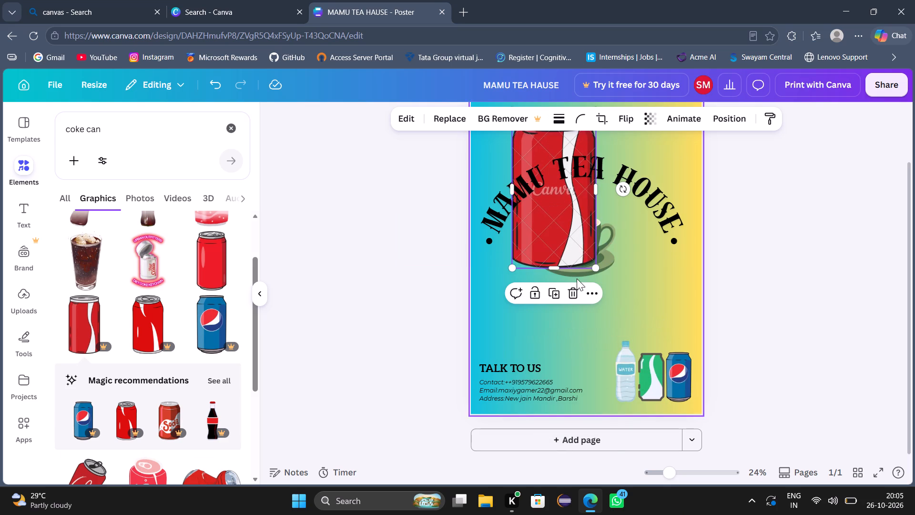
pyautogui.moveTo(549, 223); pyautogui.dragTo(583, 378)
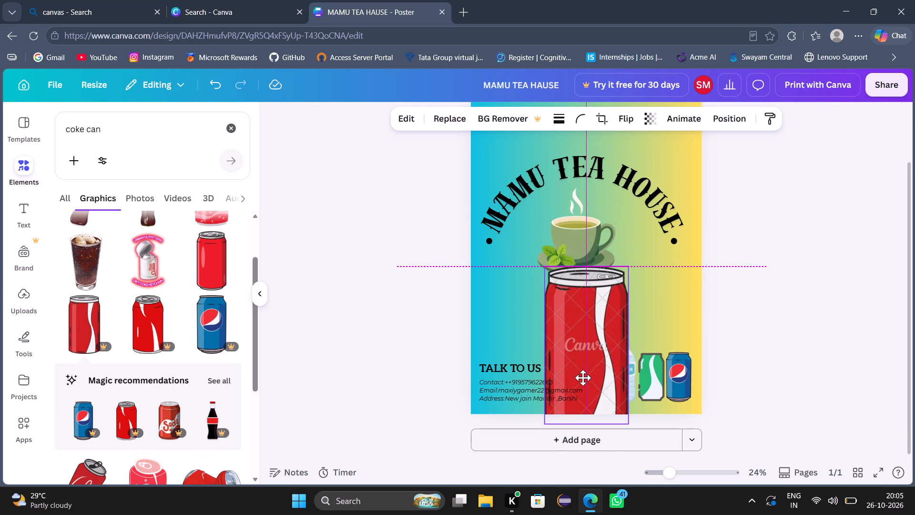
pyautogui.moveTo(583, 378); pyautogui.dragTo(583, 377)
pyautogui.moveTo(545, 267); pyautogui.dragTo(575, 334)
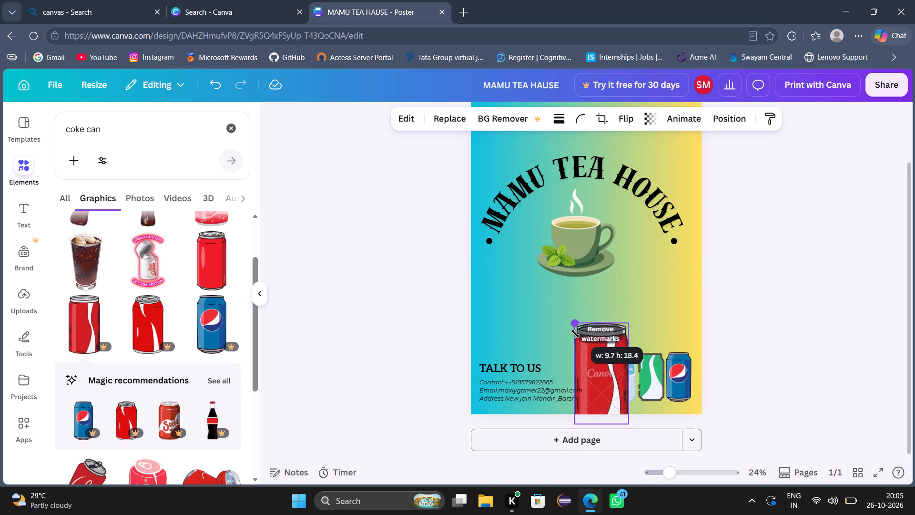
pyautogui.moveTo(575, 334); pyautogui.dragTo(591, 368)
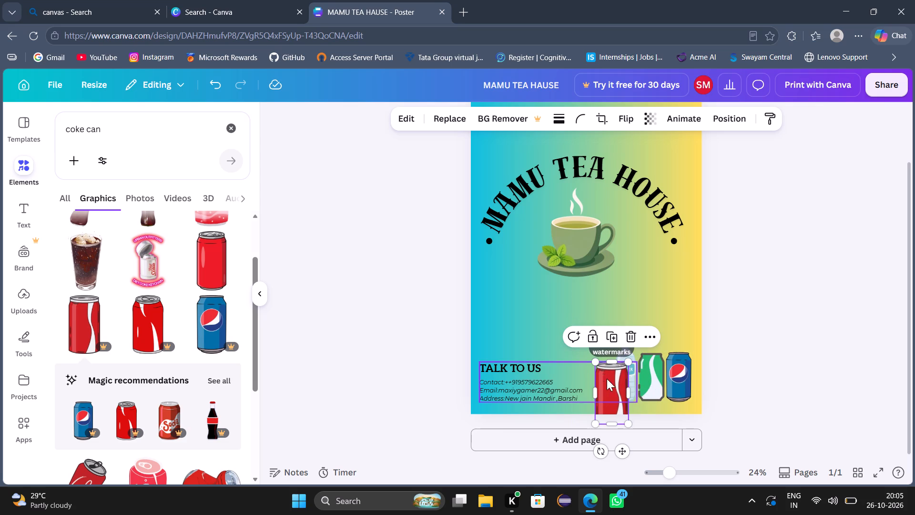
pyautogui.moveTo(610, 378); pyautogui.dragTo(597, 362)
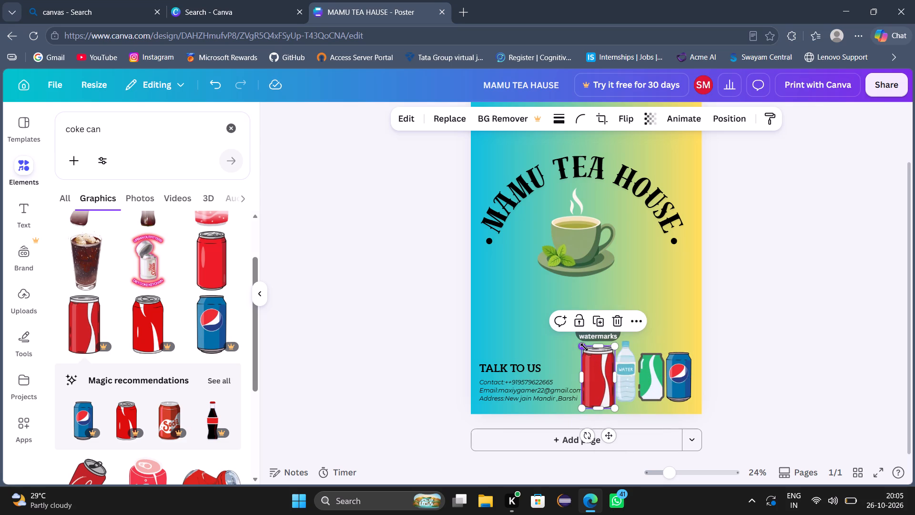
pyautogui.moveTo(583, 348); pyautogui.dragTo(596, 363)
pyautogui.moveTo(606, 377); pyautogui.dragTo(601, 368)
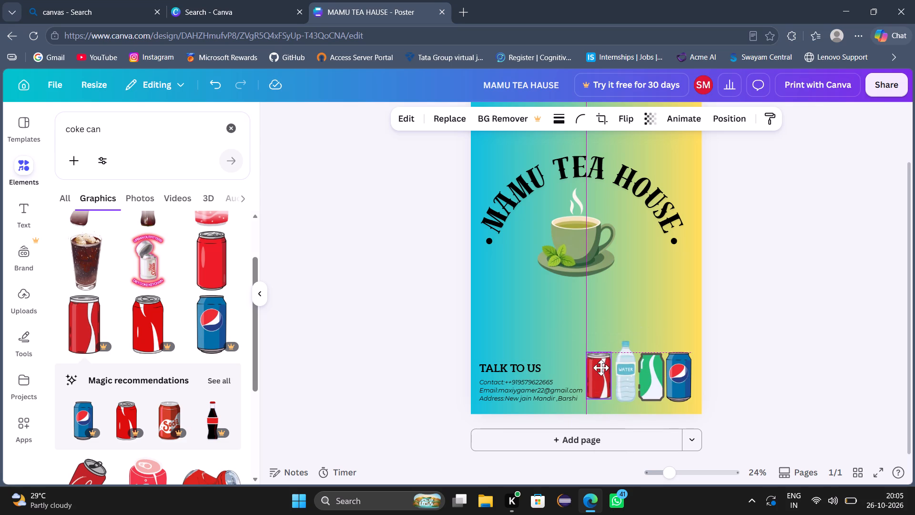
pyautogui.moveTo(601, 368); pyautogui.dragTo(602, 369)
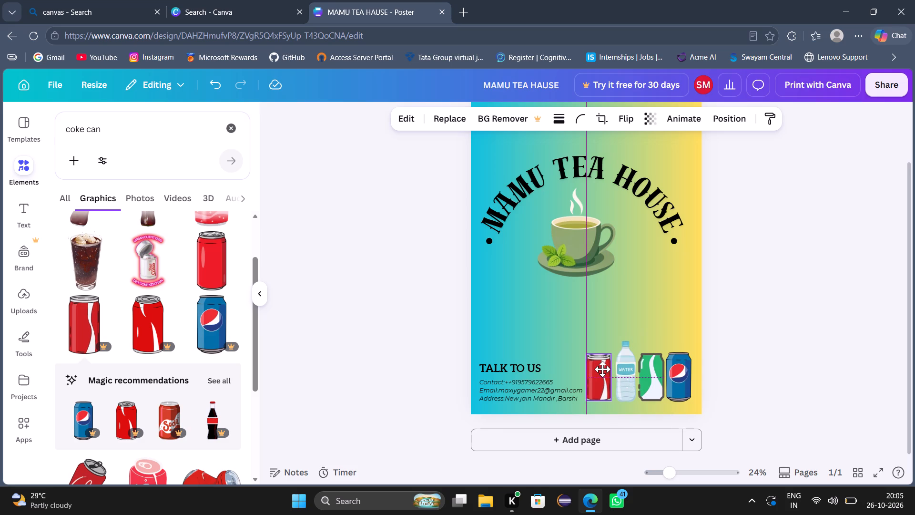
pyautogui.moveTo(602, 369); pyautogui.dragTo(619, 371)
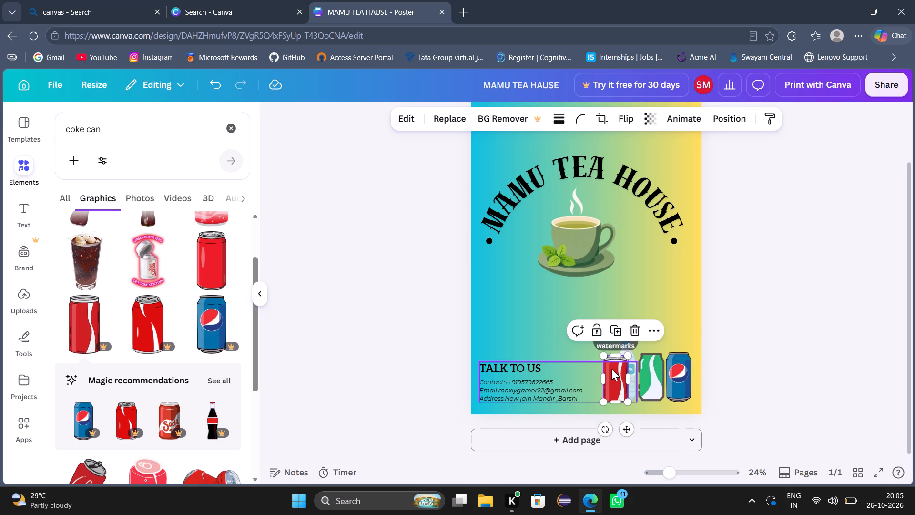
# Move the water bottle up out of the can row to just below the tea cup's saucer.
pyautogui.click(541, 294)
pyautogui.moveTo(629, 349); pyautogui.dragTo(620, 318)
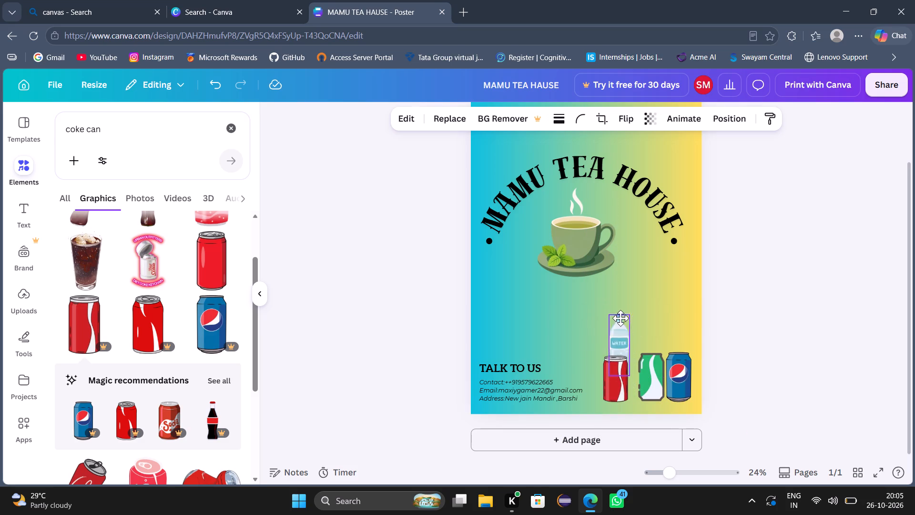
pyautogui.moveTo(620, 318); pyautogui.dragTo(607, 251)
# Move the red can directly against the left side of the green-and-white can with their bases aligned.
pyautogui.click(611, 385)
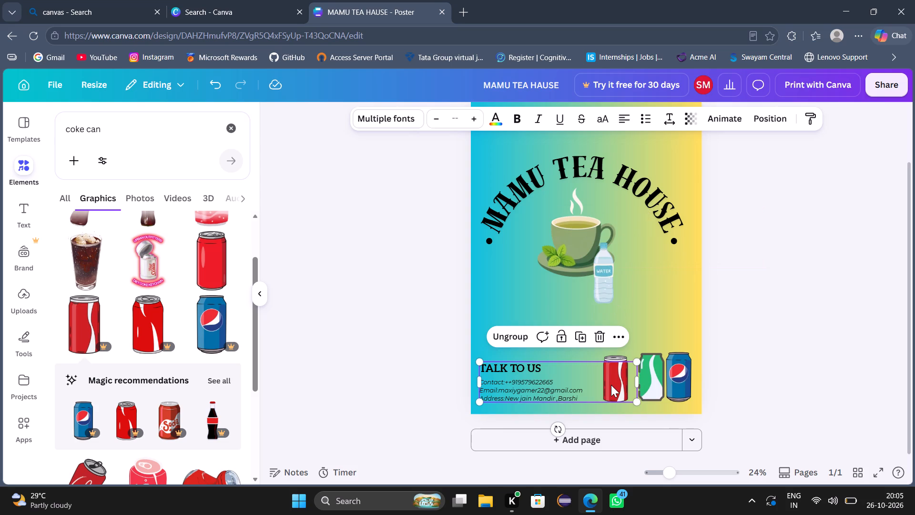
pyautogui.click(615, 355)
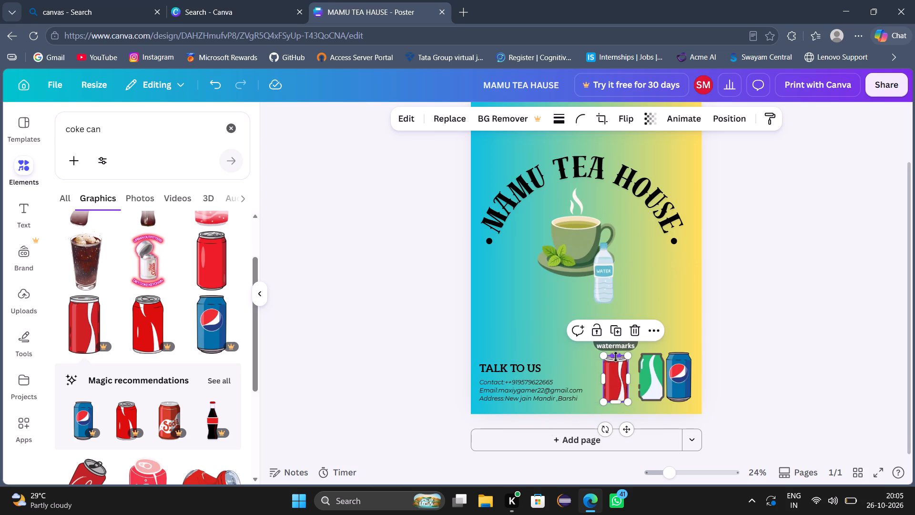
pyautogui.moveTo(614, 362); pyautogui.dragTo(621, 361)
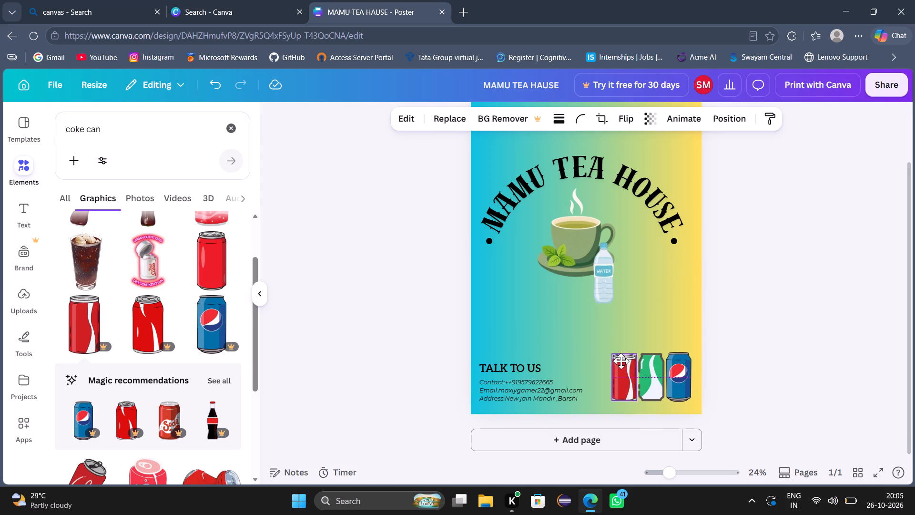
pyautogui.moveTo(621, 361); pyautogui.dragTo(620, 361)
# Slightly shrink the Pepsi can and the green-and-white can to match the red can's height.
pyautogui.click(685, 367)
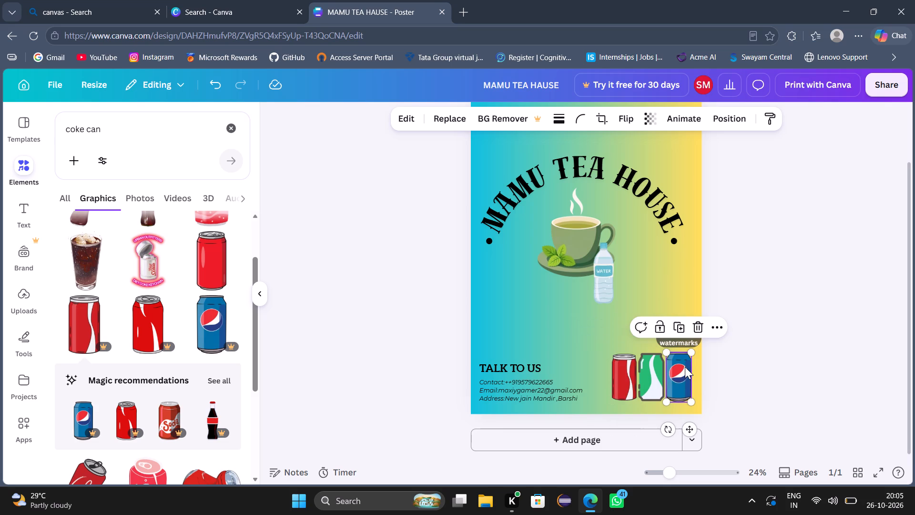
pyautogui.click(694, 353)
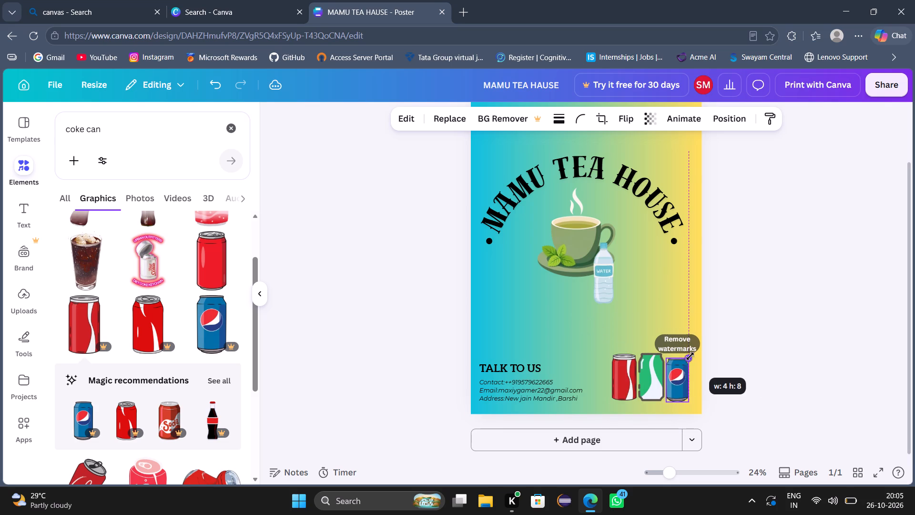
pyautogui.click(652, 374)
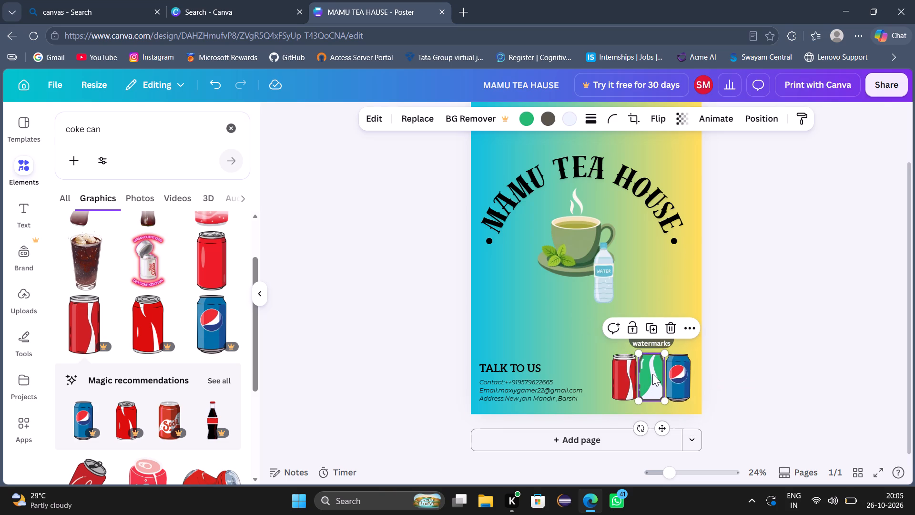
pyautogui.click(639, 355)
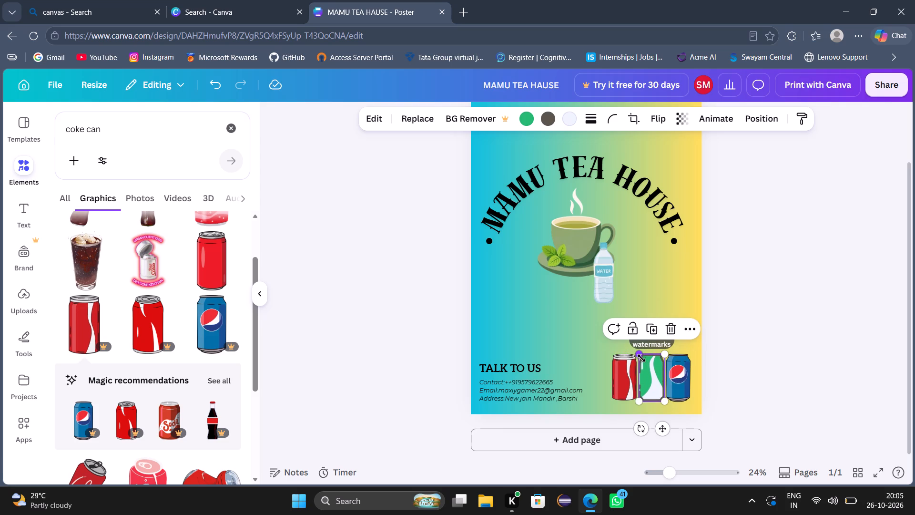
pyautogui.click(548, 311)
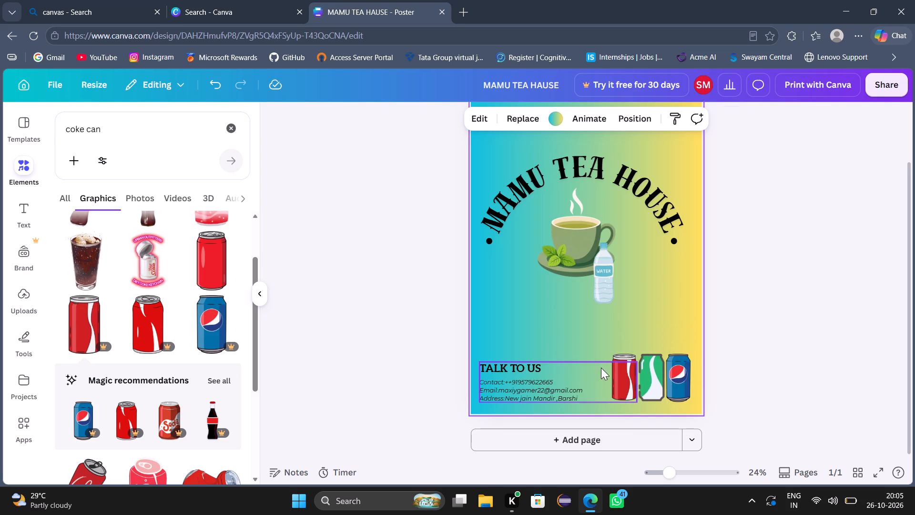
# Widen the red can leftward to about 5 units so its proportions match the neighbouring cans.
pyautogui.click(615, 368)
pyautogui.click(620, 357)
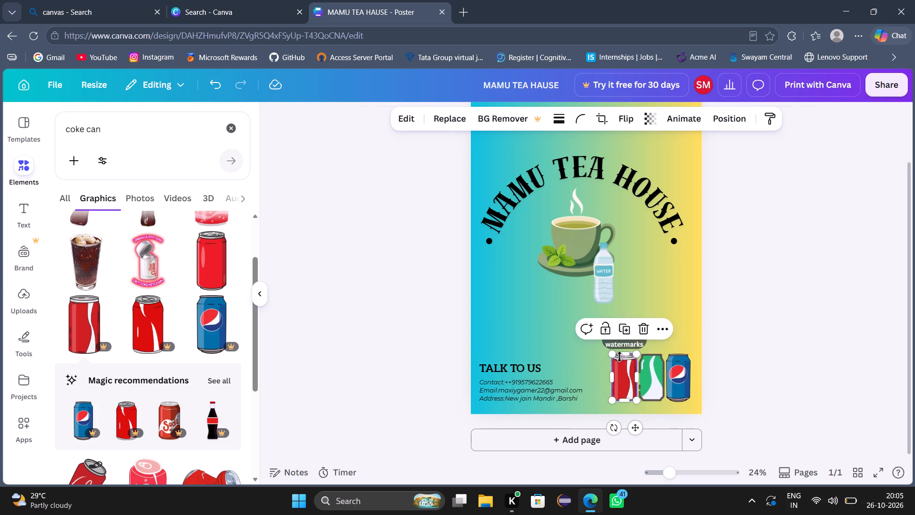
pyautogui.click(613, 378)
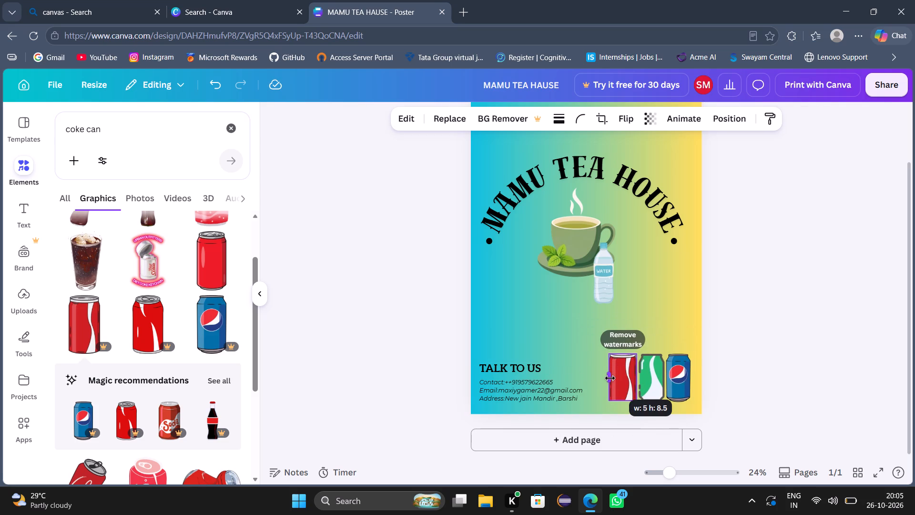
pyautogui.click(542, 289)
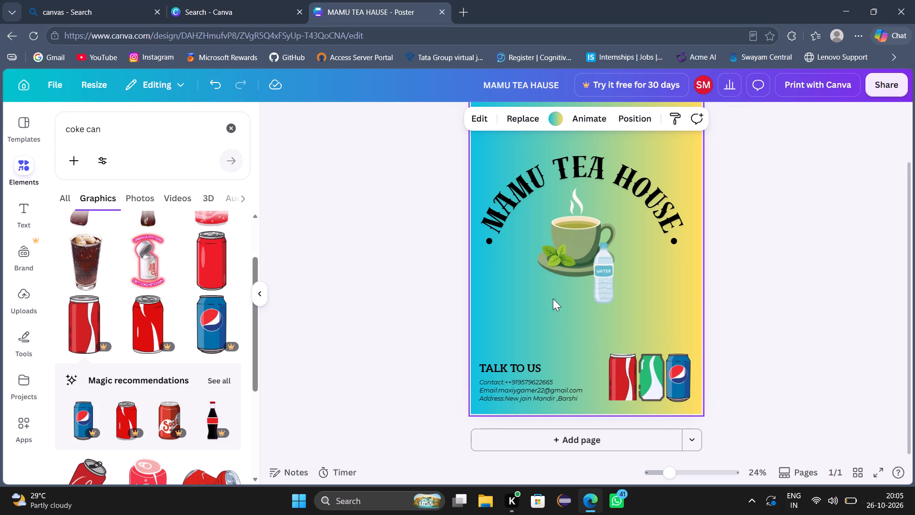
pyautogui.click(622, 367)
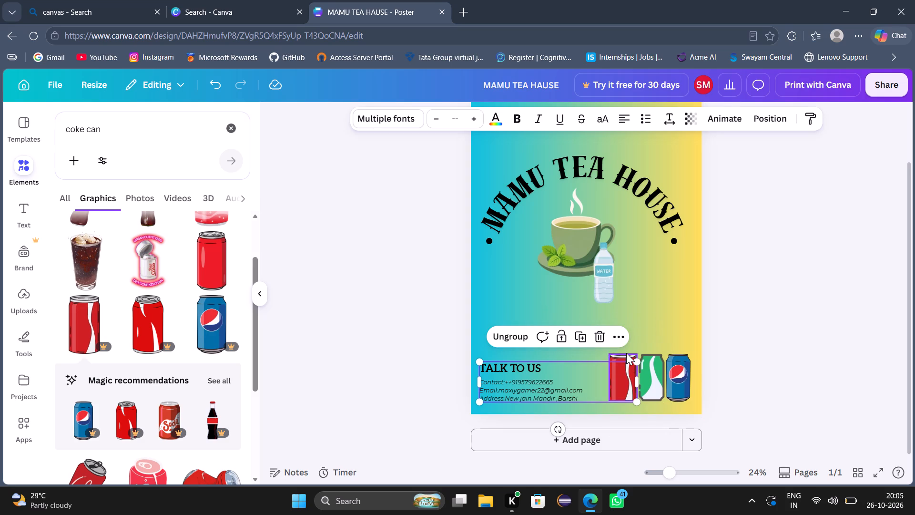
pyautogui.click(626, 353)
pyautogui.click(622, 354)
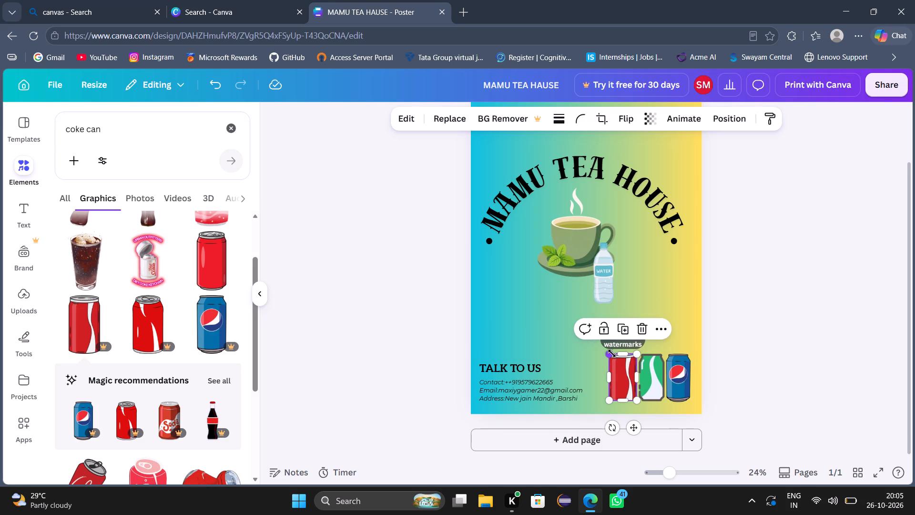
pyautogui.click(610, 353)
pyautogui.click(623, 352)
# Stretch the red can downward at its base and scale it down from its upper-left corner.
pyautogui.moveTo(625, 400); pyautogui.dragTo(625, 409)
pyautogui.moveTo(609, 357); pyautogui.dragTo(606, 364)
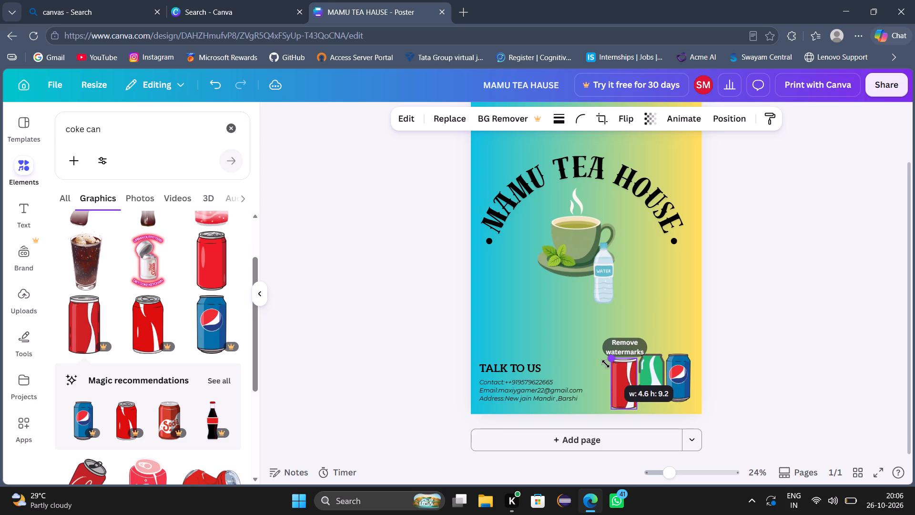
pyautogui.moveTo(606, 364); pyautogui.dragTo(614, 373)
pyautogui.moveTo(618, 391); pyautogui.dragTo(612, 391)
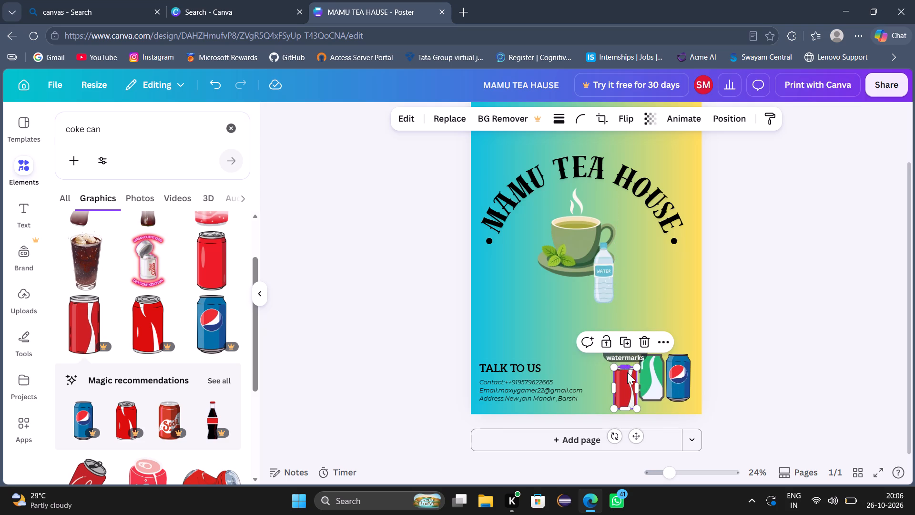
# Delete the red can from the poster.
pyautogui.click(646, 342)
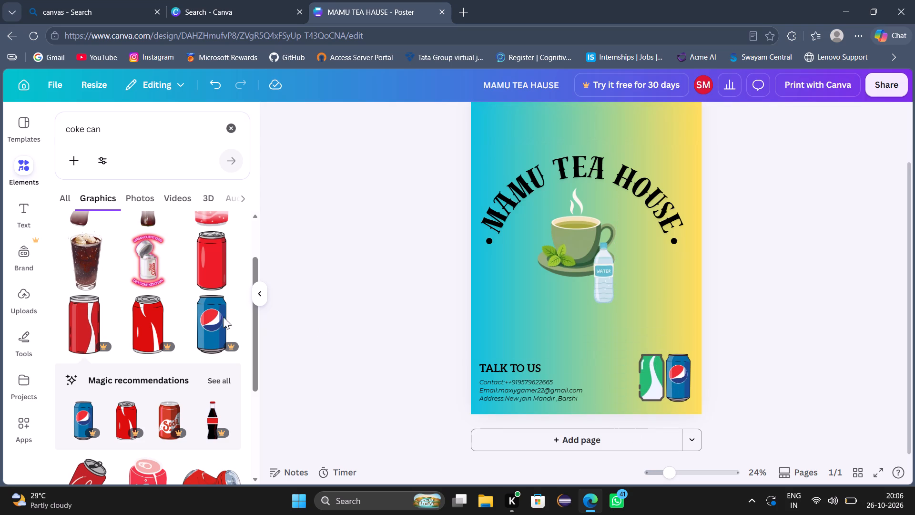
# Add the red Soda can from the coke can recommendations, scale it down and place it beside the green-and-white can.
pyautogui.scroll(-2, 174, 312)
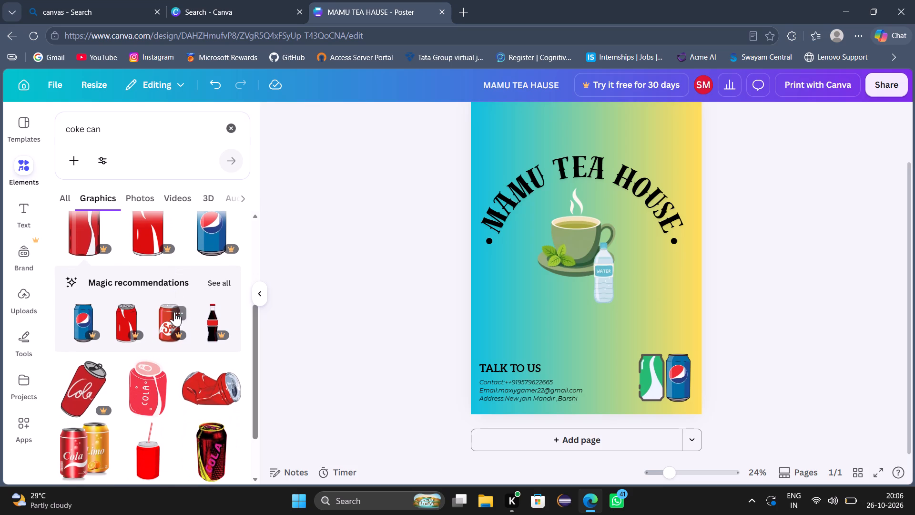
pyautogui.click(168, 311)
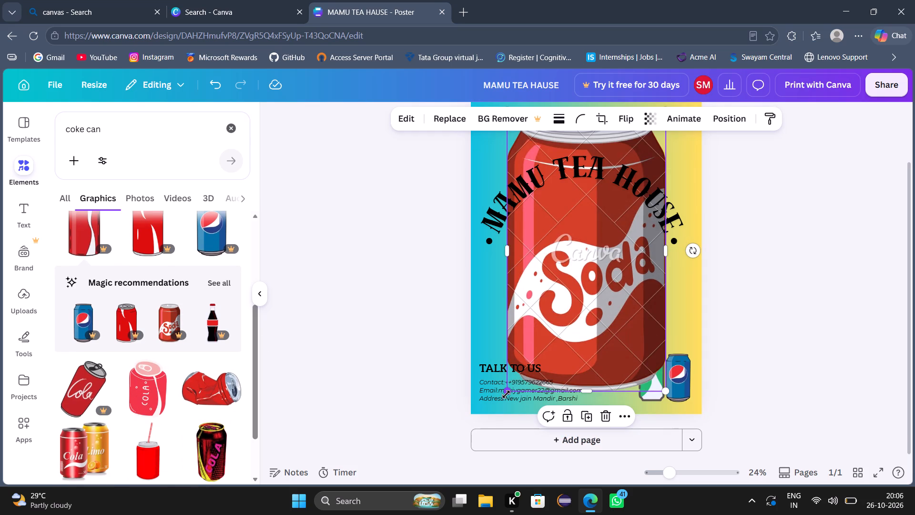
pyautogui.moveTo(506, 394); pyautogui.dragTo(612, 262)
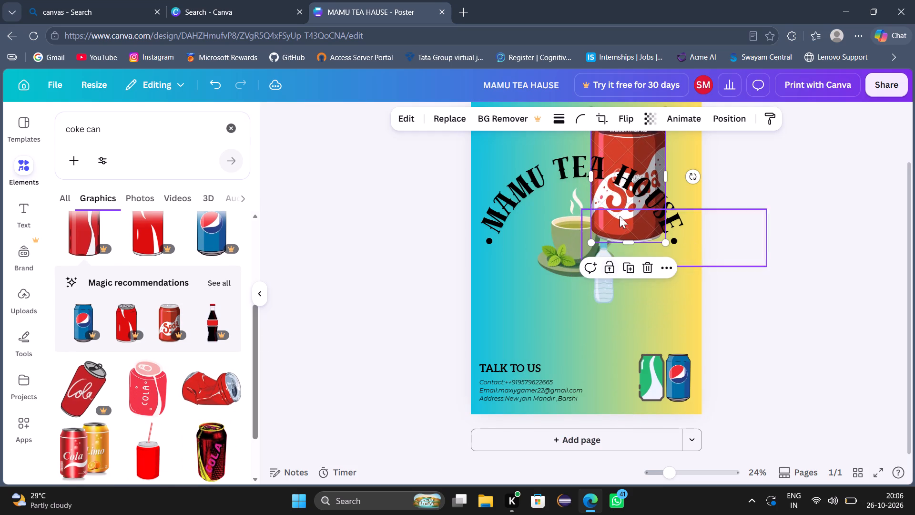
pyautogui.moveTo(612, 146); pyautogui.dragTo(579, 320)
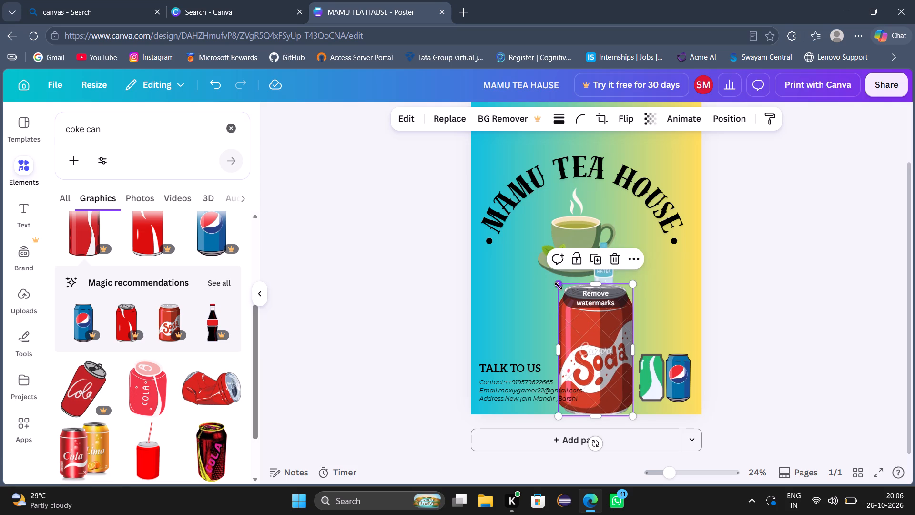
pyautogui.moveTo(559, 286); pyautogui.dragTo(598, 357)
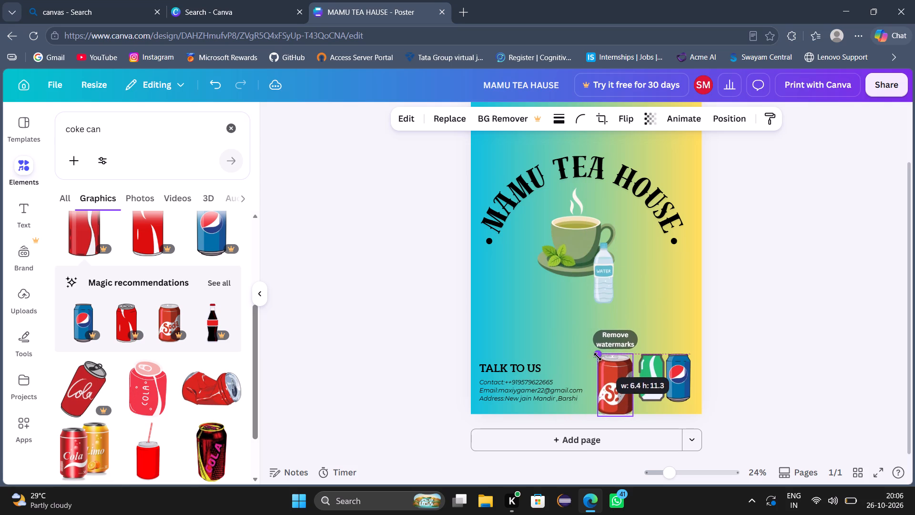
pyautogui.moveTo(598, 357); pyautogui.dragTo(602, 363)
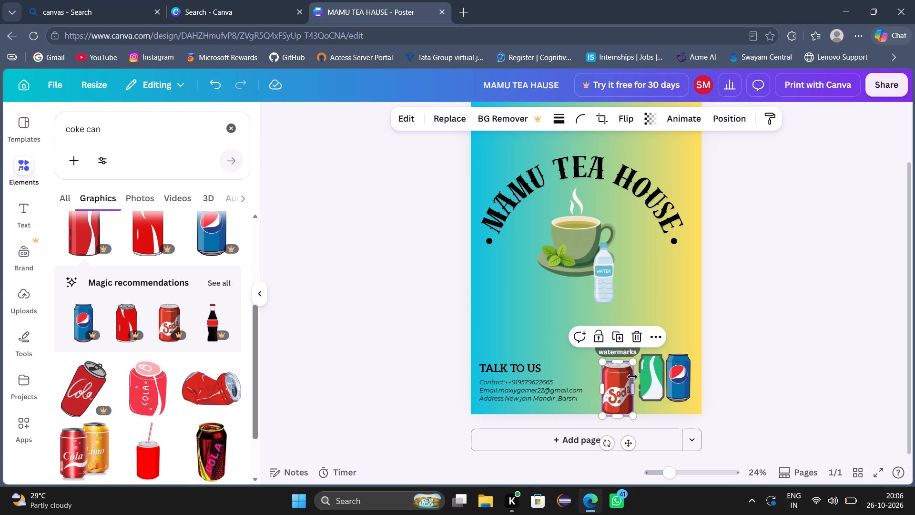
pyautogui.moveTo(618, 377); pyautogui.dragTo(623, 362)
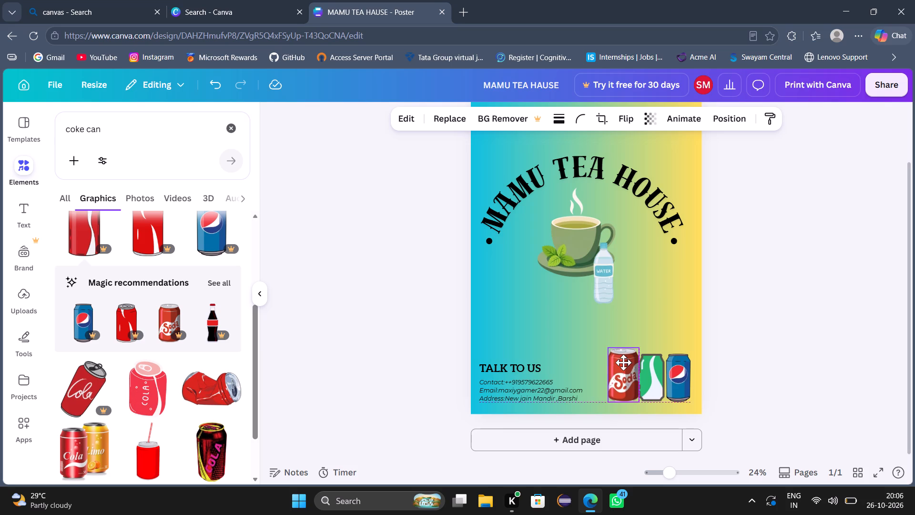
# Resize the red Soda can to about 5.2 by 8.8 so its top and base align with the neighbouring cans.
pyautogui.moveTo(623, 362); pyautogui.dragTo(615, 366)
pyautogui.moveTo(599, 352); pyautogui.dragTo(607, 358)
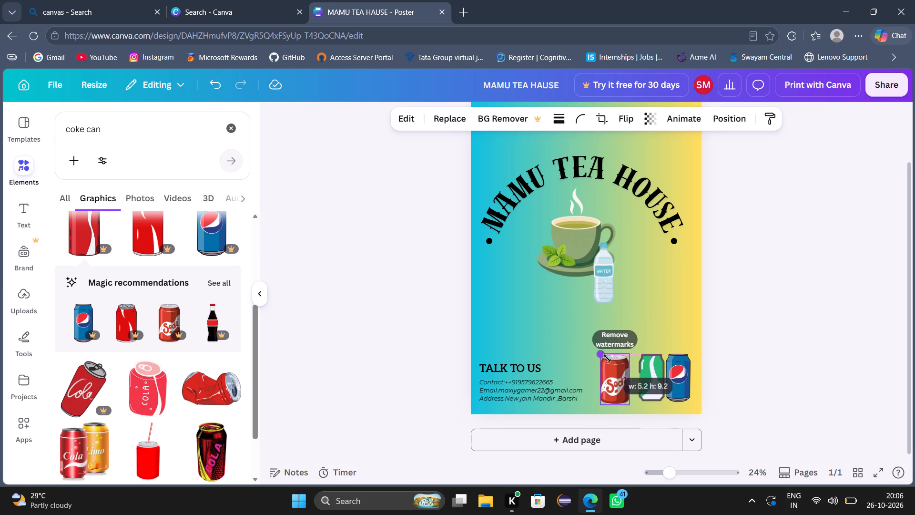
pyautogui.moveTo(607, 358); pyautogui.dragTo(601, 356)
pyautogui.click(614, 373)
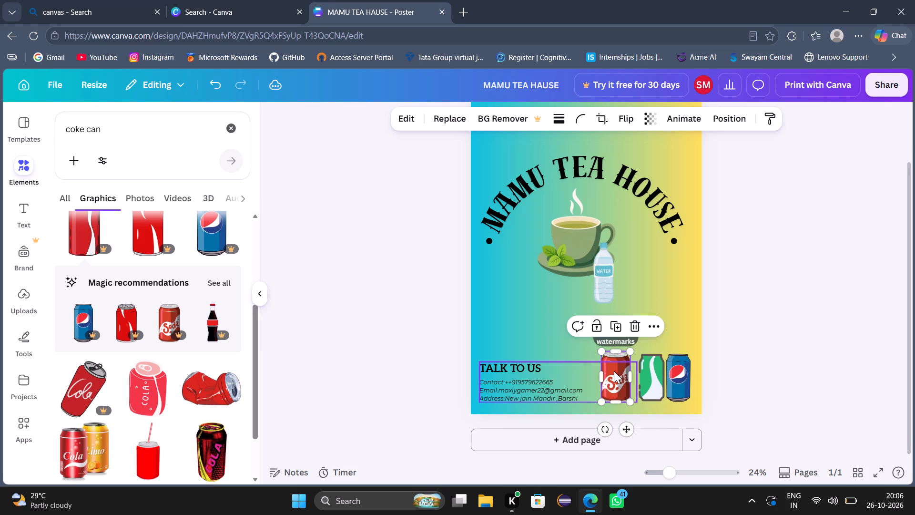
pyautogui.click(614, 352)
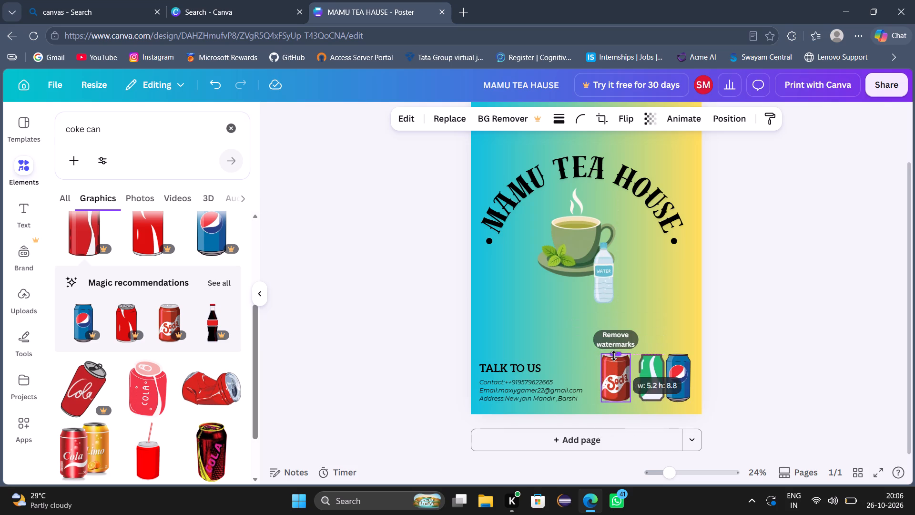
pyautogui.click(533, 330)
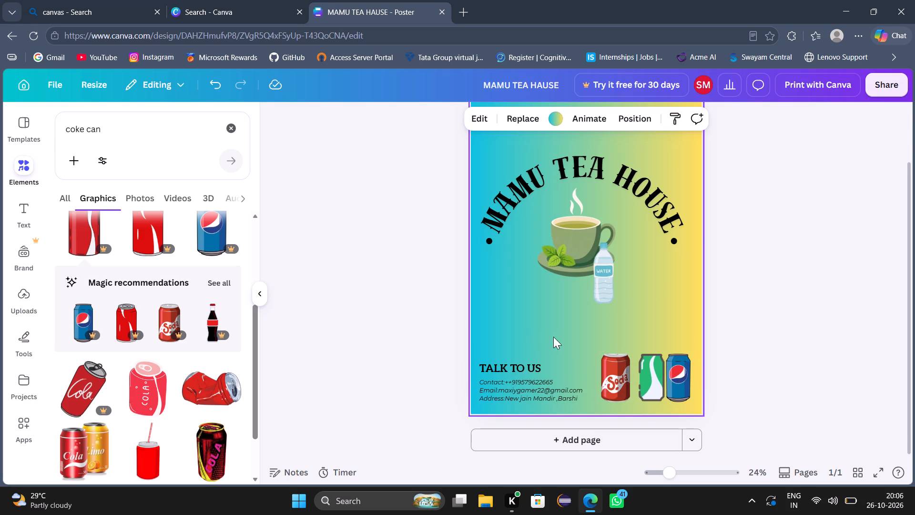
# Narrow the red Soda can slightly from its left side and move it up against the green-and-white can.
pyautogui.click(611, 366)
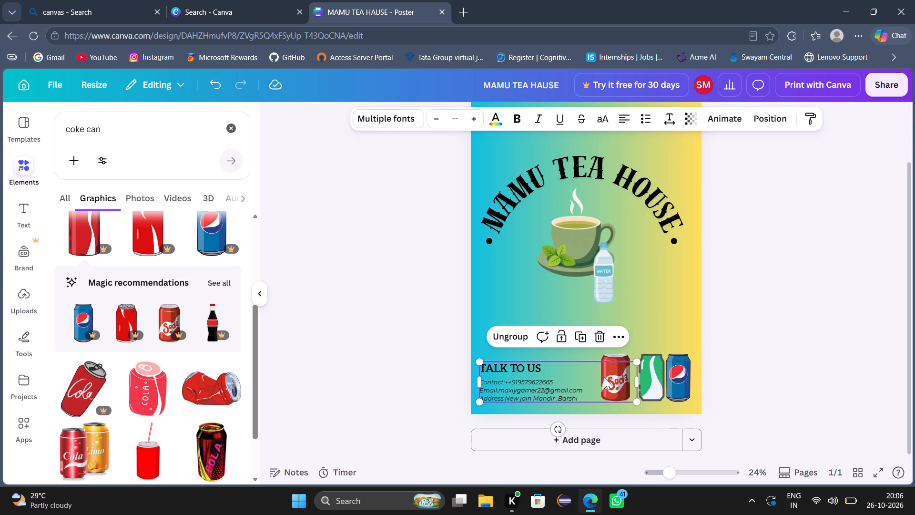
pyautogui.click(604, 378)
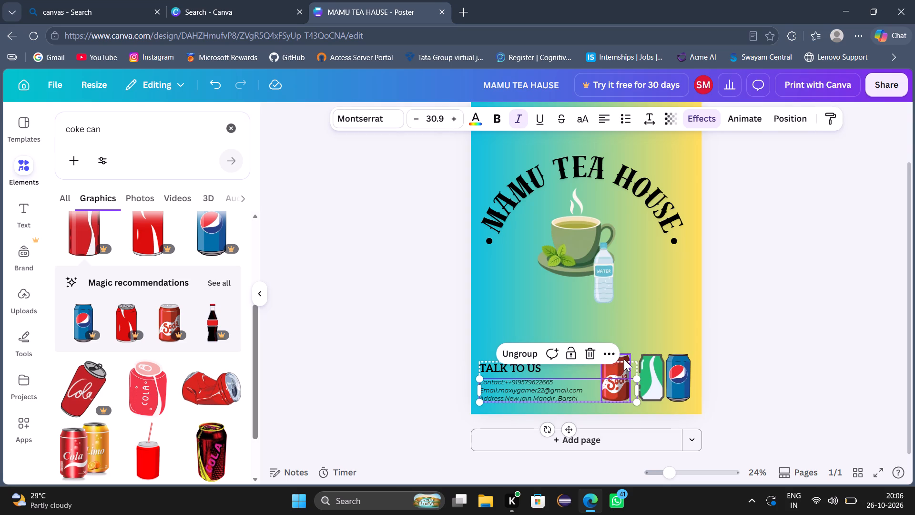
pyautogui.click(624, 359)
pyautogui.moveTo(600, 377); pyautogui.dragTo(601, 377)
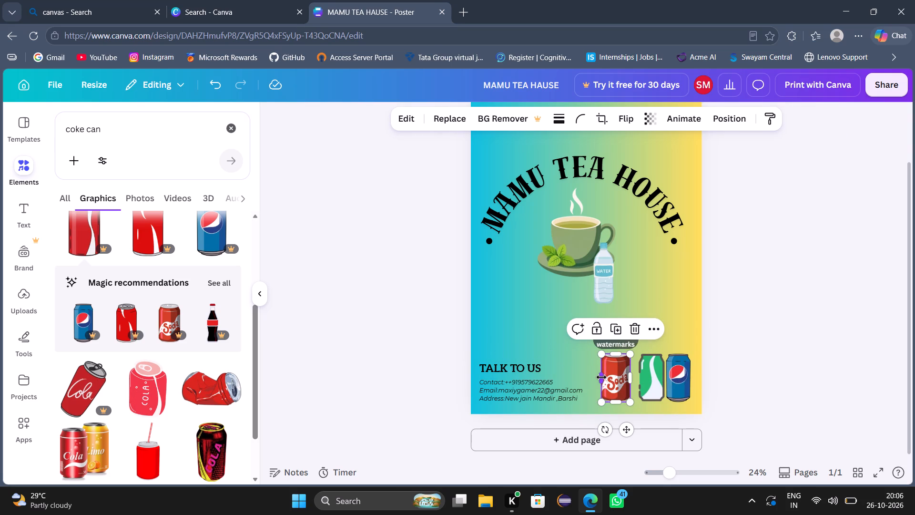
pyautogui.moveTo(601, 377); pyautogui.dragTo(605, 377)
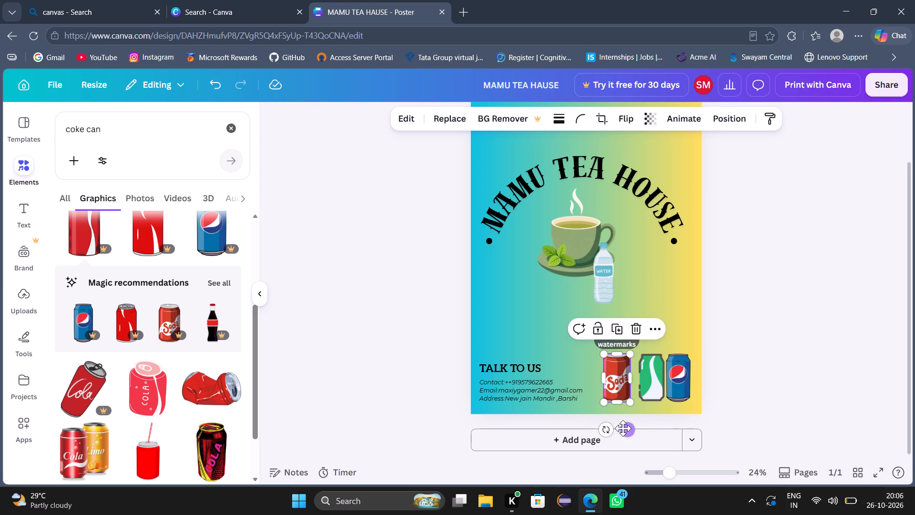
pyautogui.moveTo(624, 428); pyautogui.dragTo(629, 429)
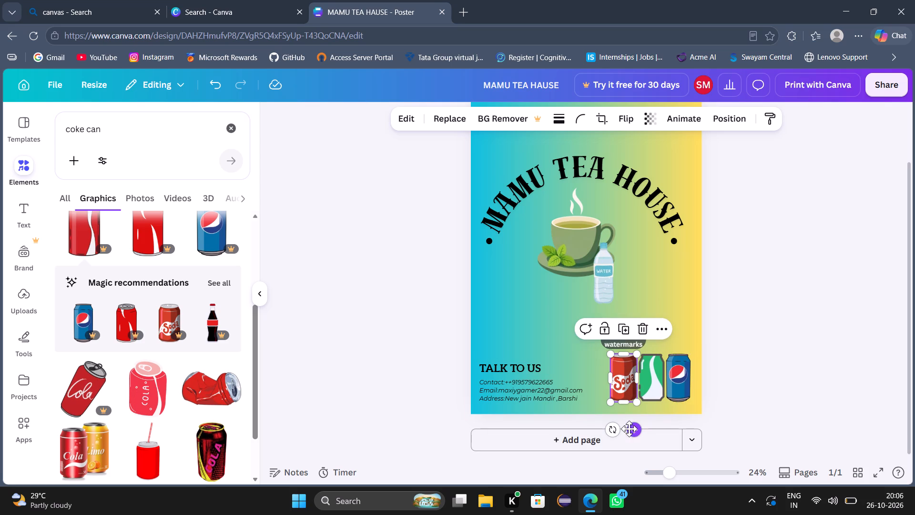
pyautogui.click(679, 299)
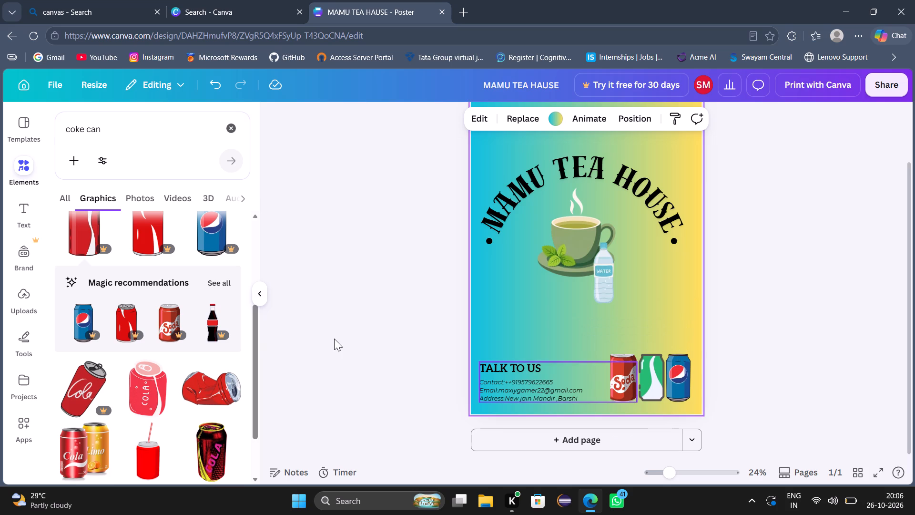
# Search the elements for sprite, examine the graphics and photos for another drink, and clear the search.
pyautogui.click(157, 131)
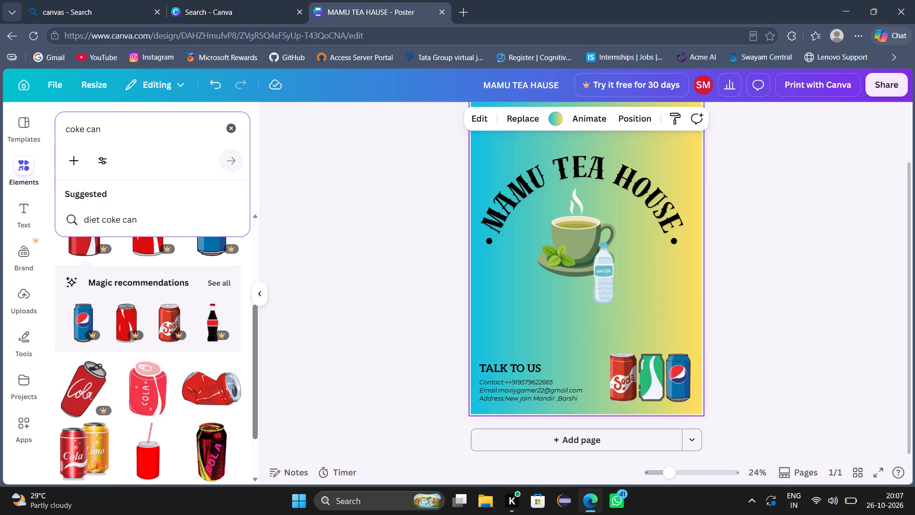
pyautogui.hotkey('ctrl', 'a')
pyautogui.press('BackSpace')
pyautogui.write('sp')
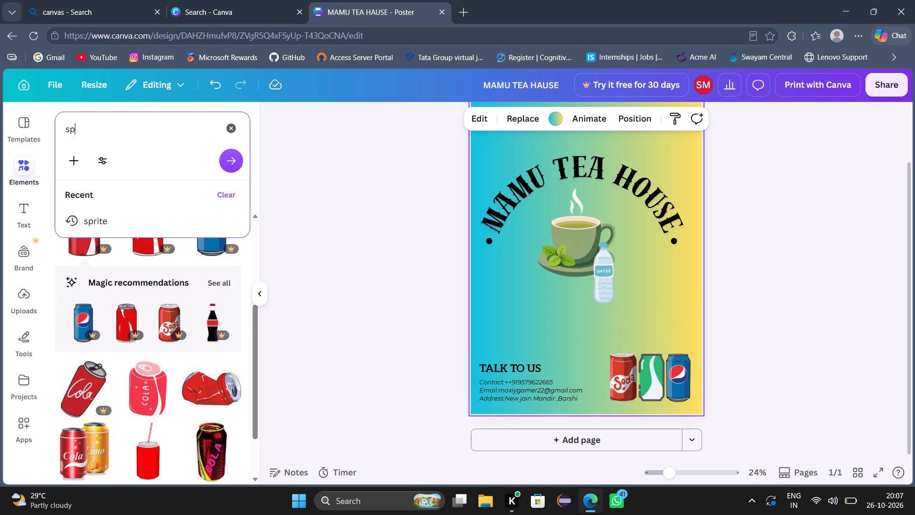
pyautogui.click(103, 218)
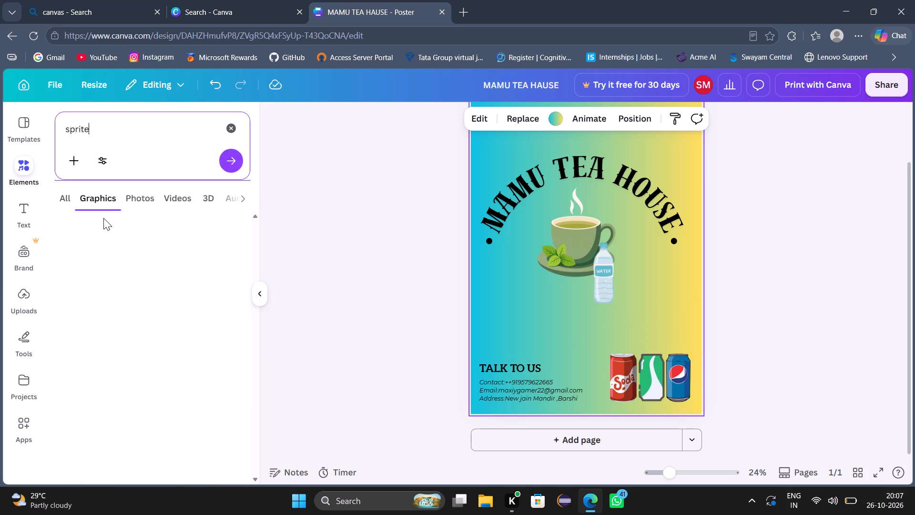
pyautogui.scroll(-1, 138, 376)
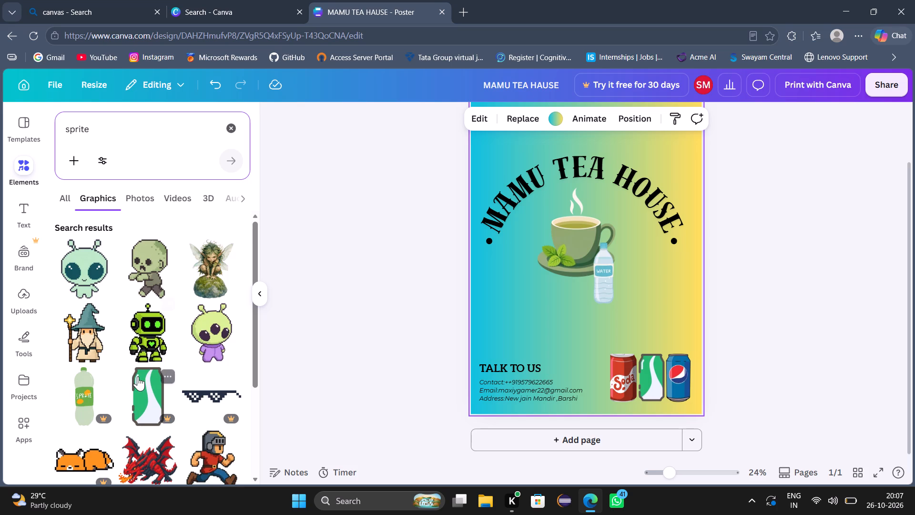
pyautogui.scroll(-4, 138, 376)
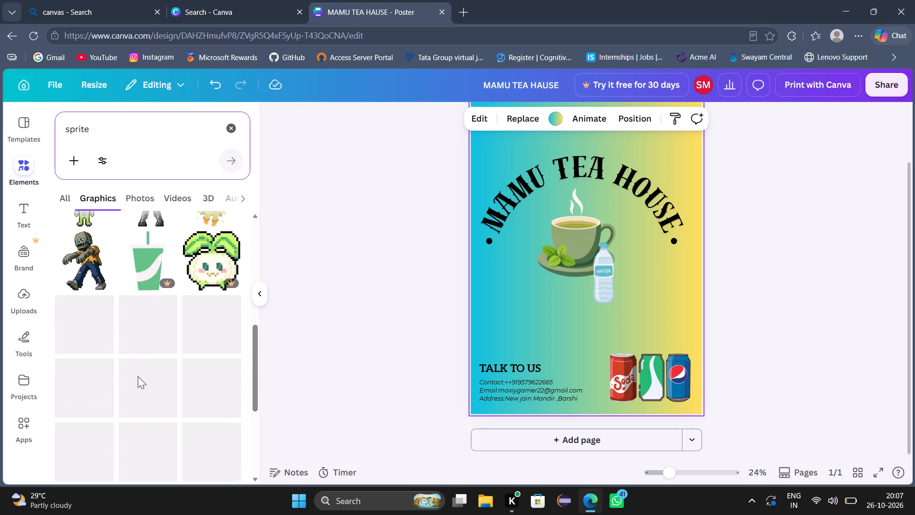
pyautogui.scroll(-3, 138, 376)
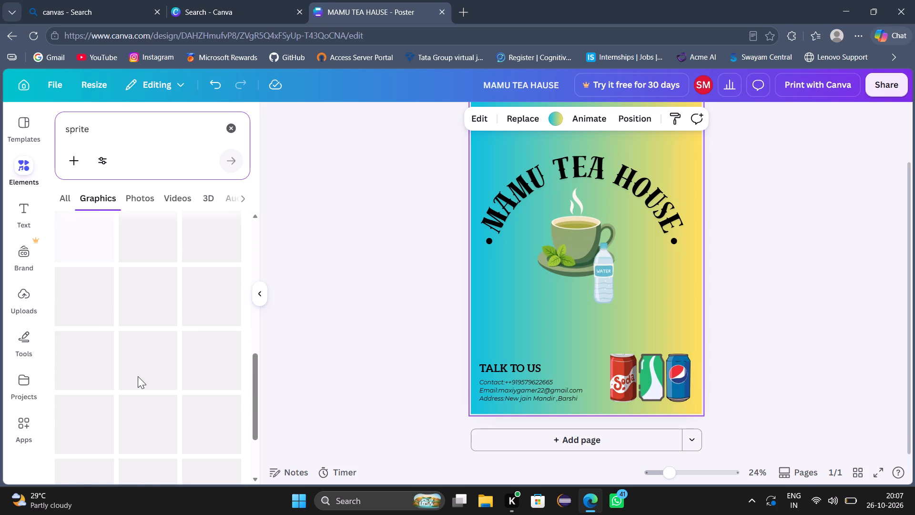
pyautogui.scroll(-2, 152, 331)
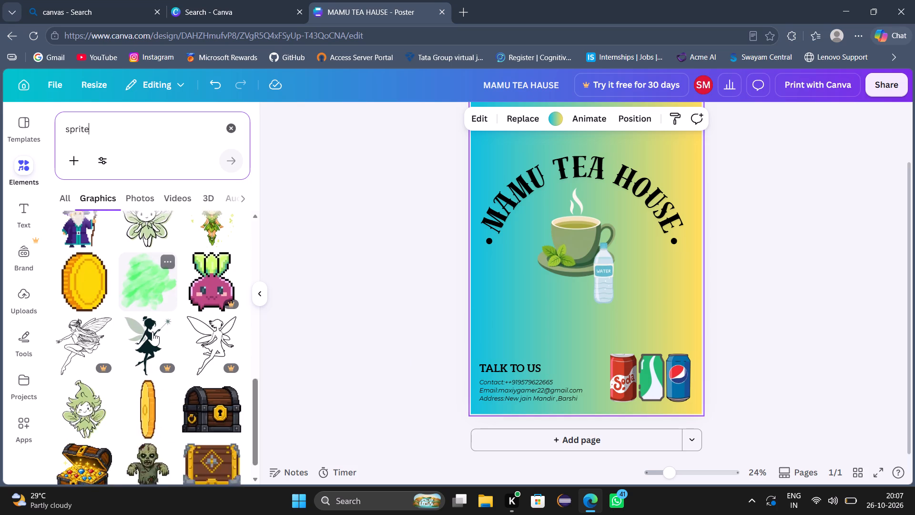
pyautogui.scroll(-1, 152, 331)
pyautogui.scroll(3, 152, 331)
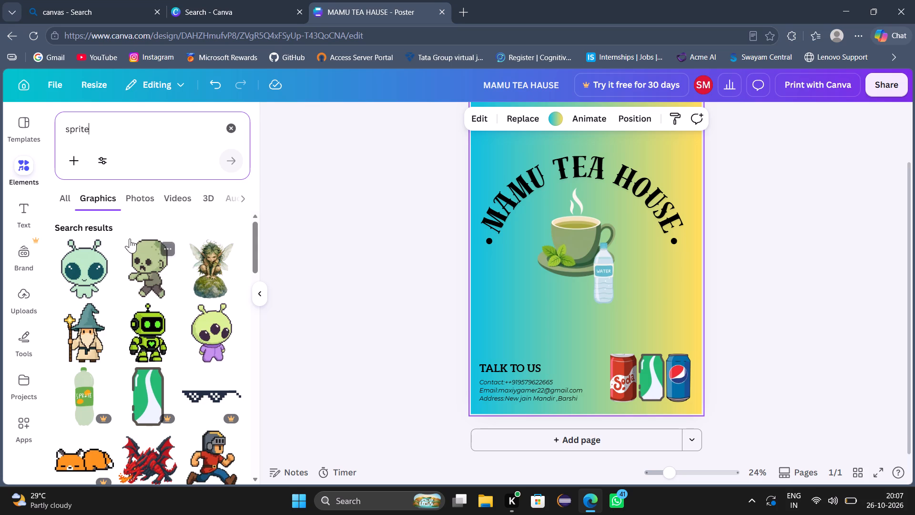
pyautogui.click(132, 201)
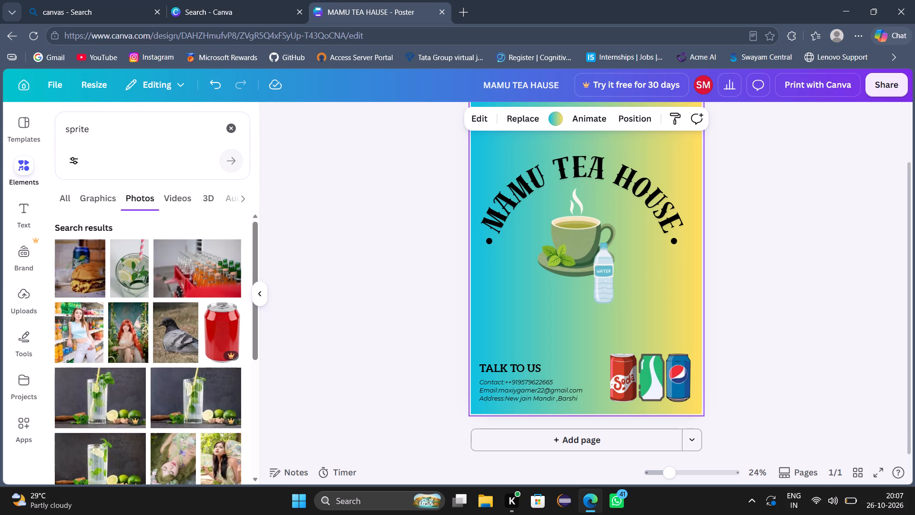
pyautogui.click(233, 133)
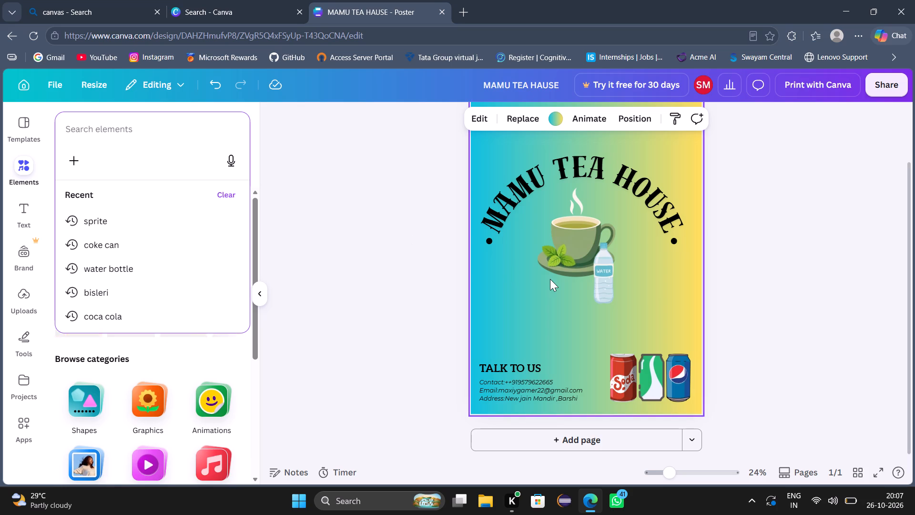
# Move the water bottle from the tea cup down to the left of the red Soda can, aligned with the can bases.
pyautogui.moveTo(603, 277); pyautogui.dragTo(593, 371)
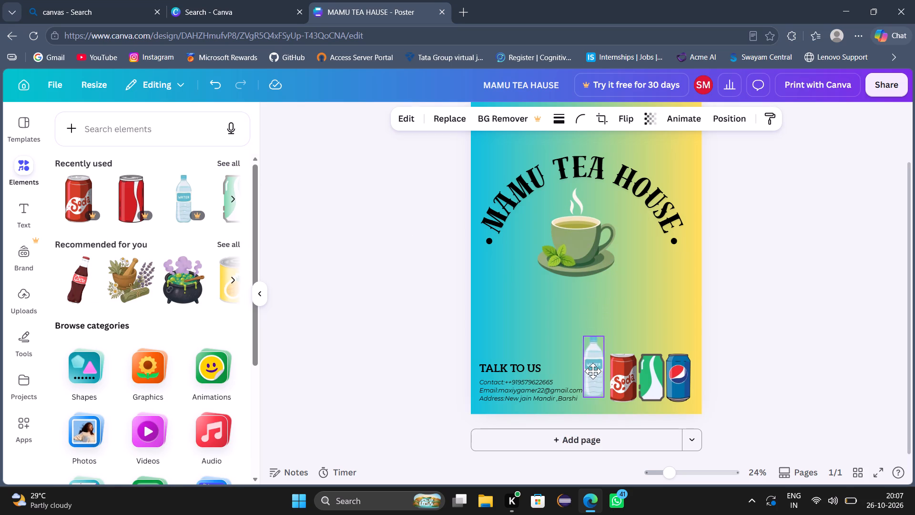
pyautogui.moveTo(593, 371); pyautogui.dragTo(597, 373)
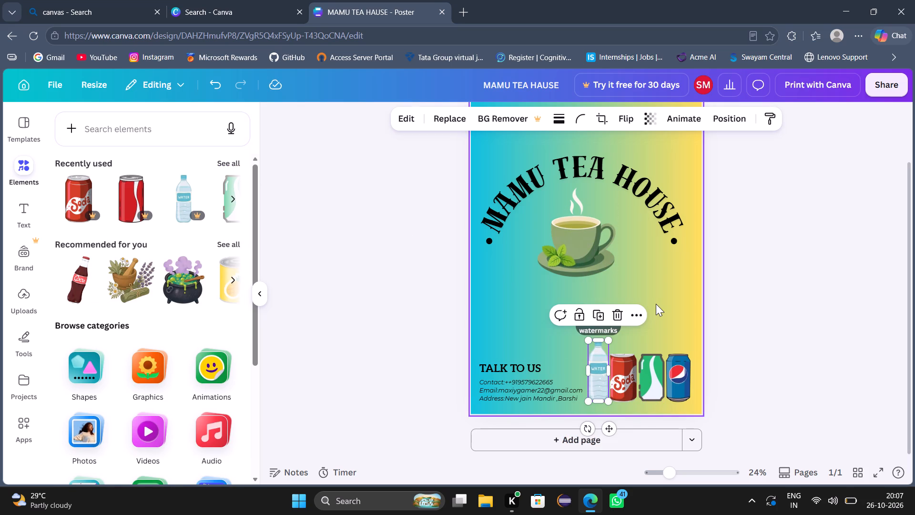
pyautogui.click(656, 304)
# Shift the Pepsi can and the green-and-white can right, closer to the poster's right edge.
pyautogui.moveTo(667, 375); pyautogui.dragTo(675, 376)
pyautogui.moveTo(655, 376); pyautogui.dragTo(662, 376)
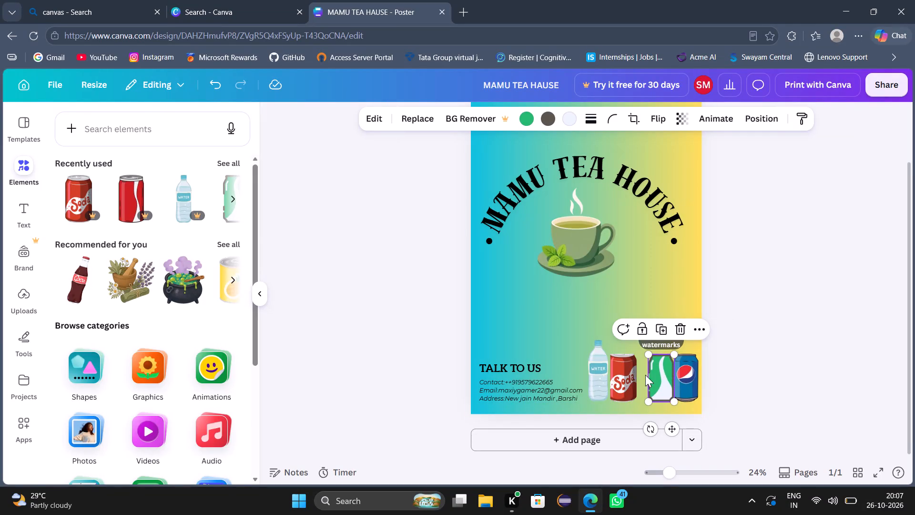
# Nudge the TALK TO US contact block slightly left, closer to the poster's left edge.
pyautogui.doubleClick(626, 374)
pyautogui.click(626, 352)
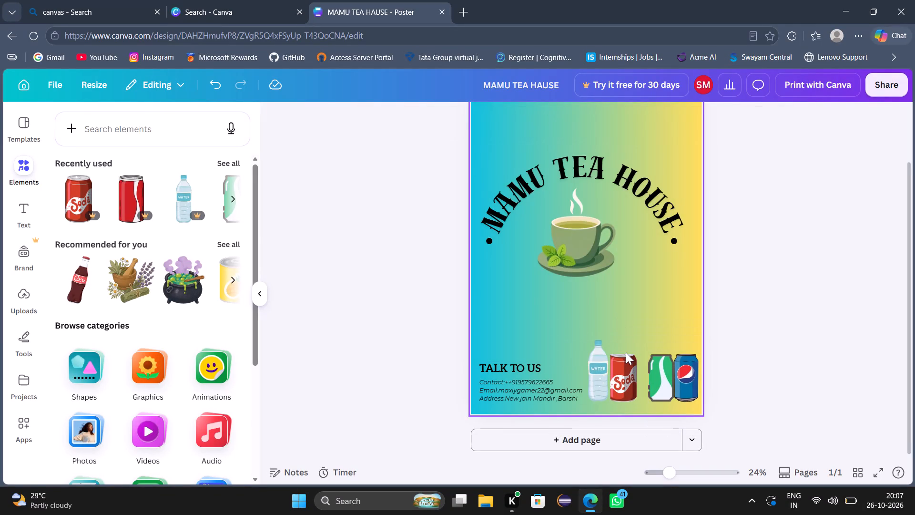
pyautogui.click(624, 354)
pyautogui.click(624, 354)
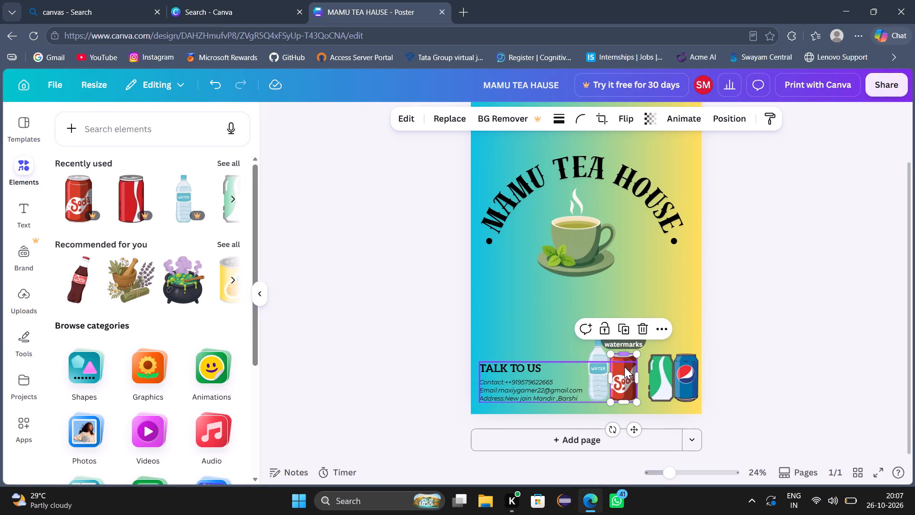
pyautogui.click(624, 368)
pyautogui.moveTo(624, 368); pyautogui.dragTo(619, 369)
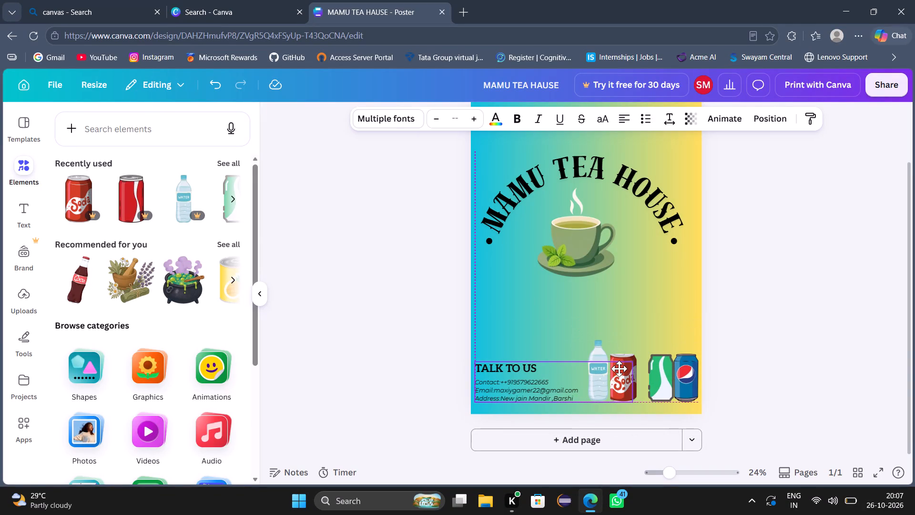
pyautogui.moveTo(619, 369); pyautogui.dragTo(619, 369)
# Move the red Soda can right, leaving equal gaps of about 1.2 to the water bottle and the green-and-white can.
pyautogui.moveTo(621, 353); pyautogui.dragTo(629, 353)
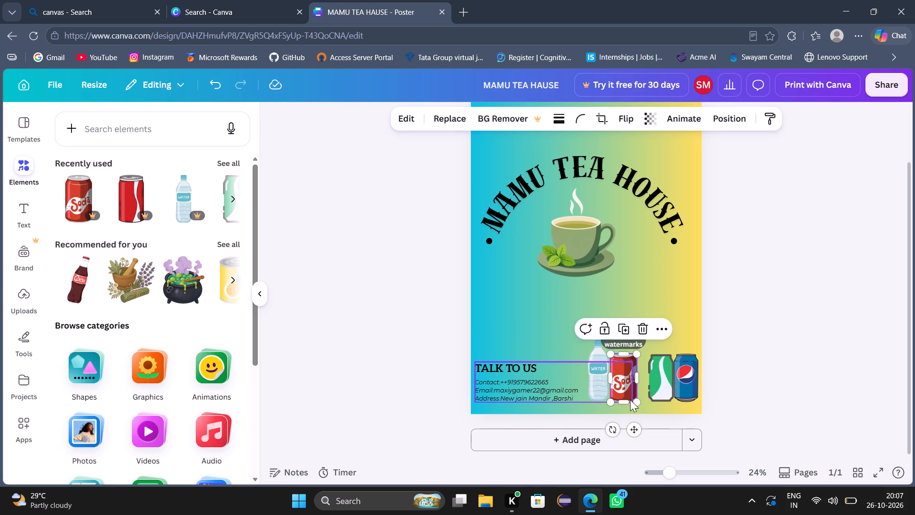
pyautogui.moveTo(631, 426); pyautogui.dragTo(638, 426)
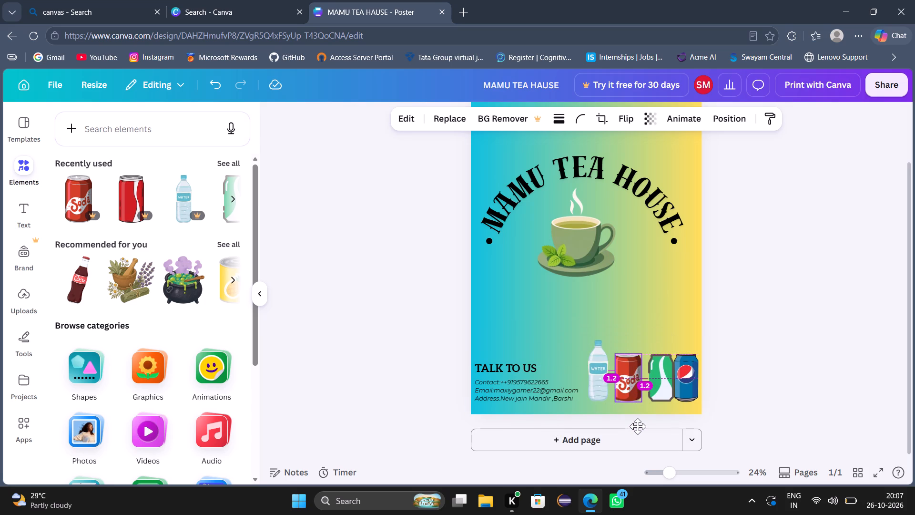
# Shift the red Soda can and the water bottle right, tightening their gaps in the cold drinks row.
pyautogui.moveTo(638, 426); pyautogui.dragTo(639, 426)
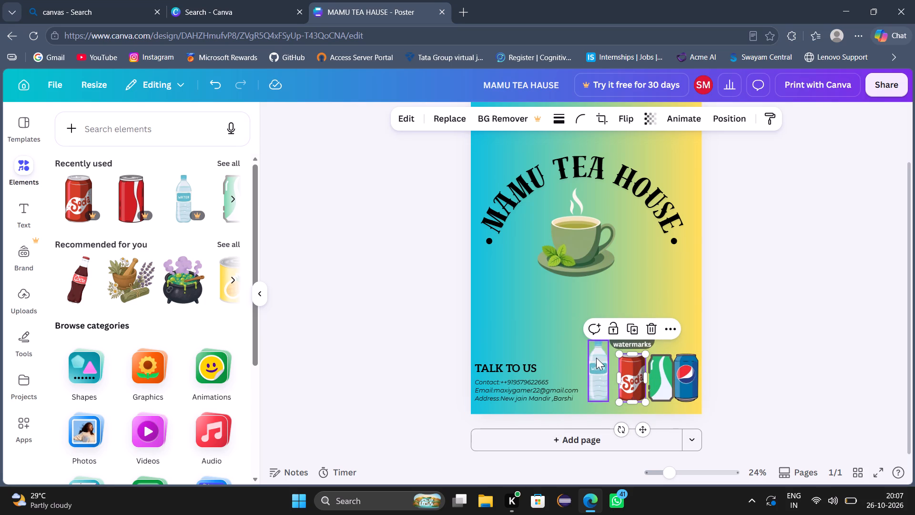
pyautogui.click(600, 351)
pyautogui.moveTo(600, 351); pyautogui.dragTo(608, 352)
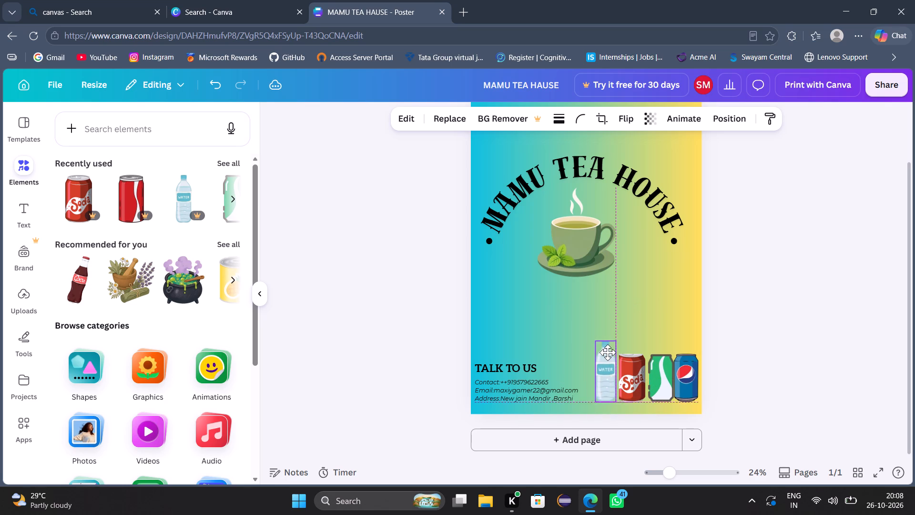
pyautogui.click(608, 353)
pyautogui.click(686, 316)
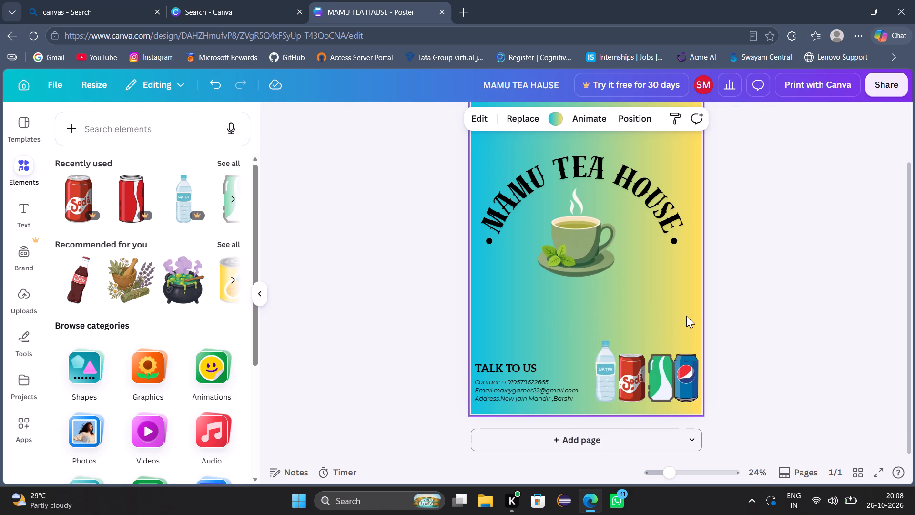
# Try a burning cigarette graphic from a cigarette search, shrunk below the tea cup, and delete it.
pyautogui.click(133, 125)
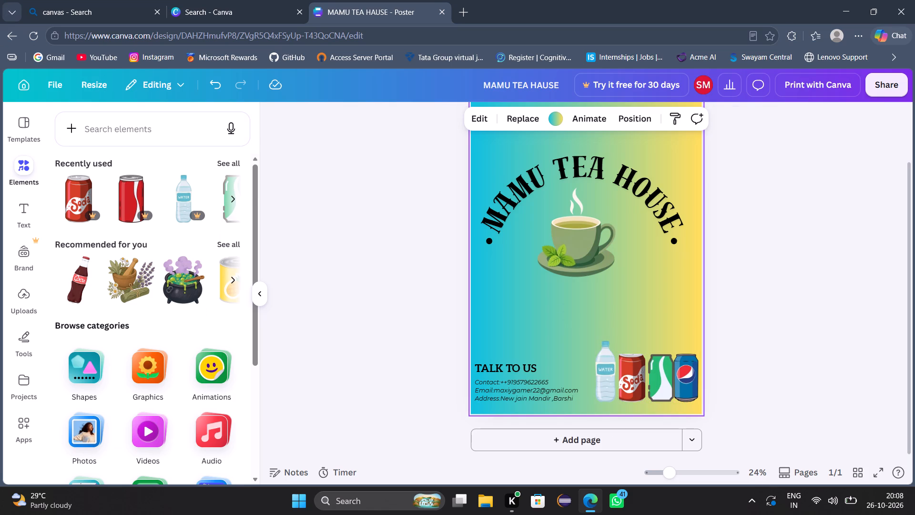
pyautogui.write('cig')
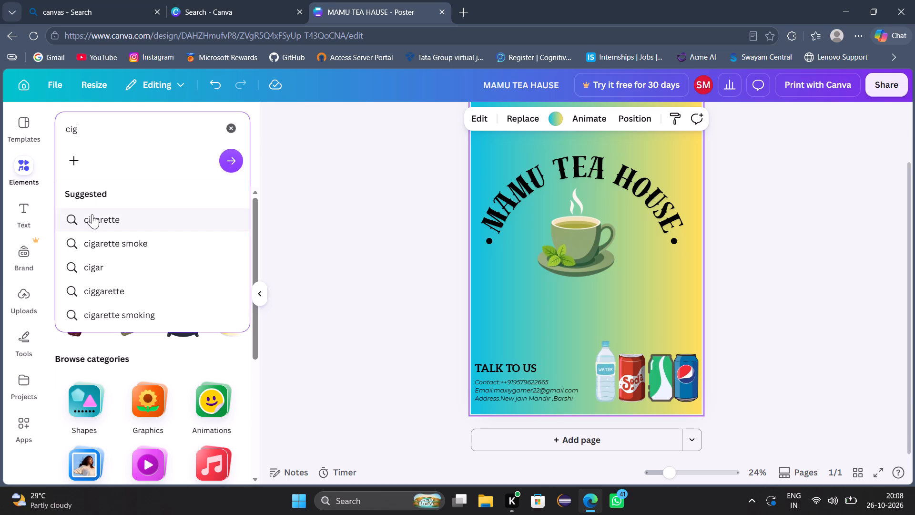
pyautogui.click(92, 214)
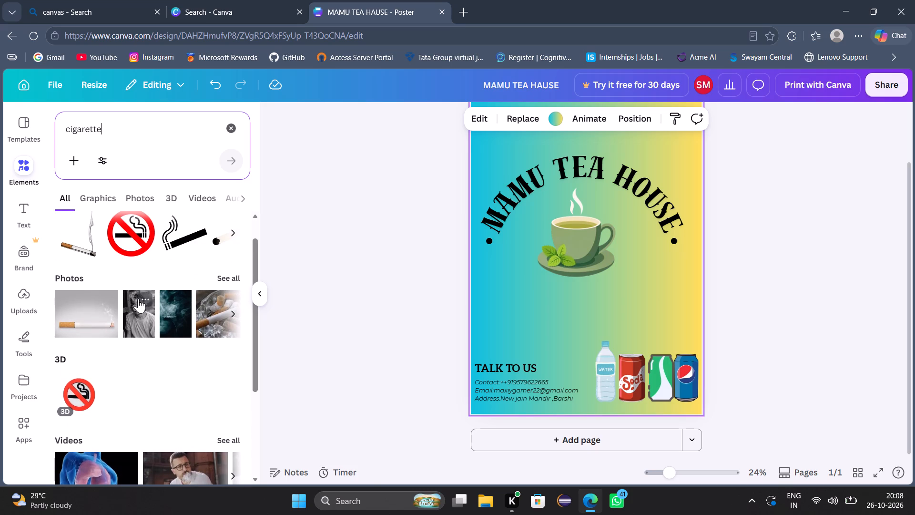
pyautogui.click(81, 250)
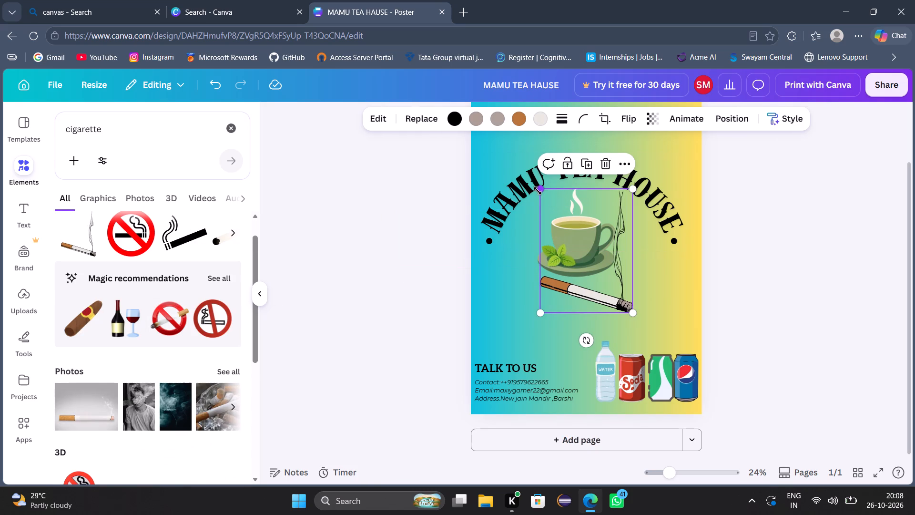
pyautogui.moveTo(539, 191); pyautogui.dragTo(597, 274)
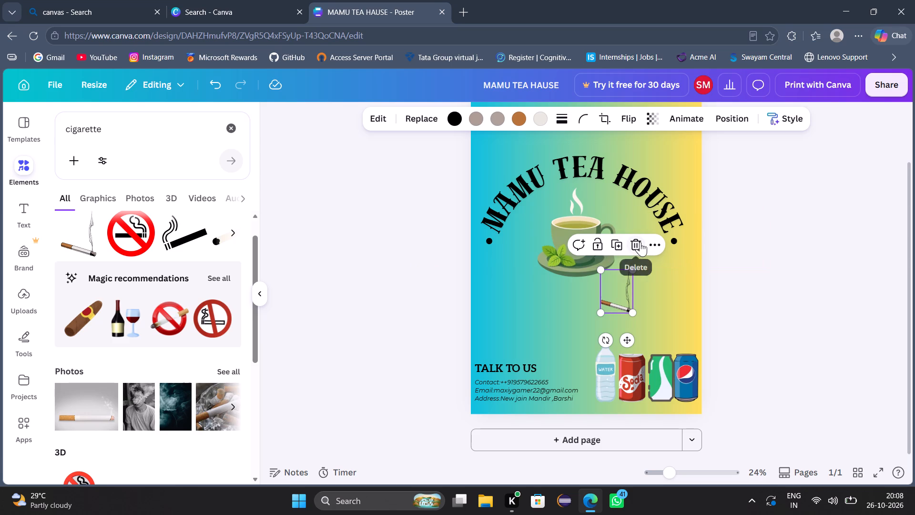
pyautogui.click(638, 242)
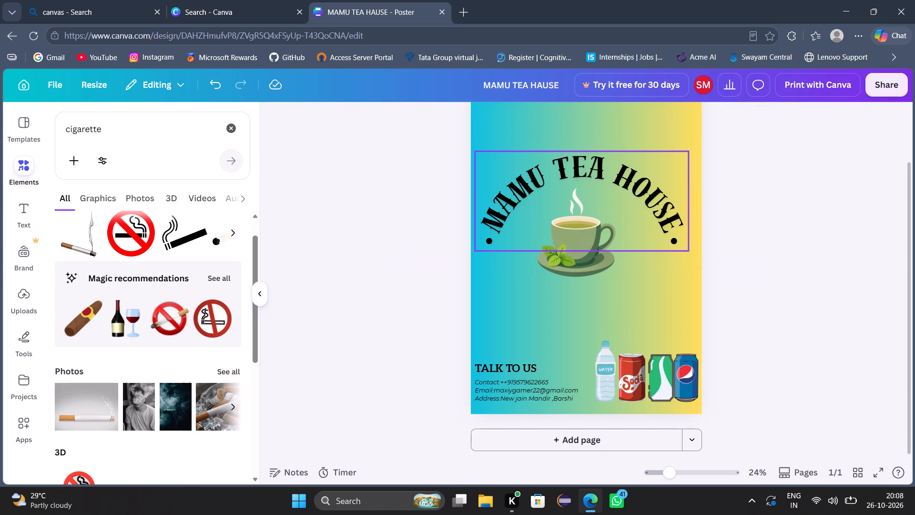
# Search the elements for goldflak and look through the graphics results for a cigarette pack.
pyautogui.click(192, 134)
pyautogui.hotkey('ctrl', 'a')
pyautogui.press('BackSpace')
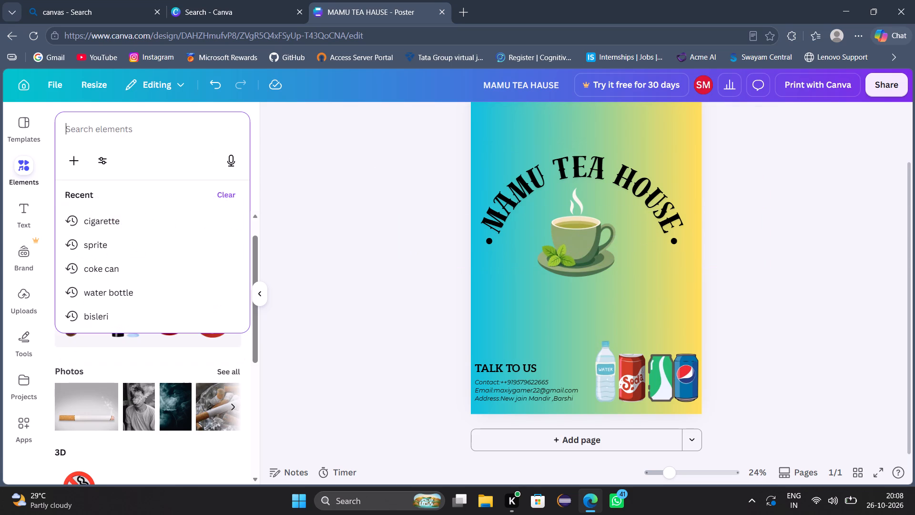
pyautogui.write('god')
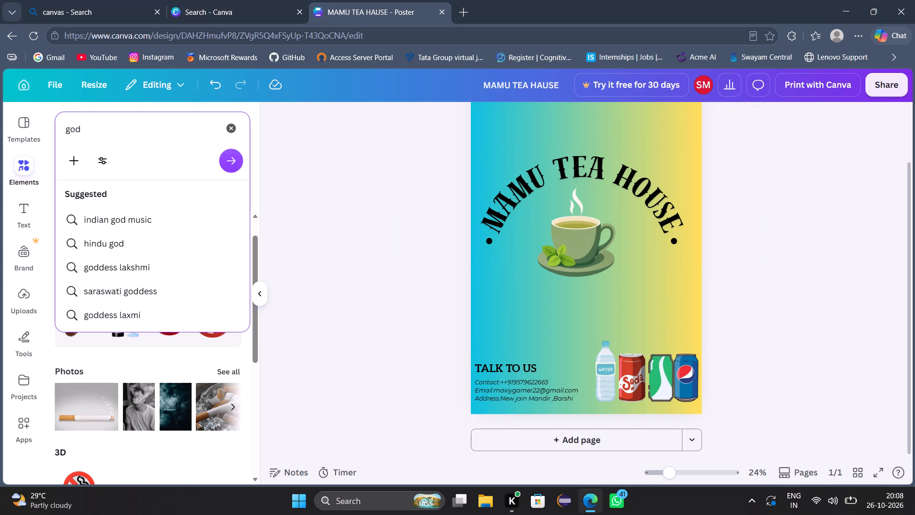
pyautogui.press('BackSpace')
pyautogui.press('BackSpace')
pyautogui.write('old')
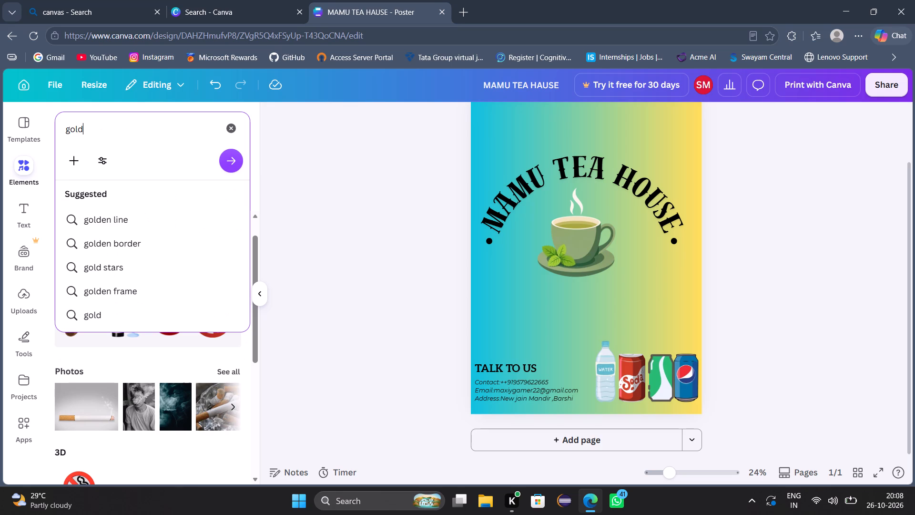
pyautogui.press('f')
pyautogui.write('lak')
pyautogui.press('Return')
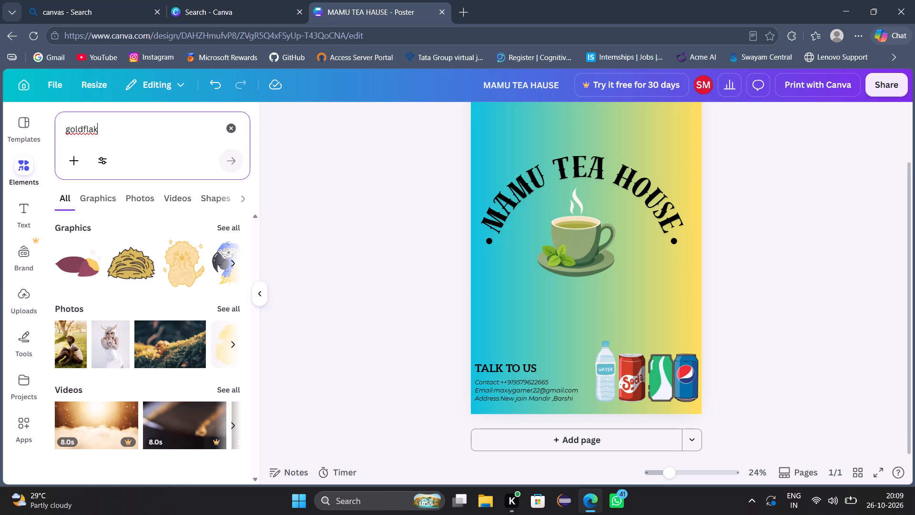
pyautogui.click(104, 190)
pyautogui.scroll(-6, 138, 238)
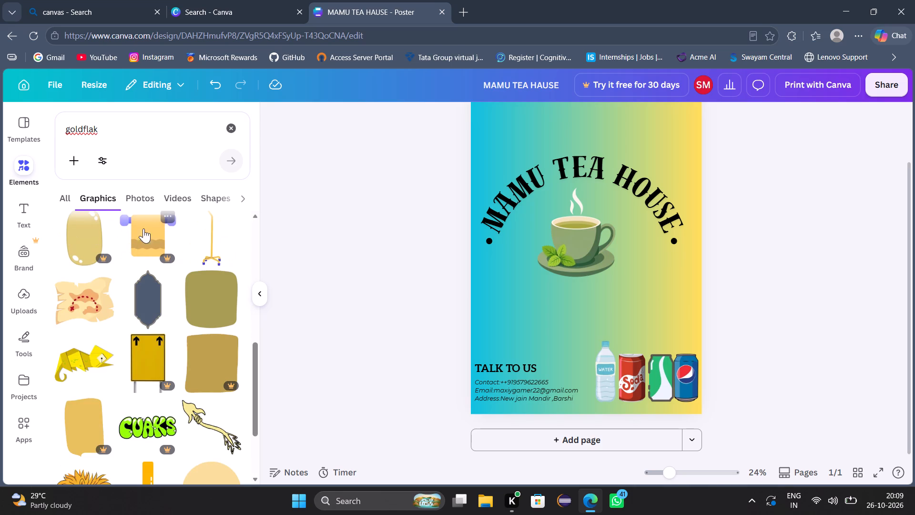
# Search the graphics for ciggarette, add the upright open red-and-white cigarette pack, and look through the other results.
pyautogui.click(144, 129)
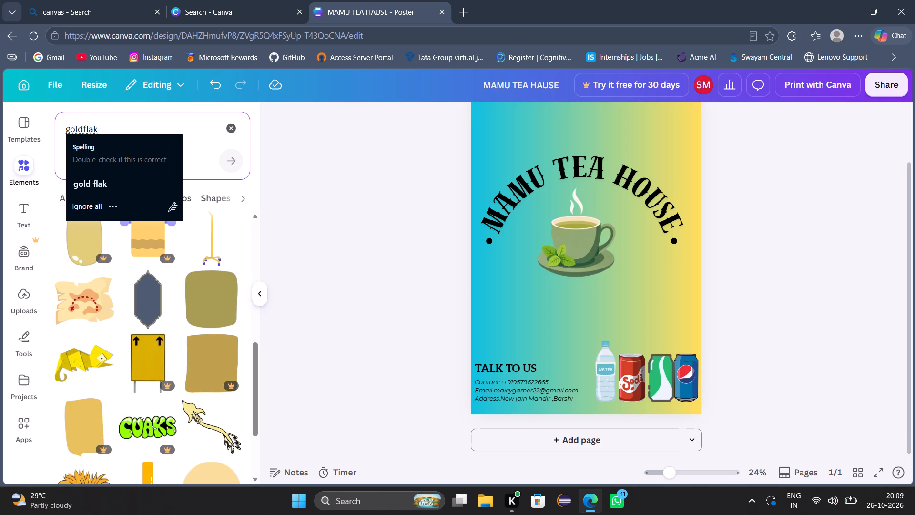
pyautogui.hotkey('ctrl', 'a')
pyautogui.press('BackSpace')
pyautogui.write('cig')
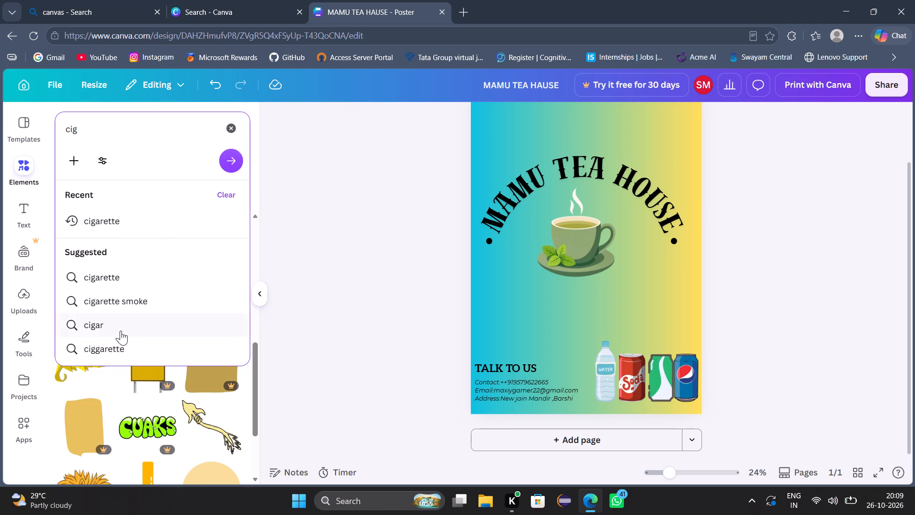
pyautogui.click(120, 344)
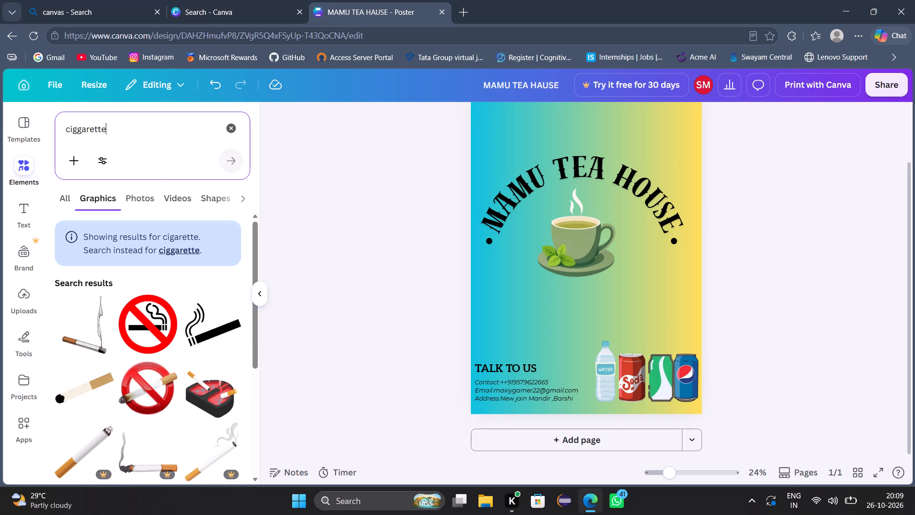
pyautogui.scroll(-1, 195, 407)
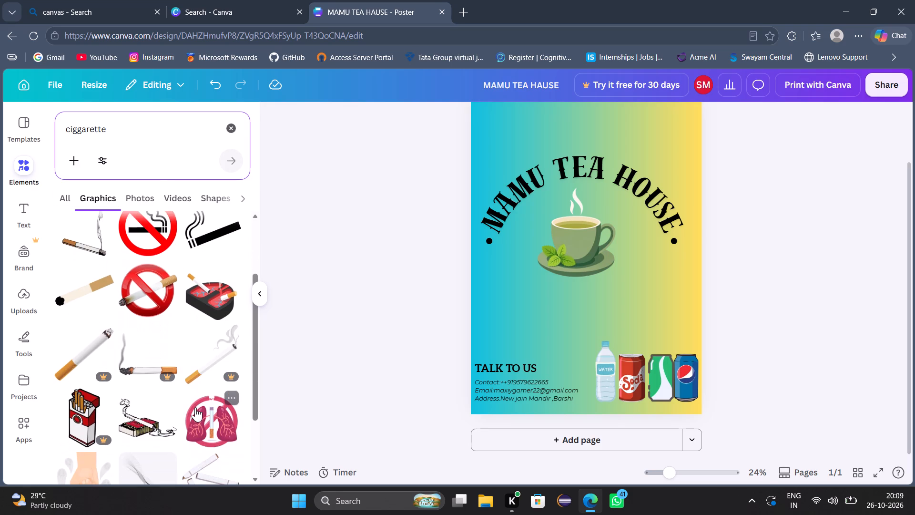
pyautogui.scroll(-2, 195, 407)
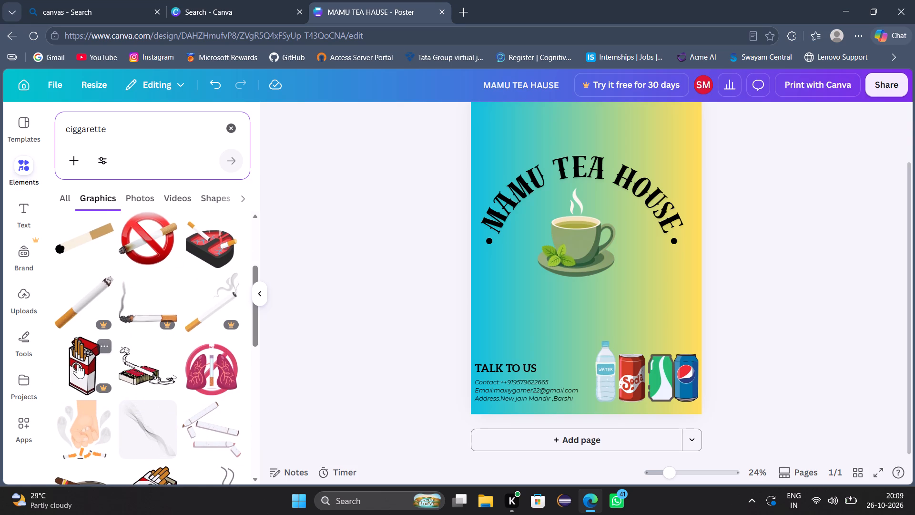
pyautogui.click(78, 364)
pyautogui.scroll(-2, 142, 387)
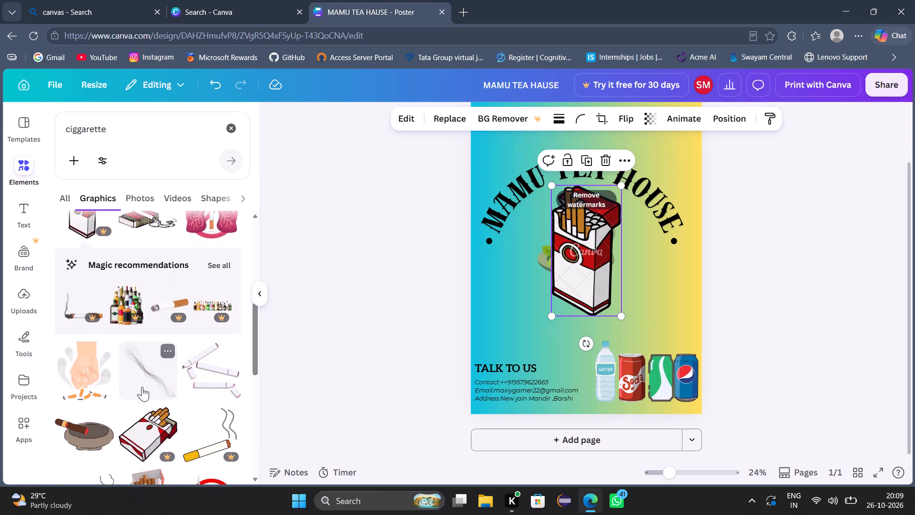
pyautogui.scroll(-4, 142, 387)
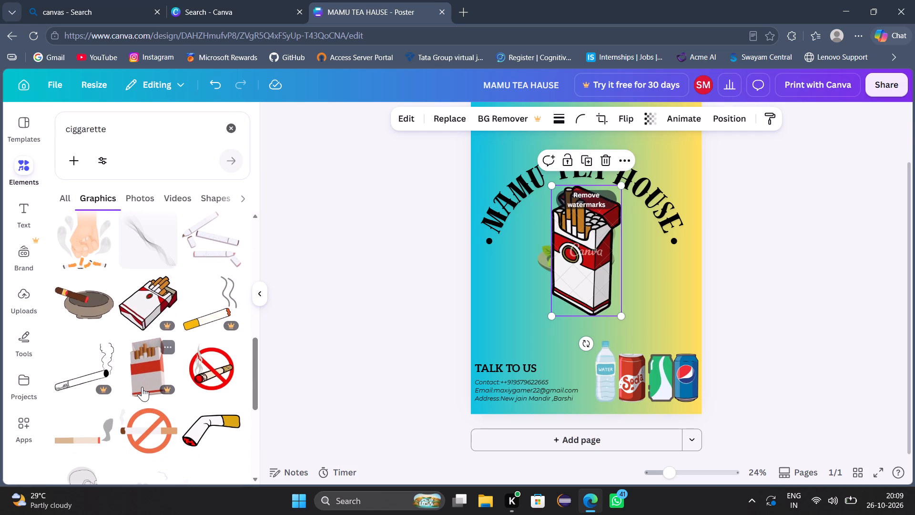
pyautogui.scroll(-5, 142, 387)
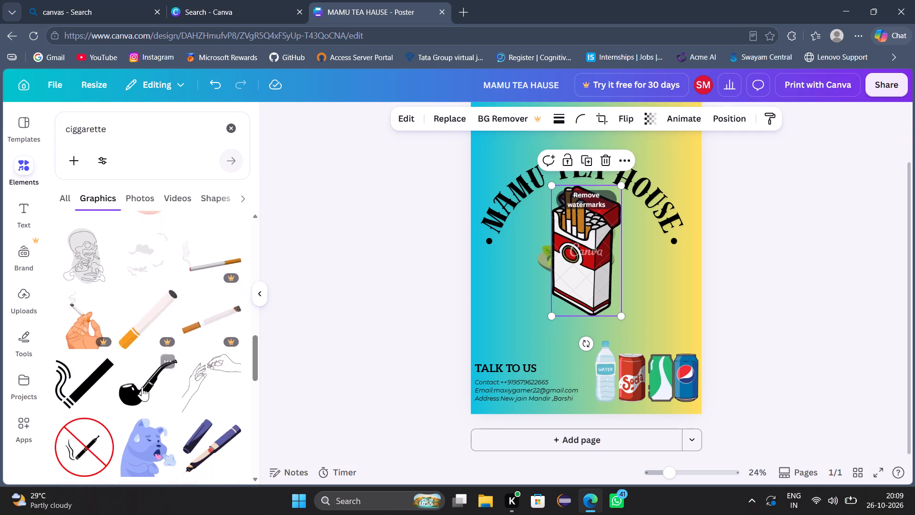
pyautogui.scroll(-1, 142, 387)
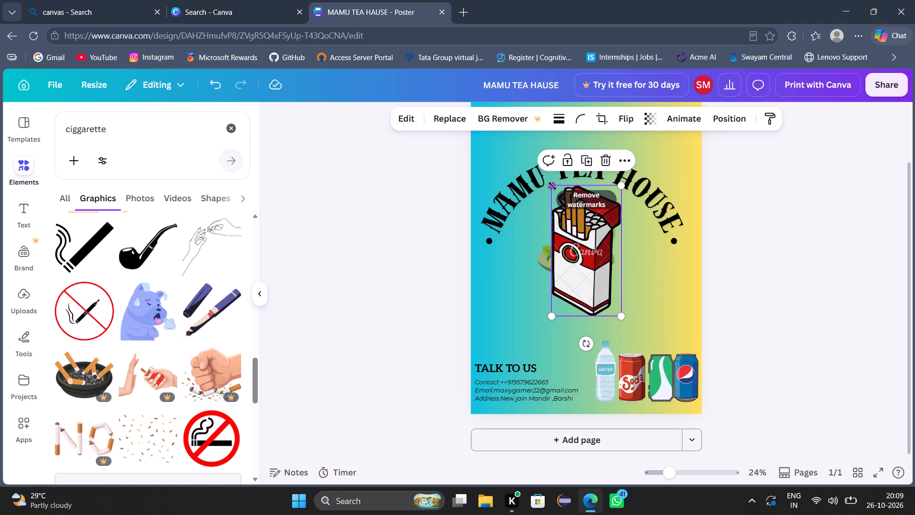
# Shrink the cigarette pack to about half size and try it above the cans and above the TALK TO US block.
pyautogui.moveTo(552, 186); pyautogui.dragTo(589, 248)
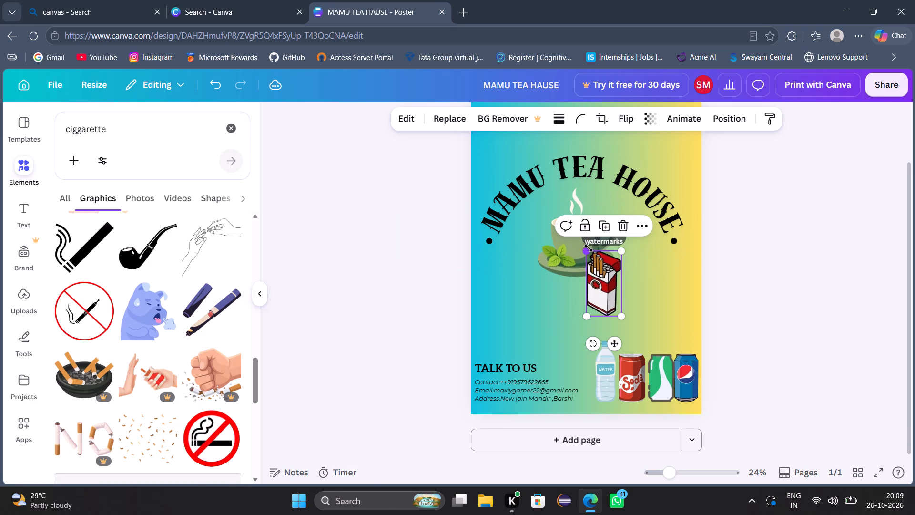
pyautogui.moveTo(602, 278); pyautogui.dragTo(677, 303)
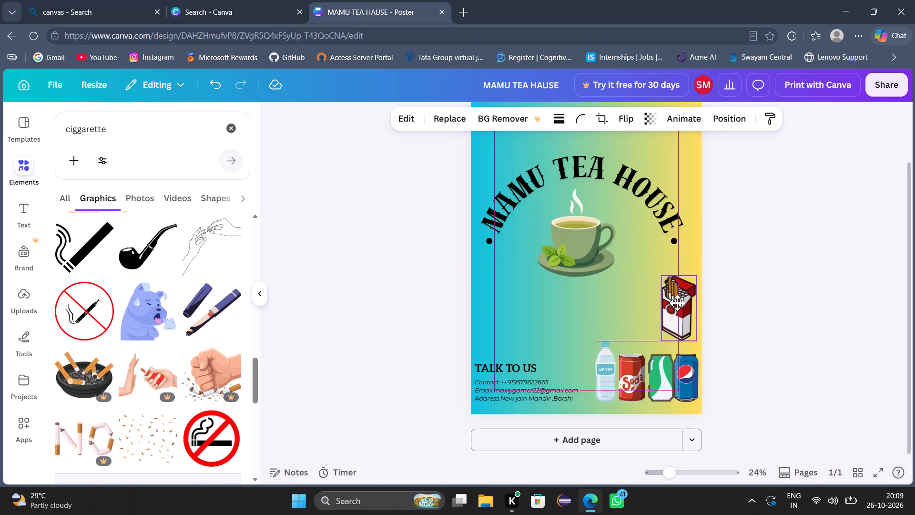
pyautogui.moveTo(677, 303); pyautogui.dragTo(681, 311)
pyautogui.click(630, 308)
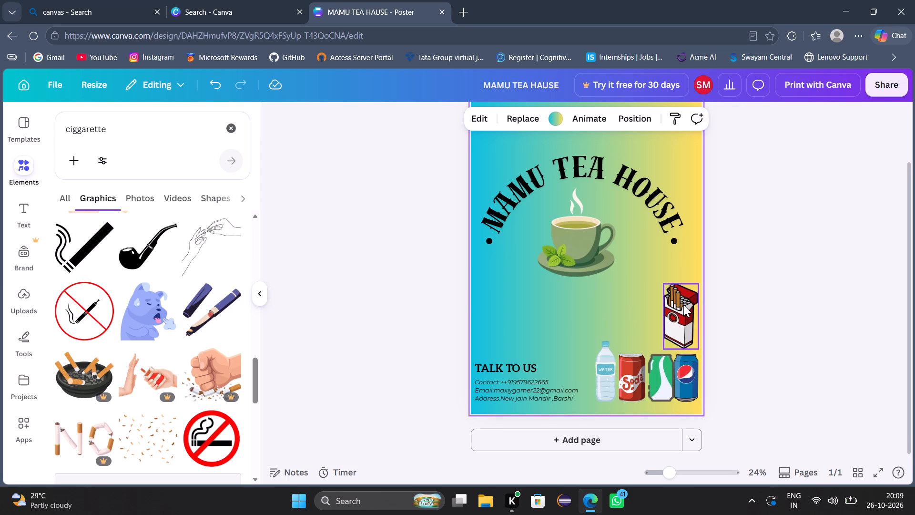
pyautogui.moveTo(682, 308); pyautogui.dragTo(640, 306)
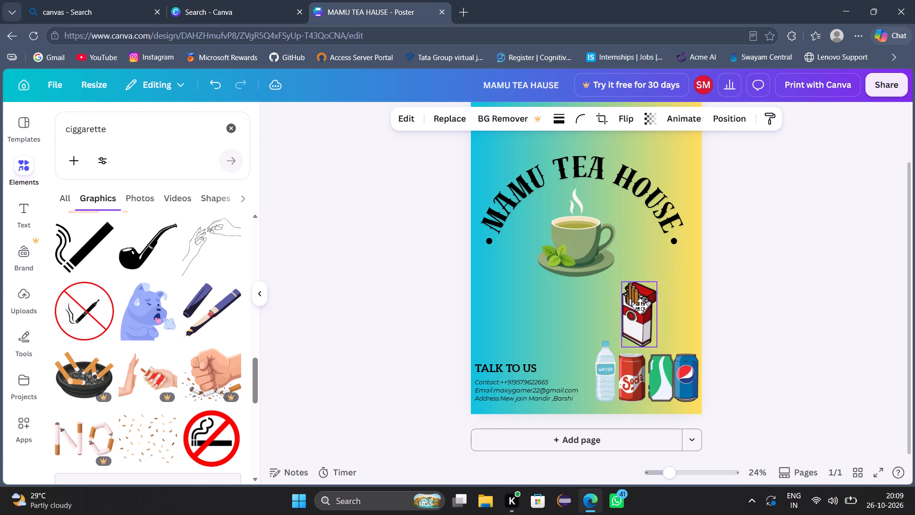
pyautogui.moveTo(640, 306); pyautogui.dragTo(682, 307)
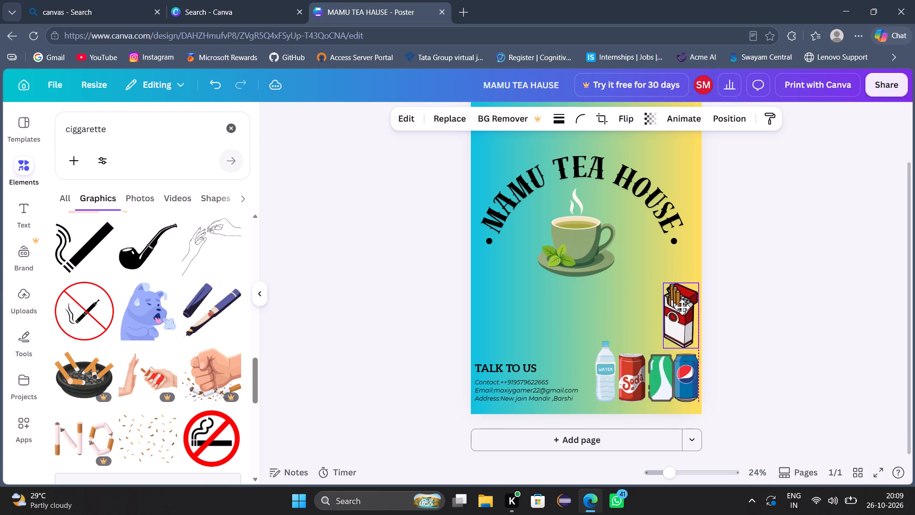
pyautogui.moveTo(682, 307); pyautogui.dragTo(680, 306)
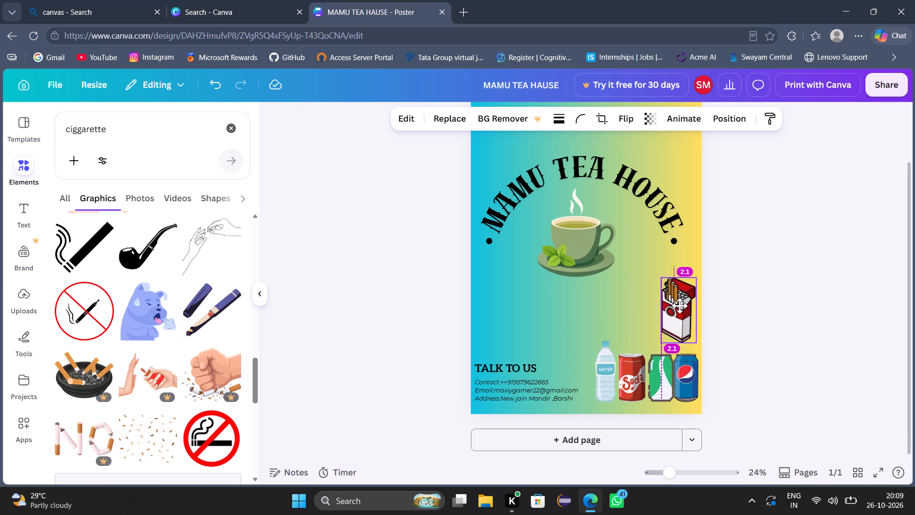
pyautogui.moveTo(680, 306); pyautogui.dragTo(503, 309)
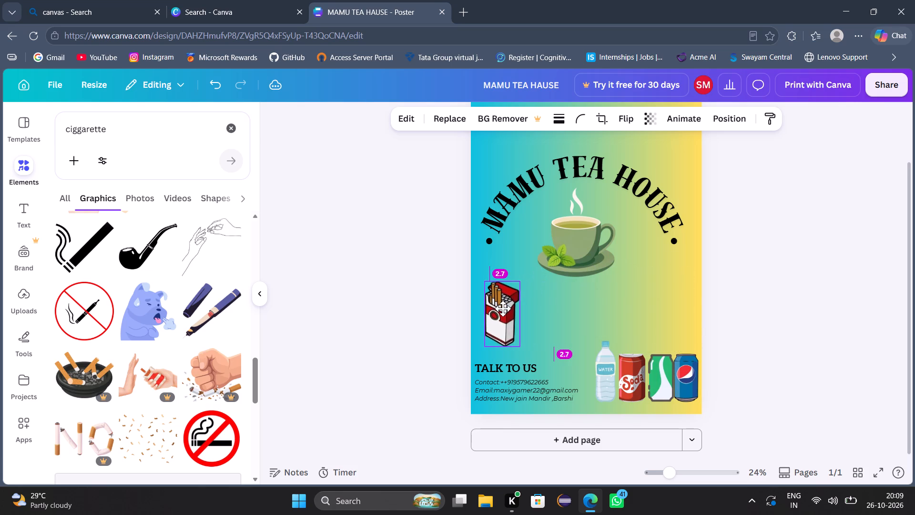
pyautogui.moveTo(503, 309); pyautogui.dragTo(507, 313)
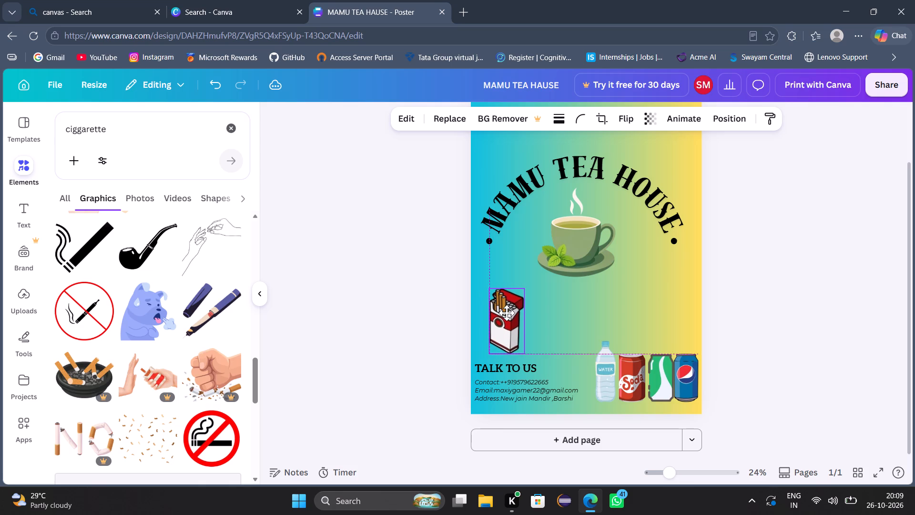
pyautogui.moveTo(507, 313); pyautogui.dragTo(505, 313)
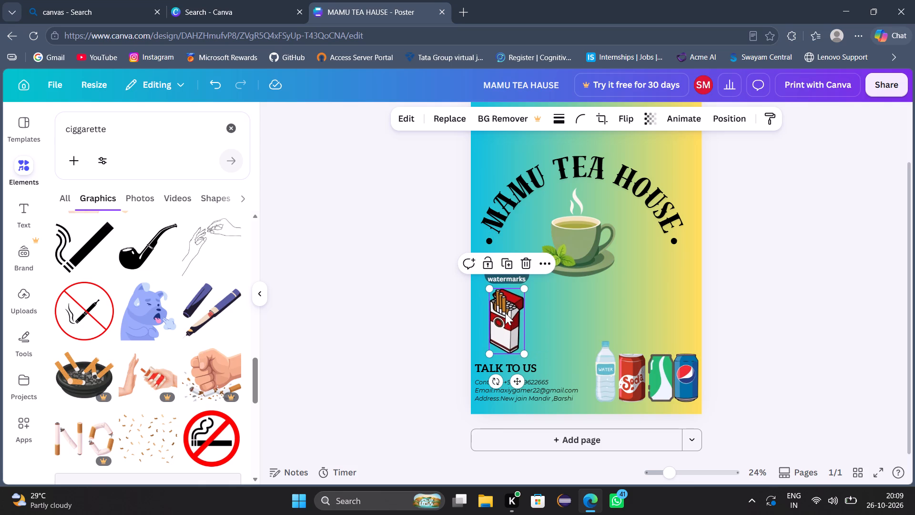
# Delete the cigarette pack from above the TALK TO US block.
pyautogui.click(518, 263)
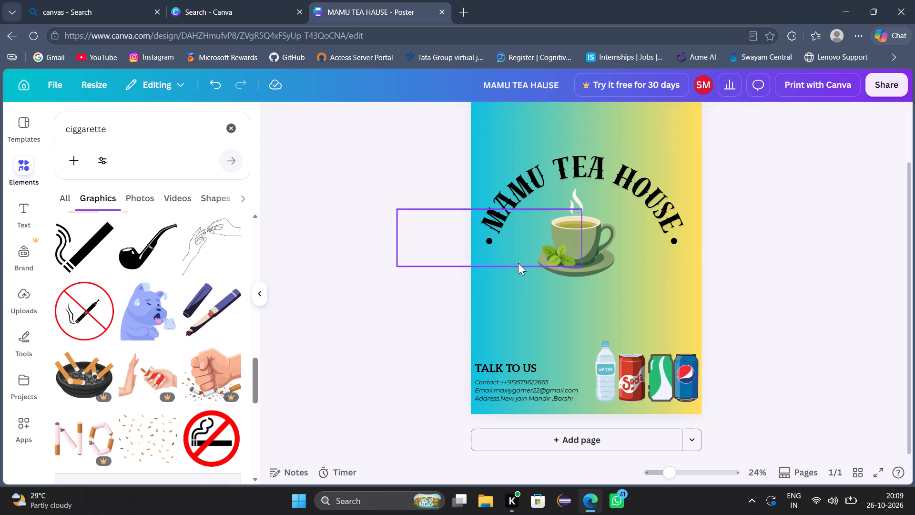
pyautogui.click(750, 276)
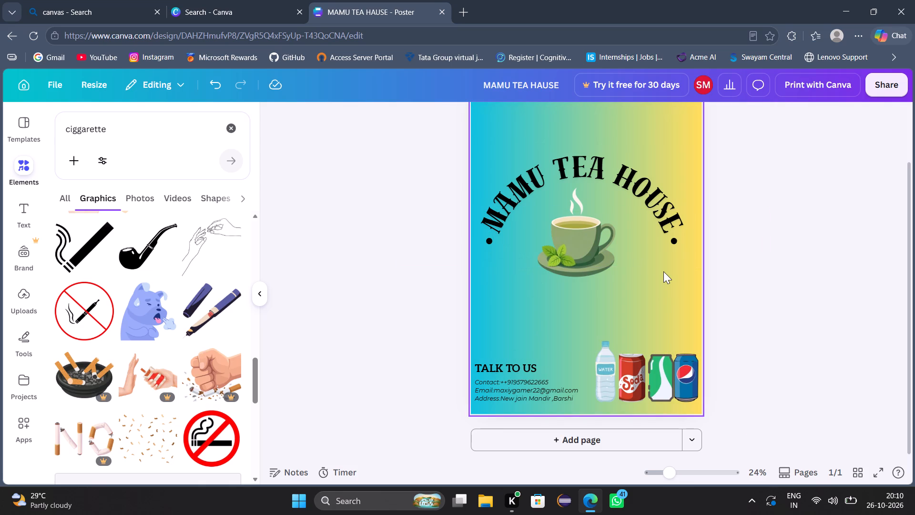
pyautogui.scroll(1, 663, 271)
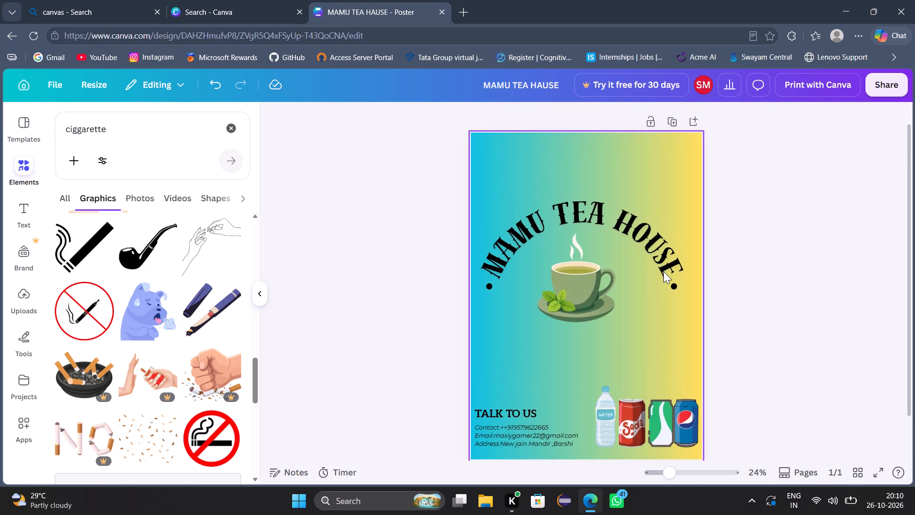
# Add the upright open red-and-white cigarette pack from the cigarette graphics results to the poster again.
pyautogui.scroll(2, 663, 271)
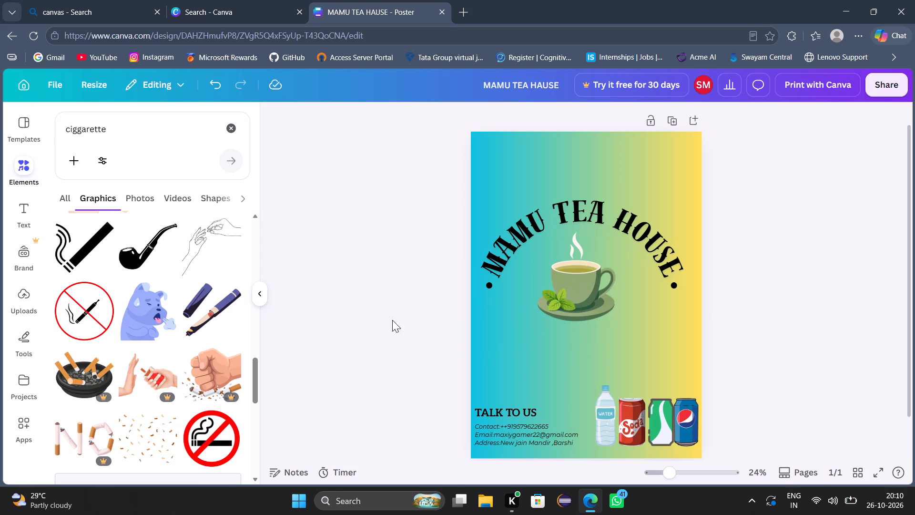
pyautogui.scroll(4, 152, 301)
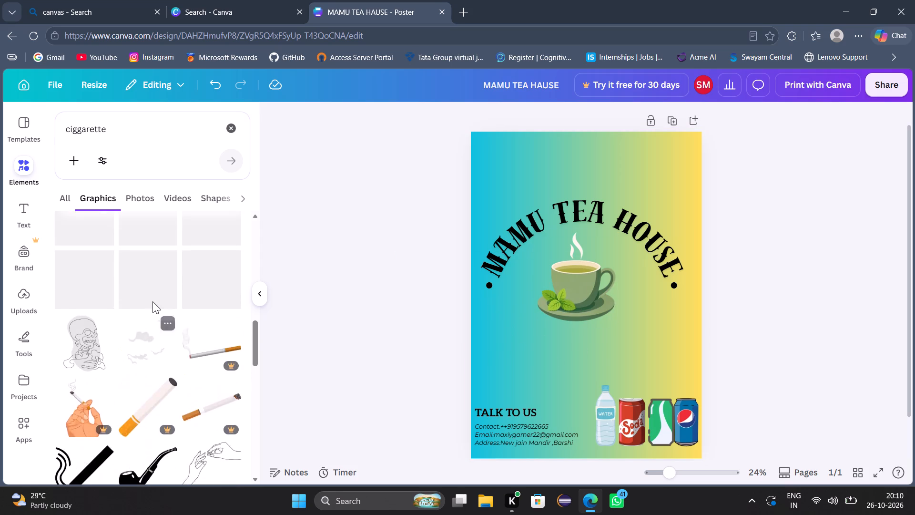
pyautogui.scroll(8, 152, 301)
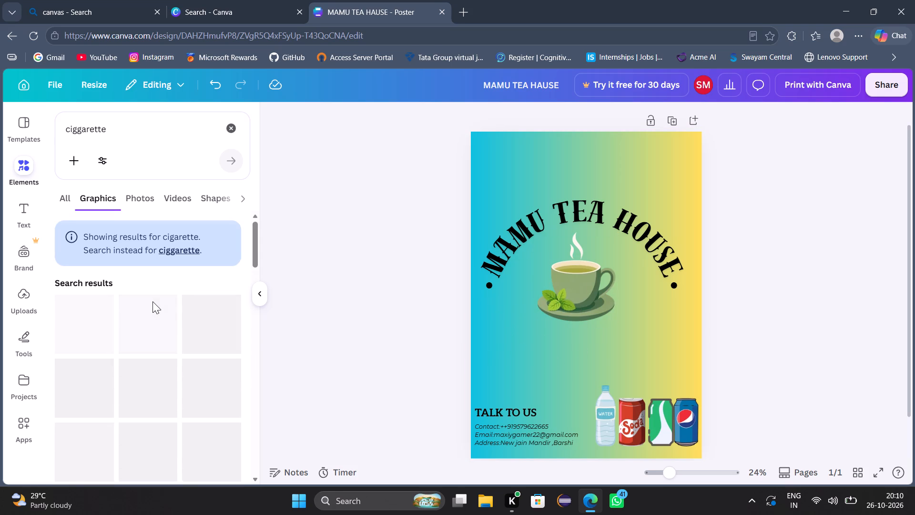
pyautogui.scroll(-2, 152, 301)
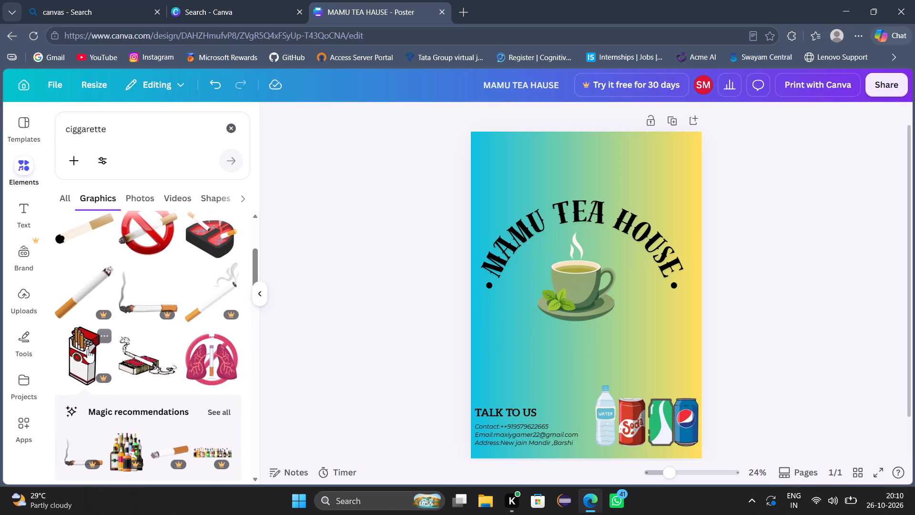
pyautogui.click(88, 349)
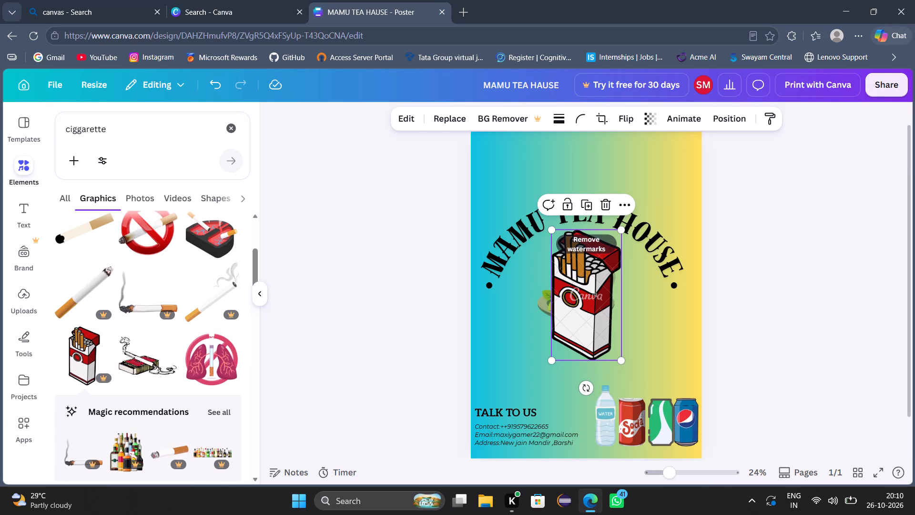
# Search the graphics for tea and add the steaming orange-brown tea glass to the poster.
pyautogui.click(147, 133)
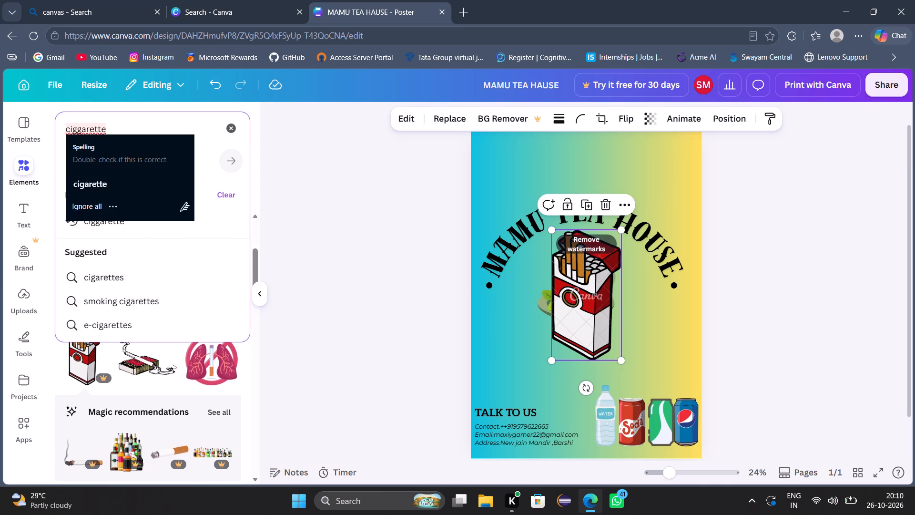
pyautogui.press('BackSpace')
pyautogui.press('BackSpace')
pyautogui.press('BackSpace')
pyautogui.press('BackSpace')
pyautogui.press('BackSpace')
pyautogui.press('BackSpace')
pyautogui.press('BackSpace')
pyautogui.press('BackSpace')
pyautogui.press('BackSpace')
pyautogui.press('BackSpace')
pyautogui.press('BackSpace')
pyautogui.press('BackSpace')
pyautogui.press('BackSpace')
pyautogui.press('BackSpace')
pyautogui.press('BackSpace')
pyautogui.press('BackSpace')
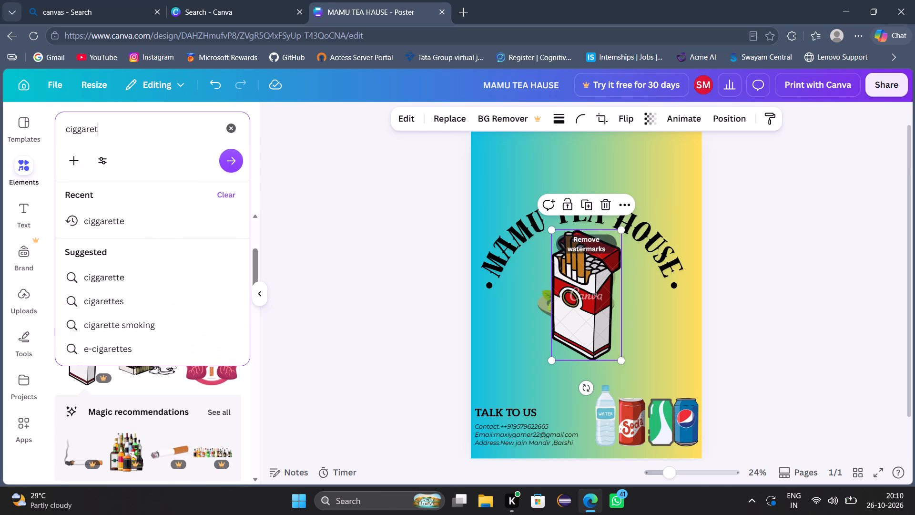
pyautogui.write('tea')
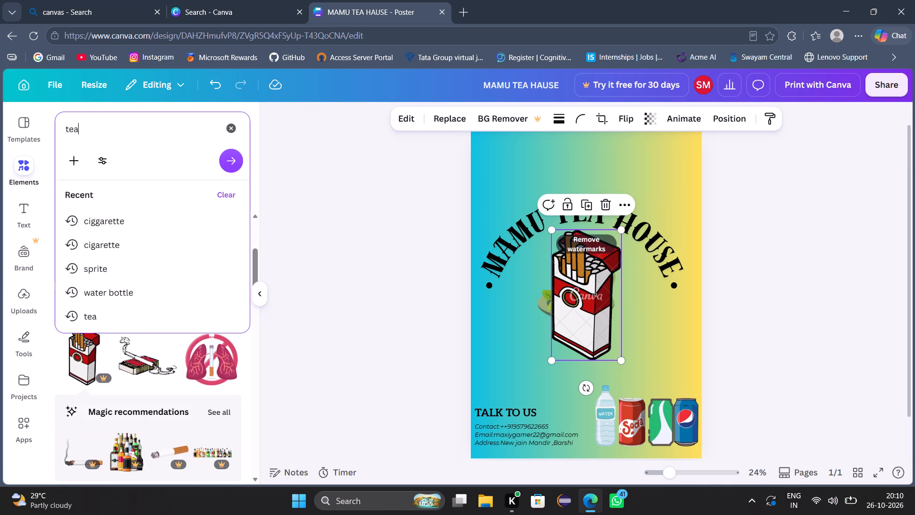
pyautogui.press('Return')
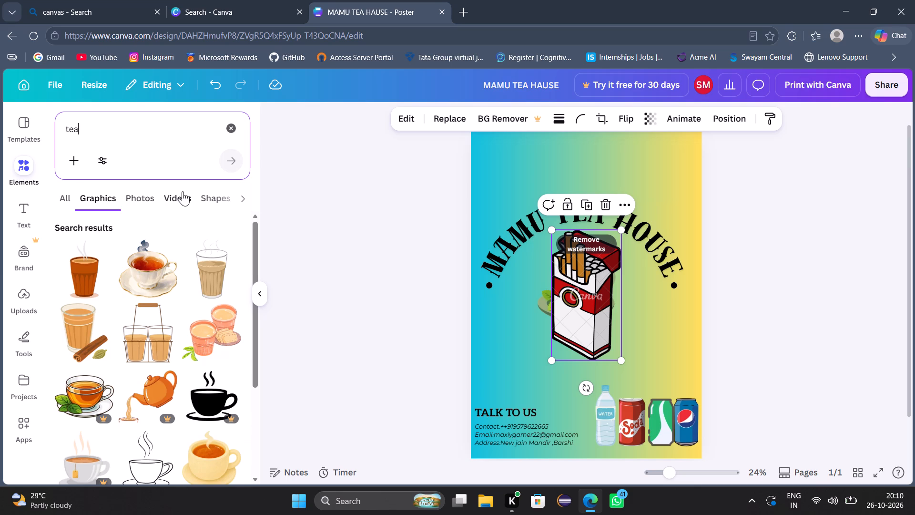
pyautogui.scroll(-1, 147, 203)
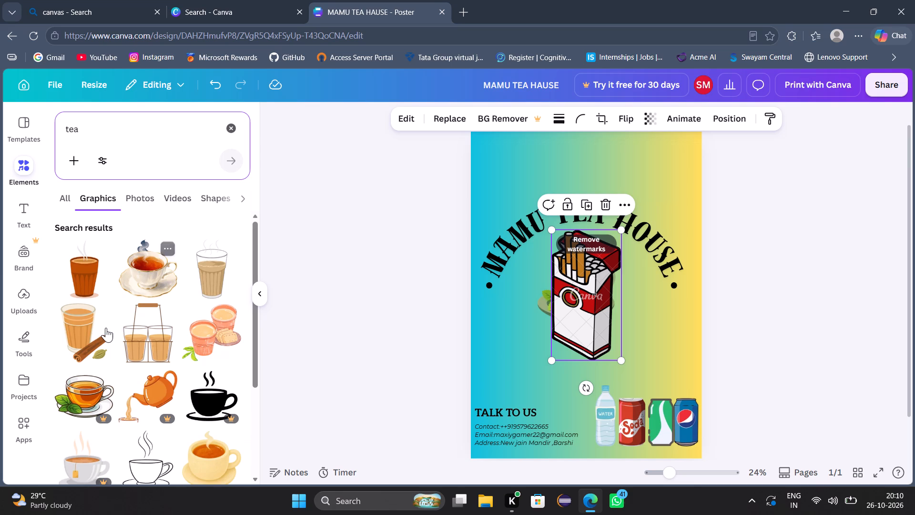
pyautogui.scroll(-1, 106, 328)
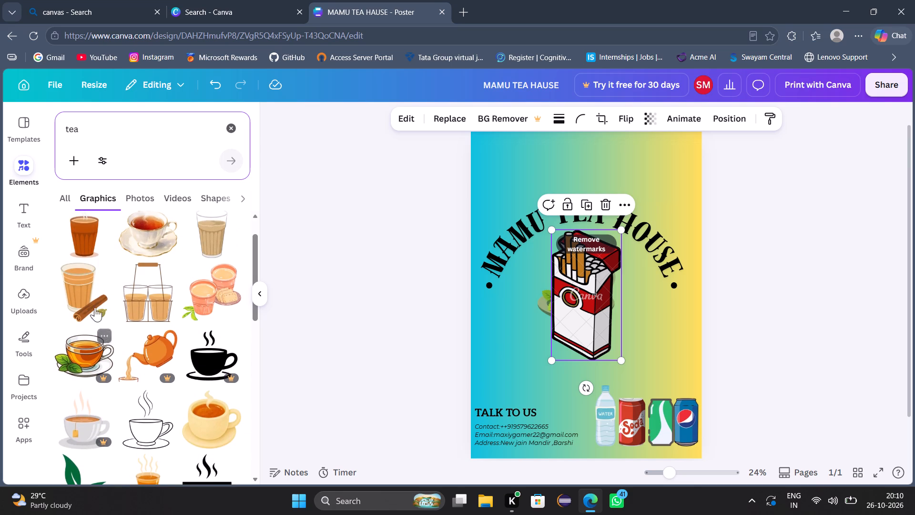
pyautogui.click(82, 236)
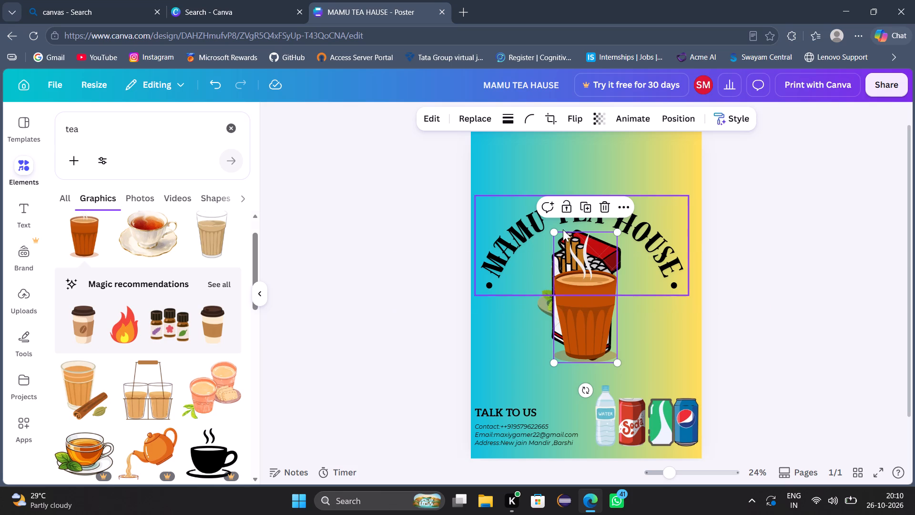
# Shrink the tea glass to about half size and place it just above the red soda can.
pyautogui.moveTo(553, 231); pyautogui.dragTo(594, 303)
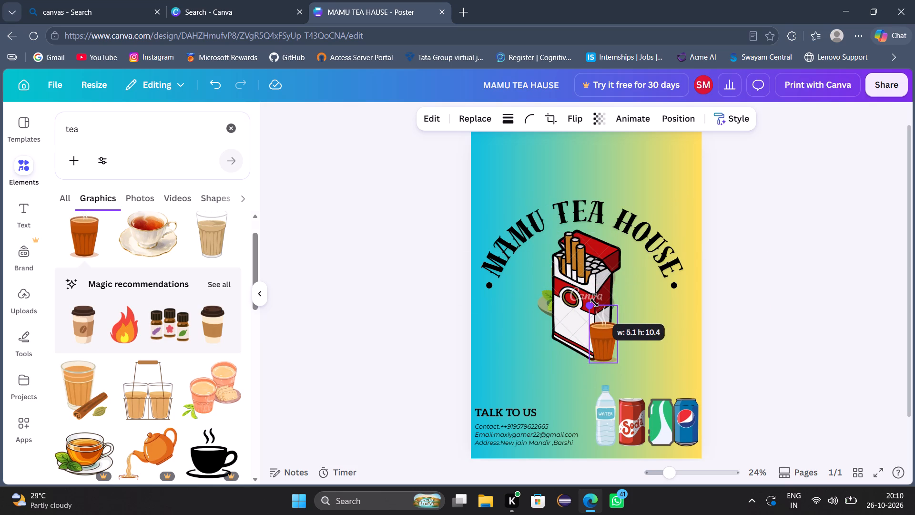
pyautogui.moveTo(594, 303); pyautogui.dragTo(591, 294)
pyautogui.moveTo(601, 331); pyautogui.dragTo(627, 348)
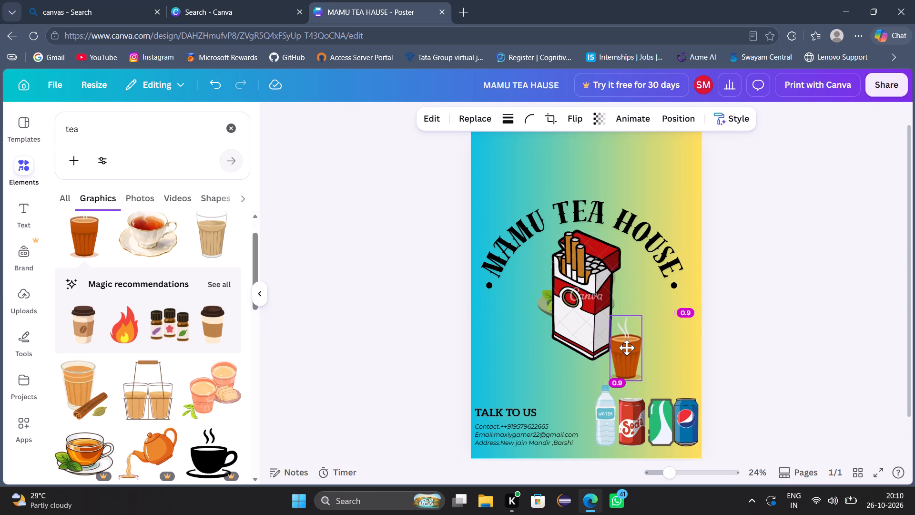
pyautogui.moveTo(627, 348); pyautogui.dragTo(629, 348)
# Shrink the cigarette pack to just under half size and place it beside the tea glass, above the green and blue cans.
pyautogui.click(590, 322)
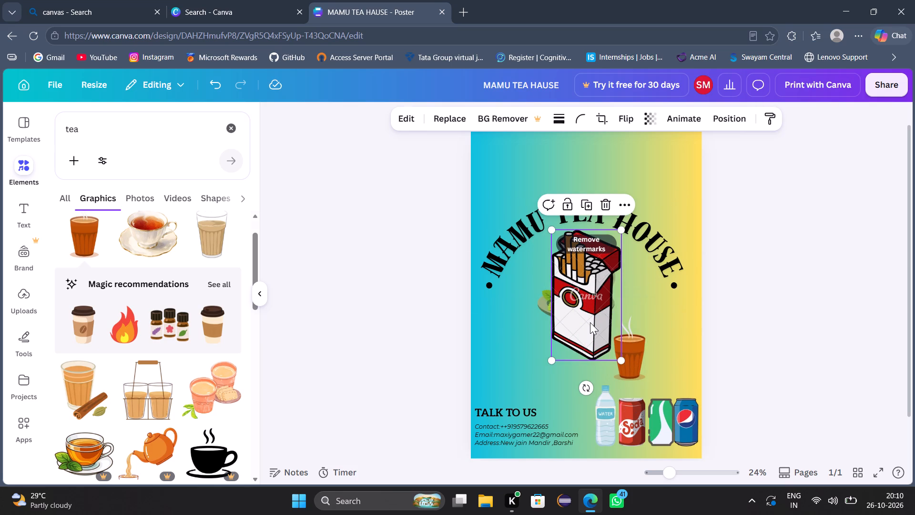
pyautogui.moveTo(590, 322); pyautogui.dragTo(672, 352)
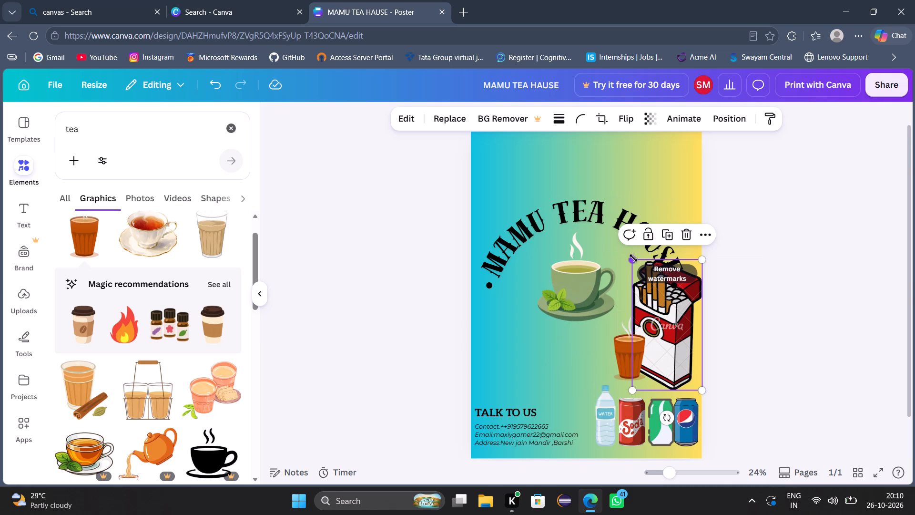
pyautogui.moveTo(633, 259); pyautogui.dragTo(662, 330)
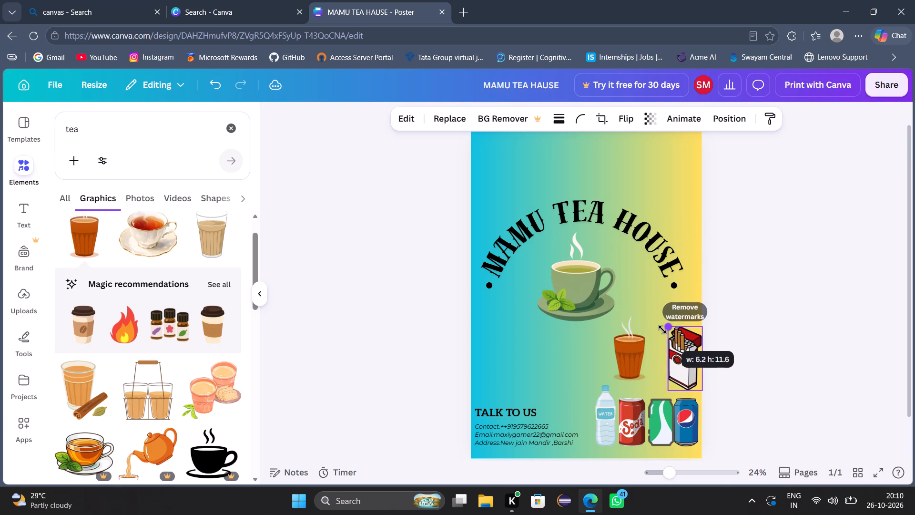
pyautogui.moveTo(662, 330); pyautogui.dragTo(666, 334)
pyautogui.moveTo(683, 355); pyautogui.dragTo(671, 351)
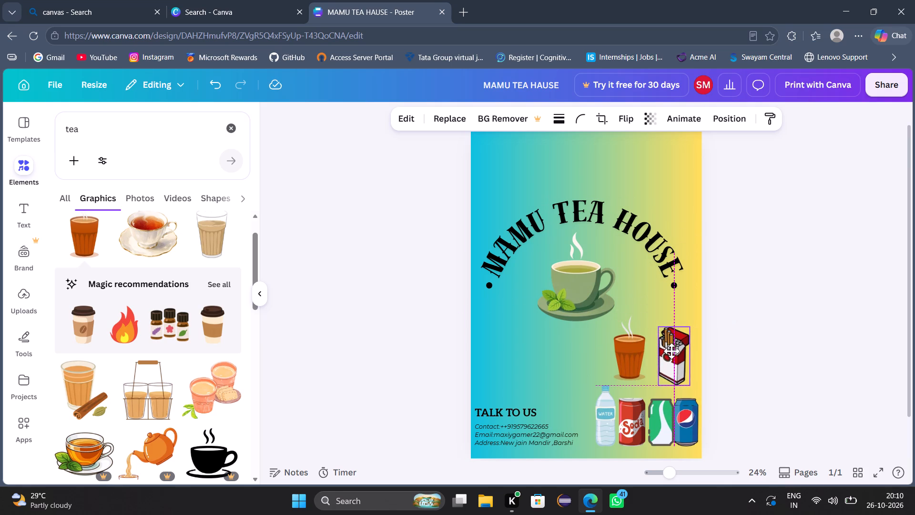
pyautogui.moveTo(671, 351); pyautogui.dragTo(670, 350)
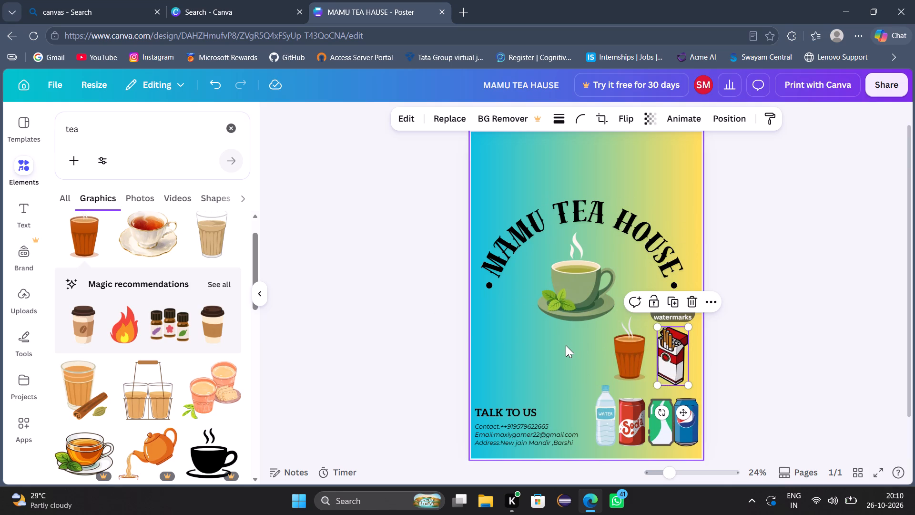
pyautogui.click(566, 345)
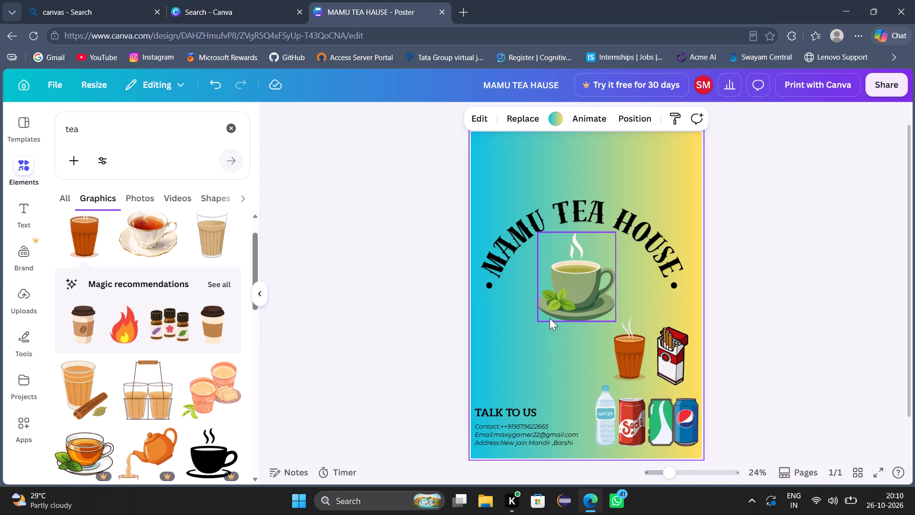
# Browse the font combinations and add the script-style Fashion Icon text to the poster.
pyautogui.click(26, 205)
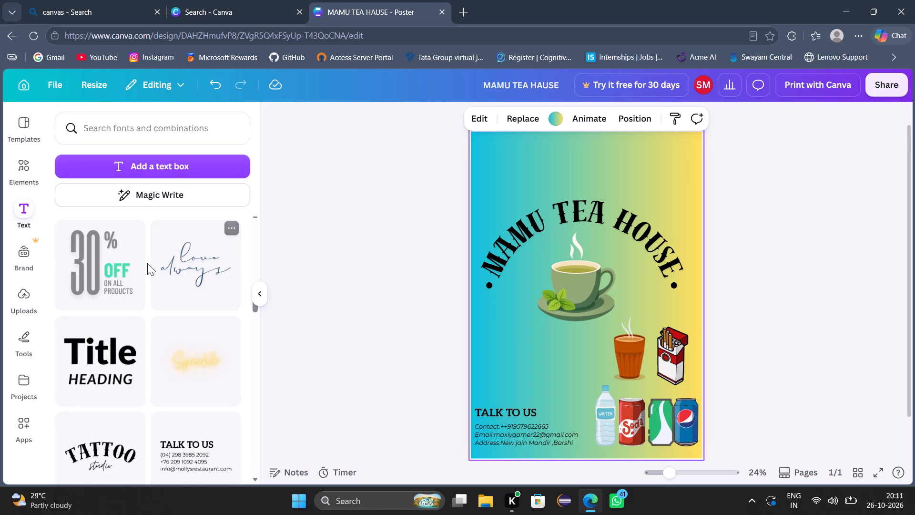
pyautogui.scroll(-3, 147, 264)
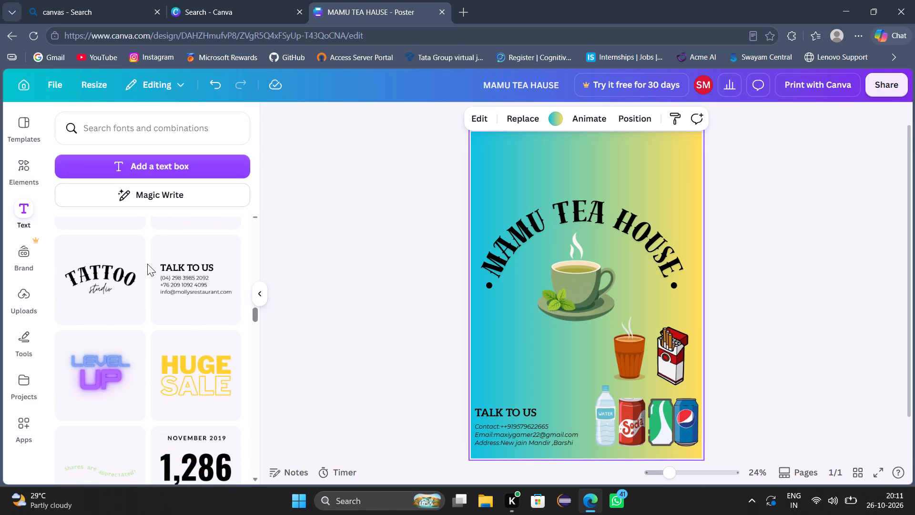
pyautogui.scroll(-4, 147, 264)
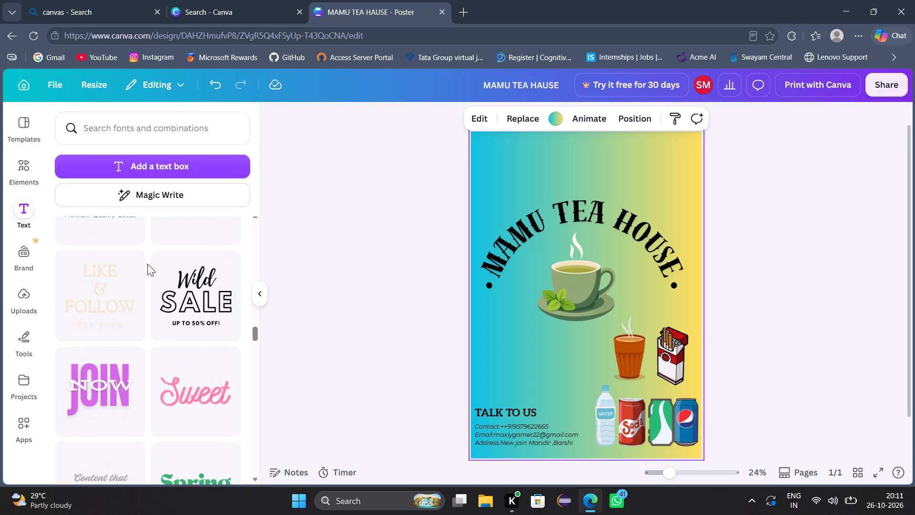
pyautogui.scroll(-3, 147, 264)
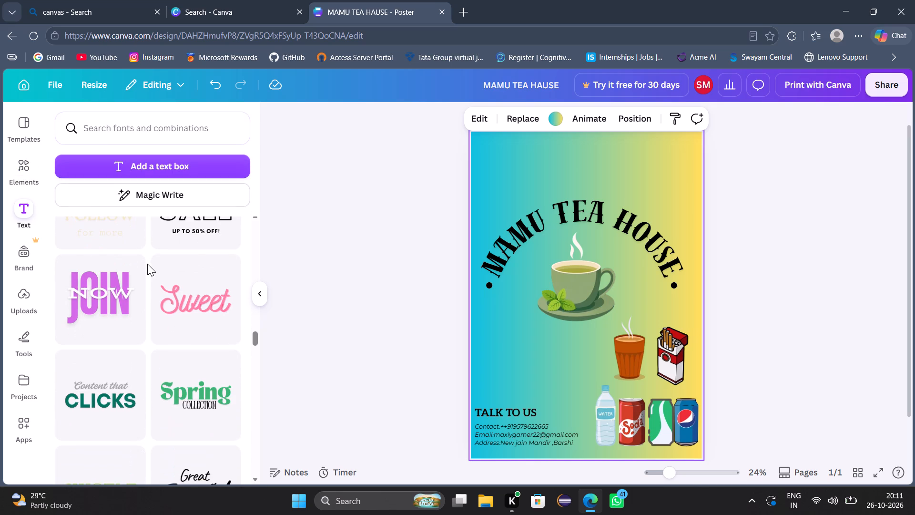
pyautogui.scroll(-2, 147, 264)
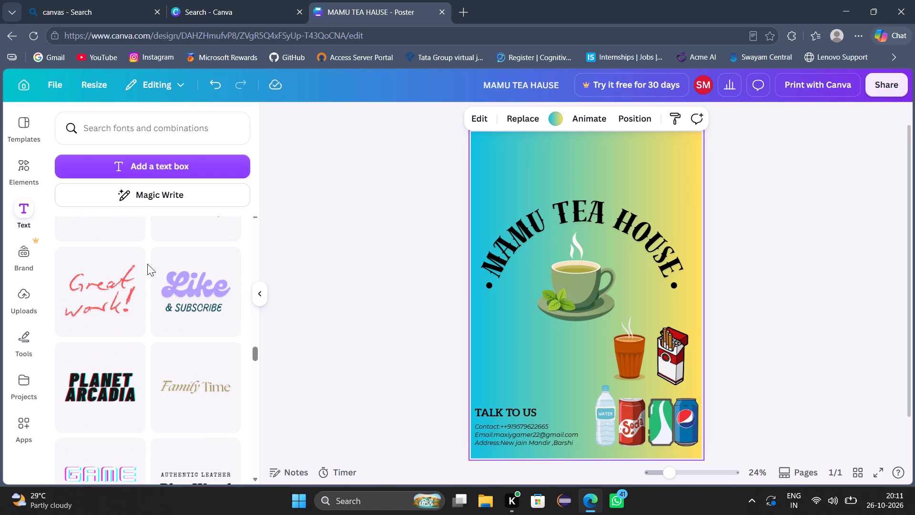
pyautogui.scroll(-1, 147, 264)
pyautogui.scroll(-3, 141, 337)
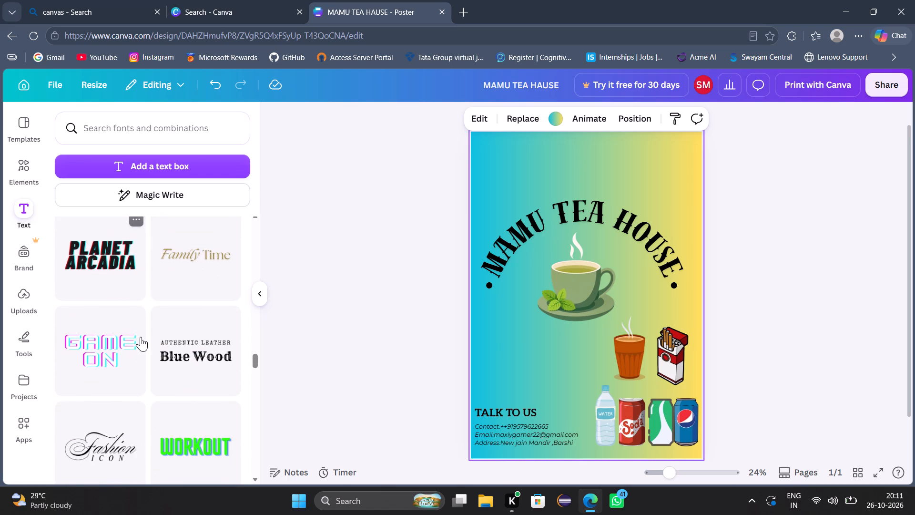
pyautogui.scroll(-1, 141, 337)
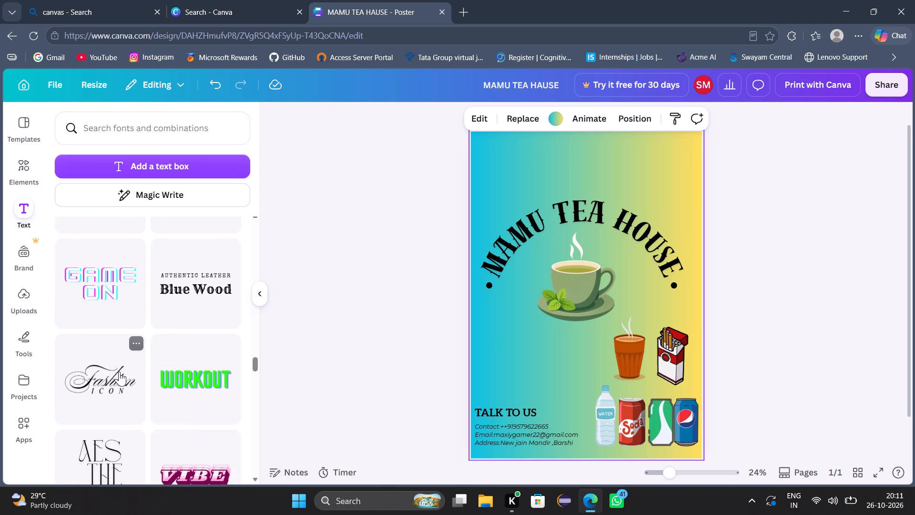
pyautogui.click(112, 377)
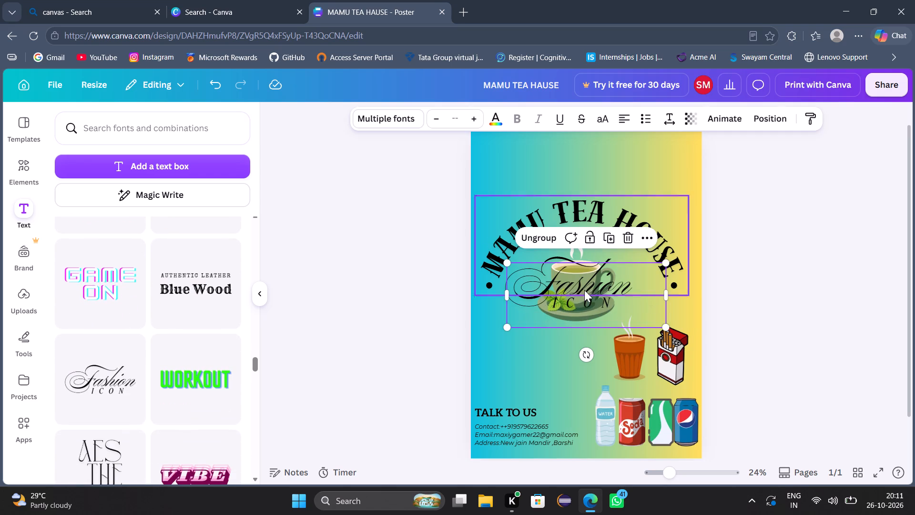
# Move the Fashion Icon text group to the top of the poster, above the arched title.
pyautogui.moveTo(590, 291); pyautogui.dragTo(568, 149)
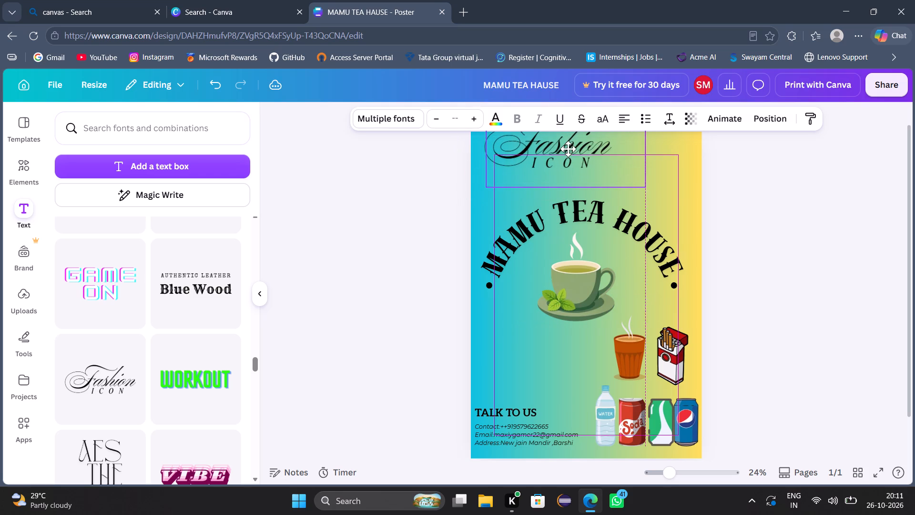
pyautogui.moveTo(568, 149); pyautogui.dragTo(568, 149)
pyautogui.scroll(2, 412, 250)
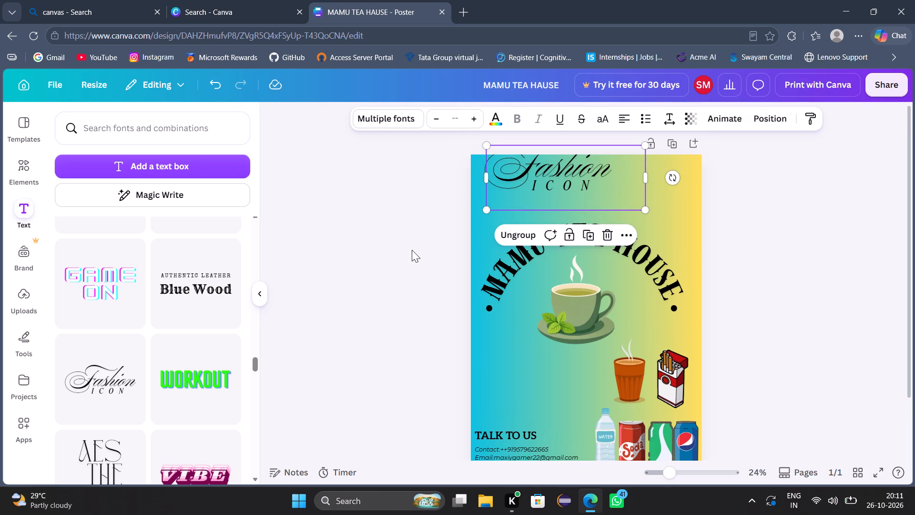
pyautogui.moveTo(547, 179); pyautogui.dragTo(547, 192)
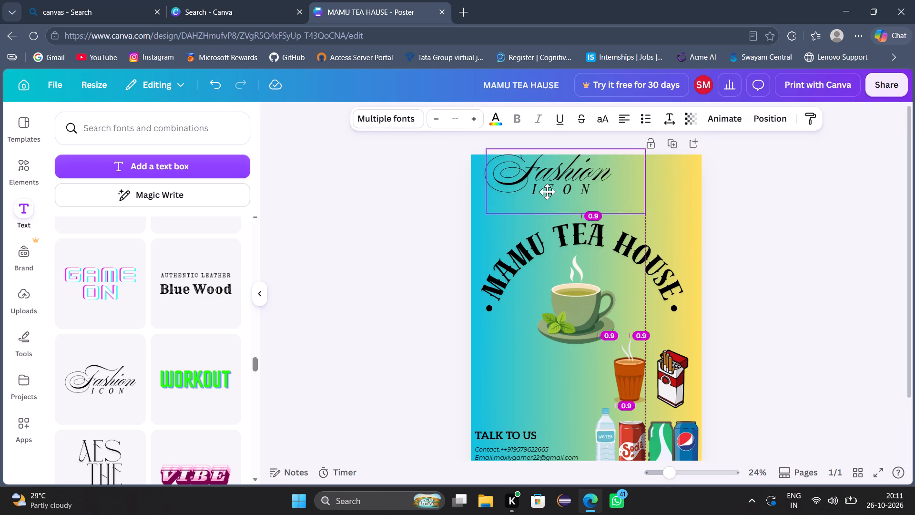
pyautogui.moveTo(547, 192); pyautogui.dragTo(546, 193)
# Delete the ICON text from the second line of the text group.
pyautogui.doubleClick(546, 193)
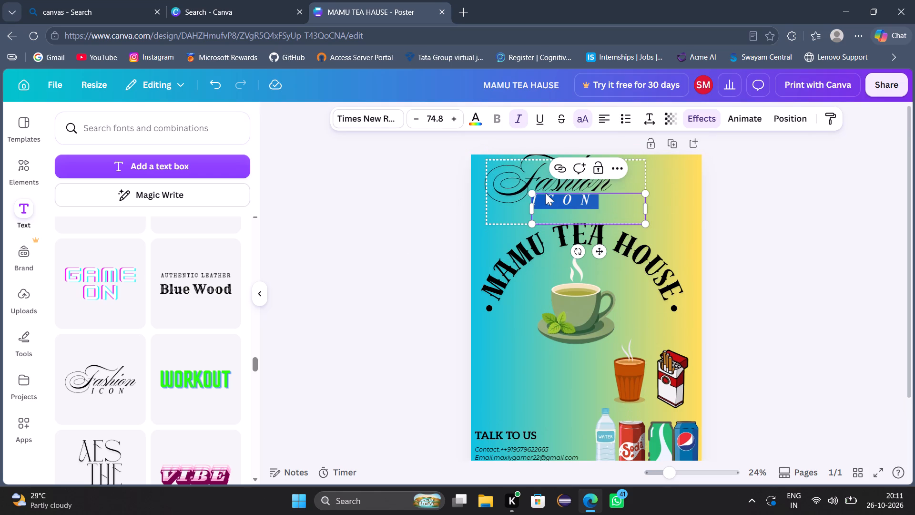
pyautogui.press('BackSpace')
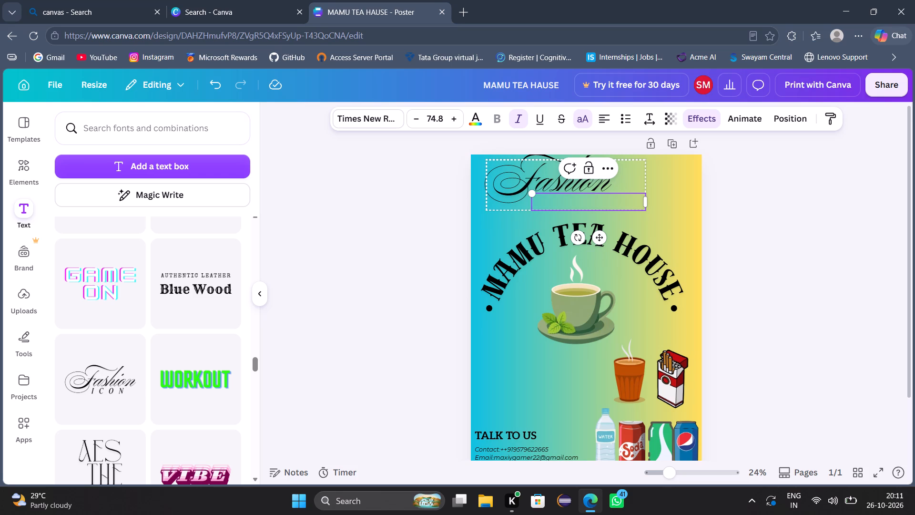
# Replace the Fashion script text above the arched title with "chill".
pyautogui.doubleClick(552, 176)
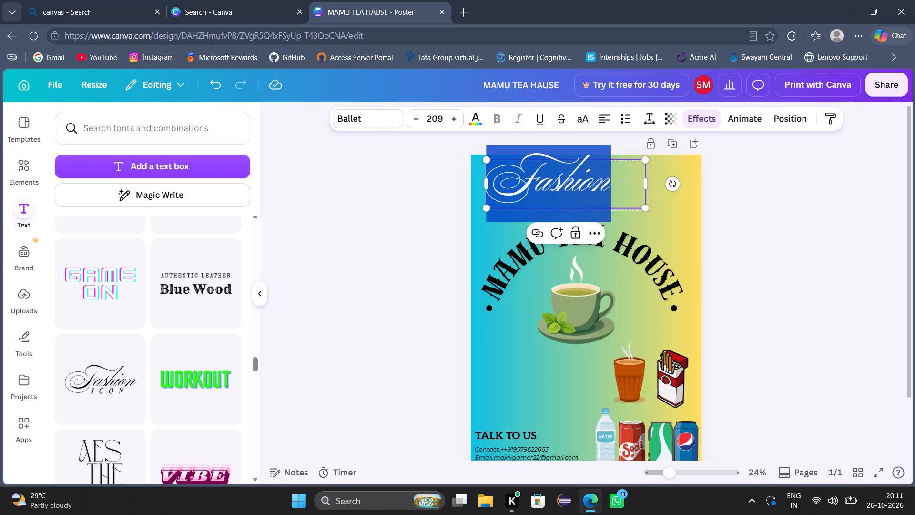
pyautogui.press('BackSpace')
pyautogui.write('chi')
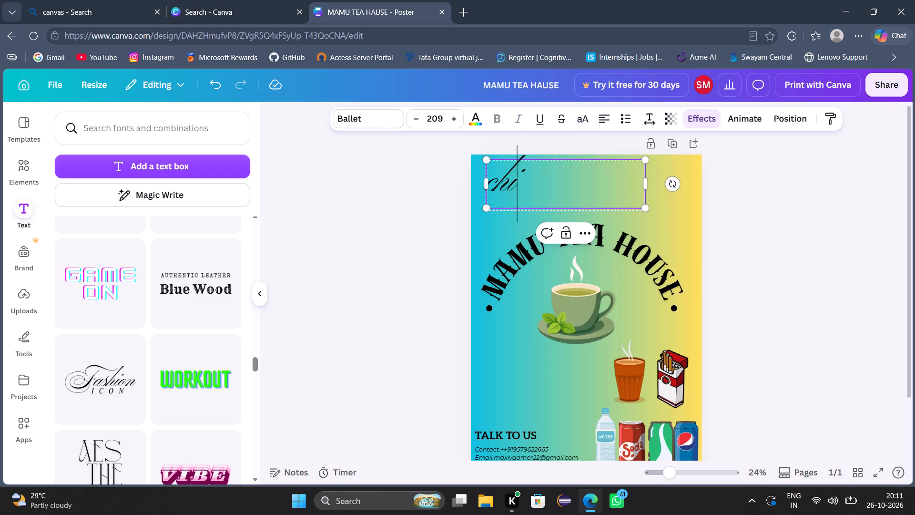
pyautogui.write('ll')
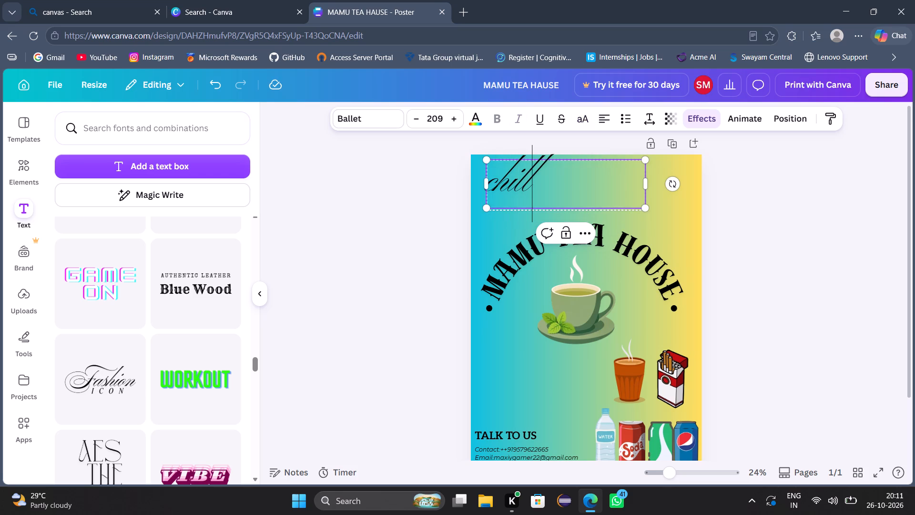
# Clear the chill text and delete the emptied script text group from the top of the poster.
pyautogui.press('BackSpace')
pyautogui.press('BackSpace')
pyautogui.press('BackSpace')
pyautogui.press('BackSpace')
pyautogui.press('BackSpace')
pyautogui.press('Delete')
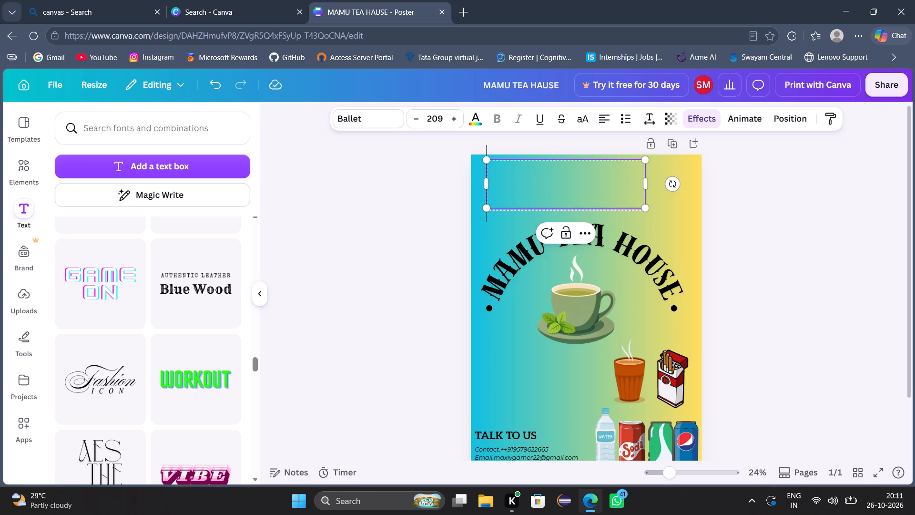
pyautogui.click(552, 176)
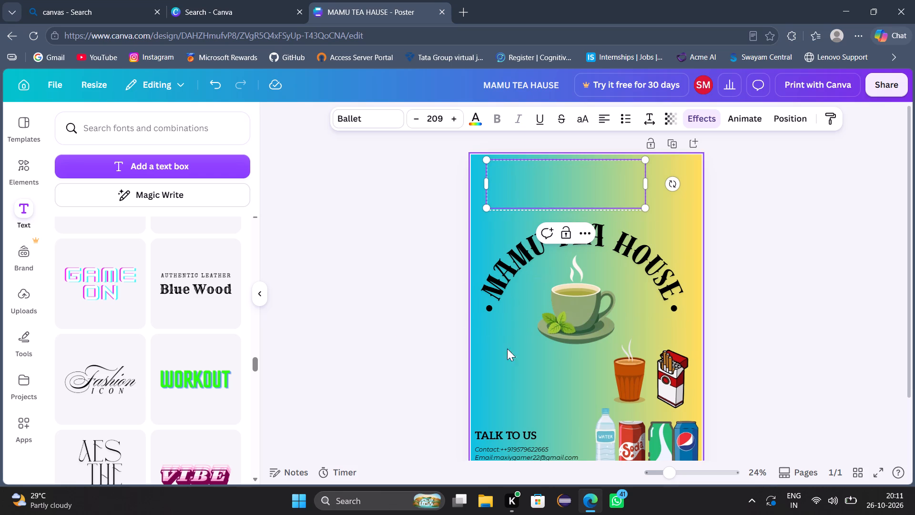
pyautogui.click(506, 385)
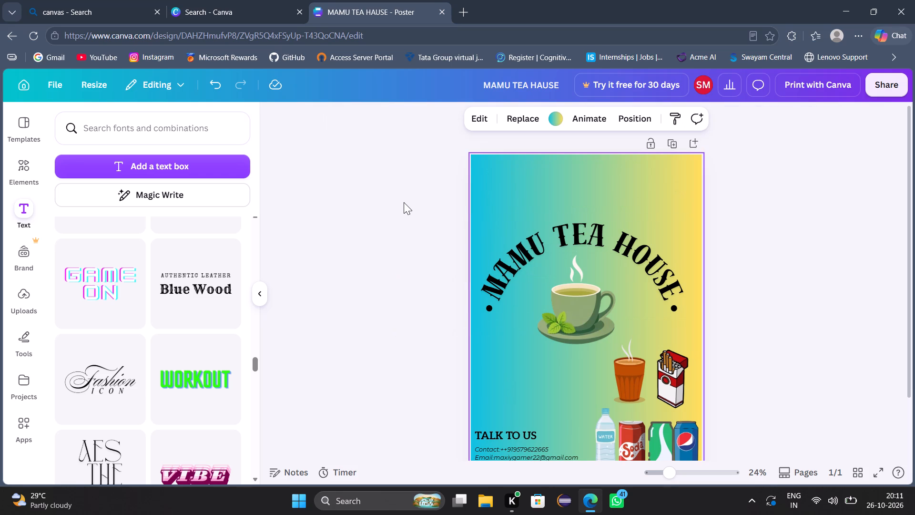
pyautogui.click(511, 185)
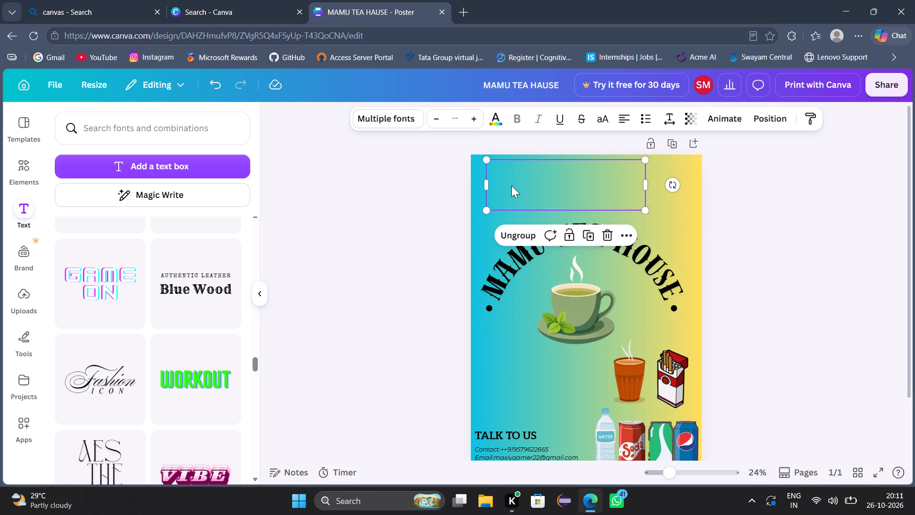
pyautogui.press('Delete')
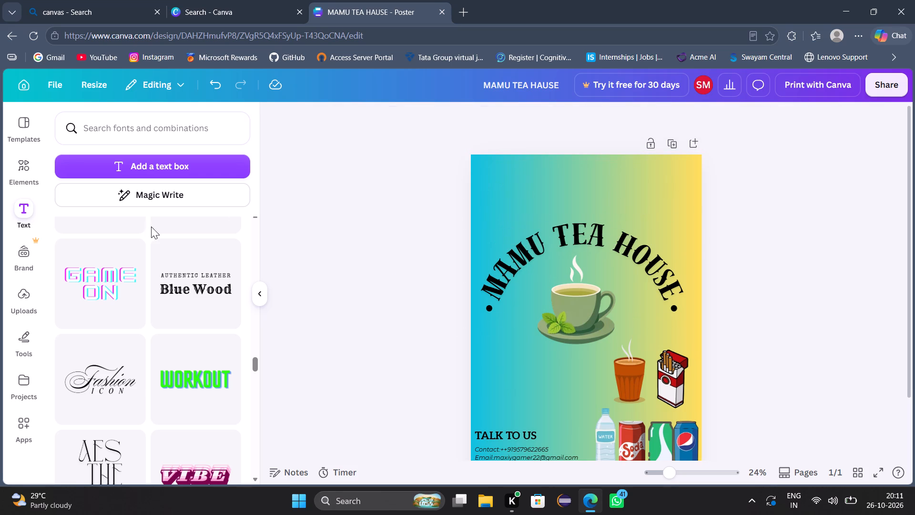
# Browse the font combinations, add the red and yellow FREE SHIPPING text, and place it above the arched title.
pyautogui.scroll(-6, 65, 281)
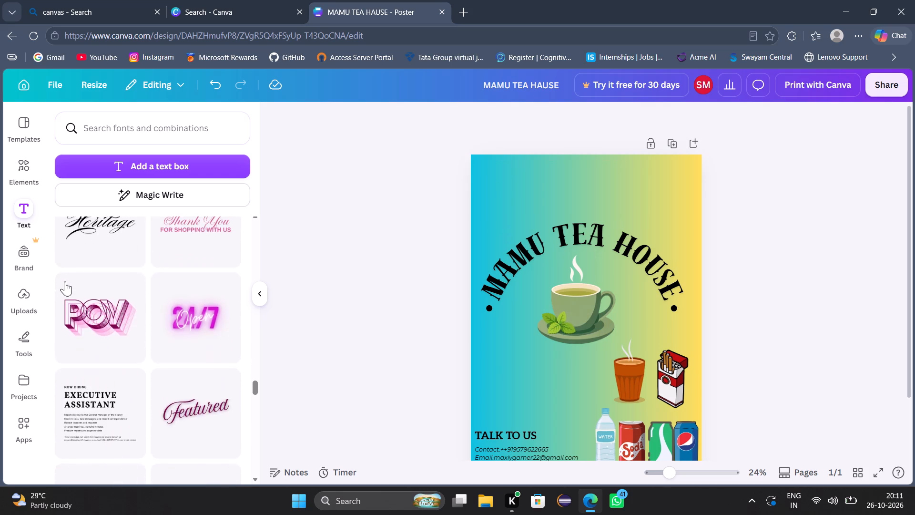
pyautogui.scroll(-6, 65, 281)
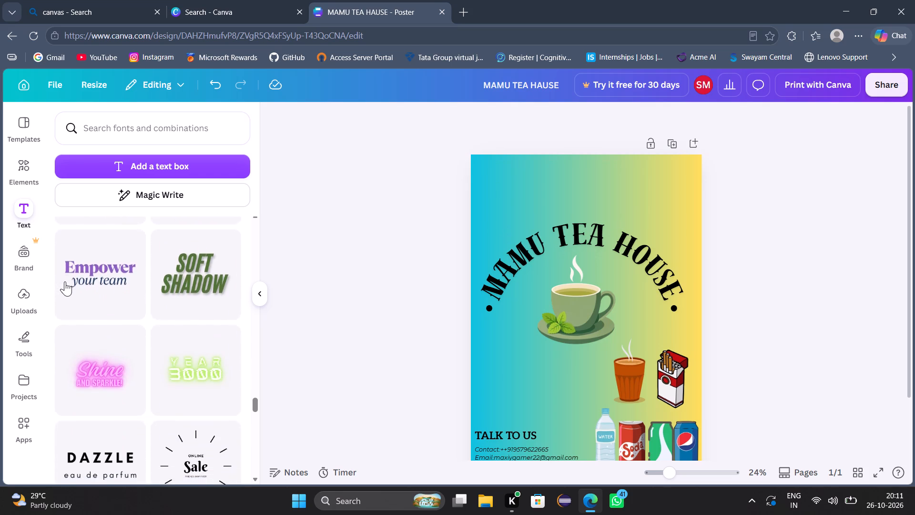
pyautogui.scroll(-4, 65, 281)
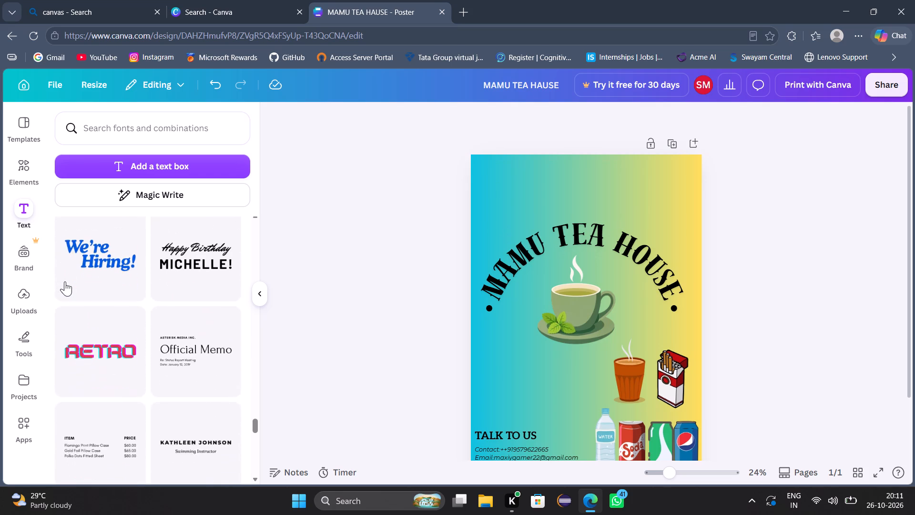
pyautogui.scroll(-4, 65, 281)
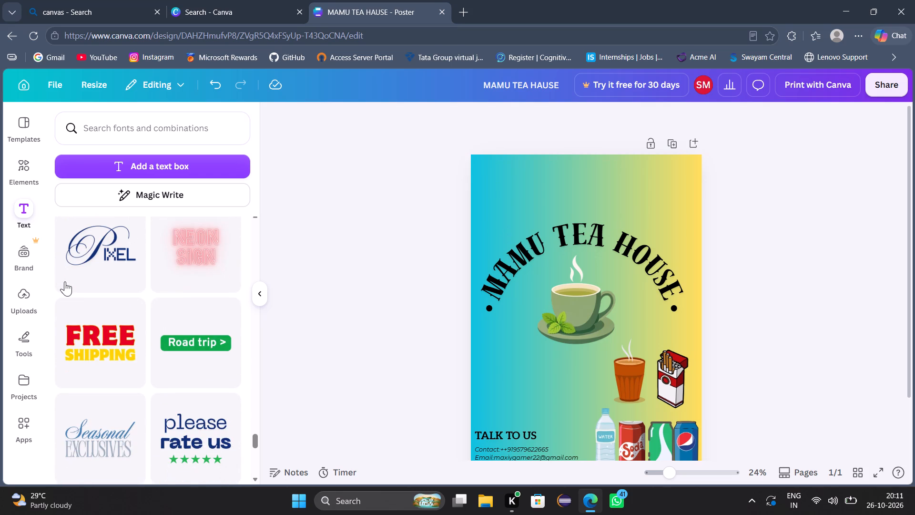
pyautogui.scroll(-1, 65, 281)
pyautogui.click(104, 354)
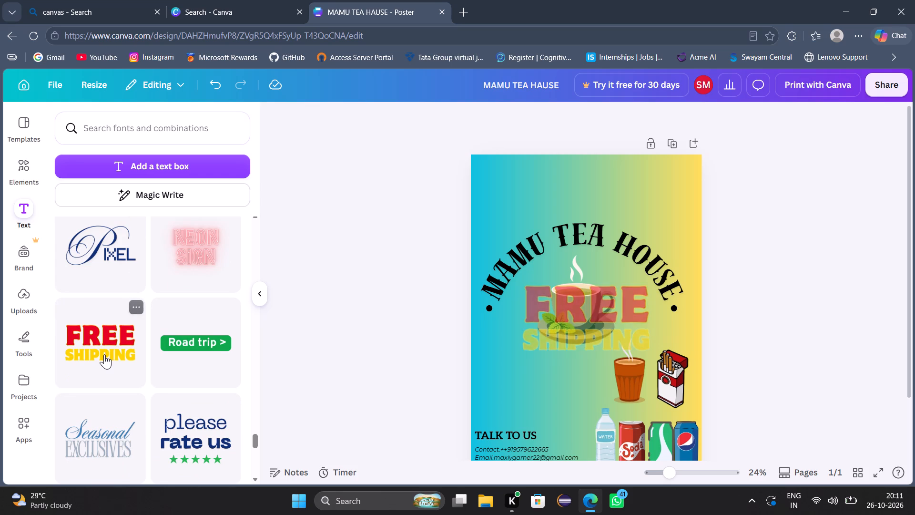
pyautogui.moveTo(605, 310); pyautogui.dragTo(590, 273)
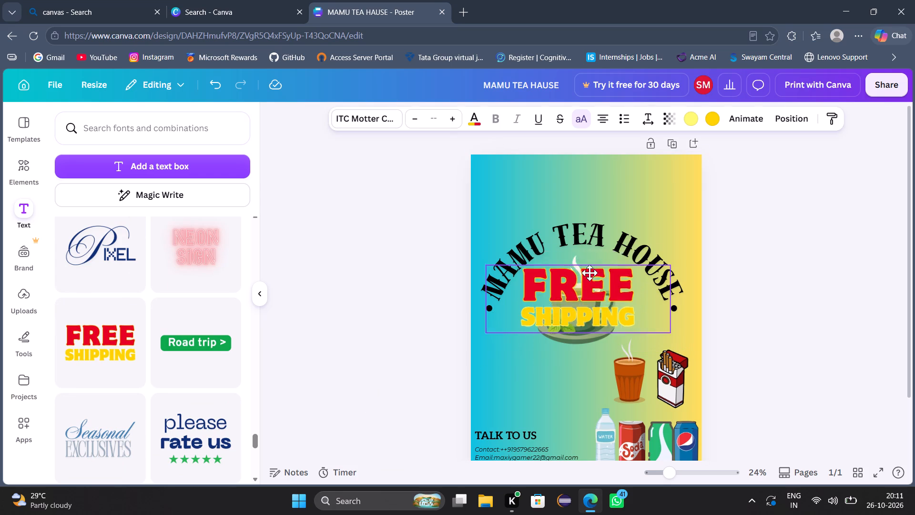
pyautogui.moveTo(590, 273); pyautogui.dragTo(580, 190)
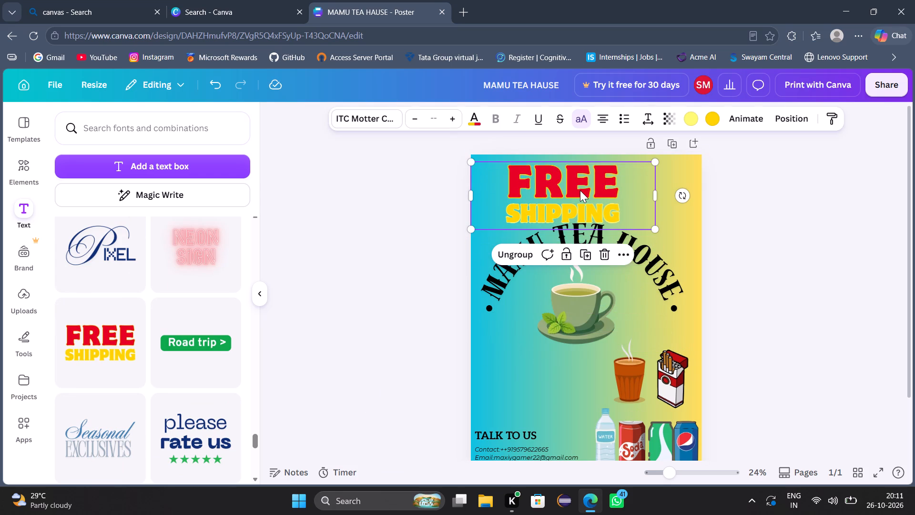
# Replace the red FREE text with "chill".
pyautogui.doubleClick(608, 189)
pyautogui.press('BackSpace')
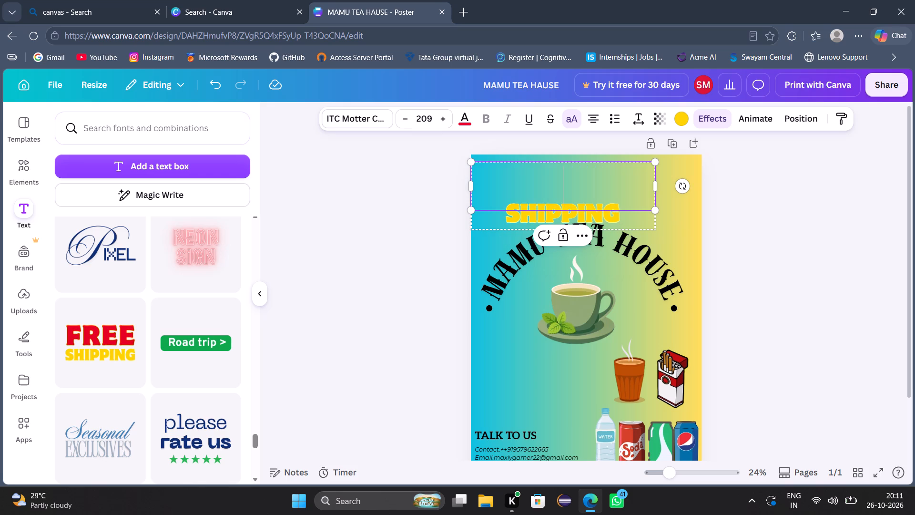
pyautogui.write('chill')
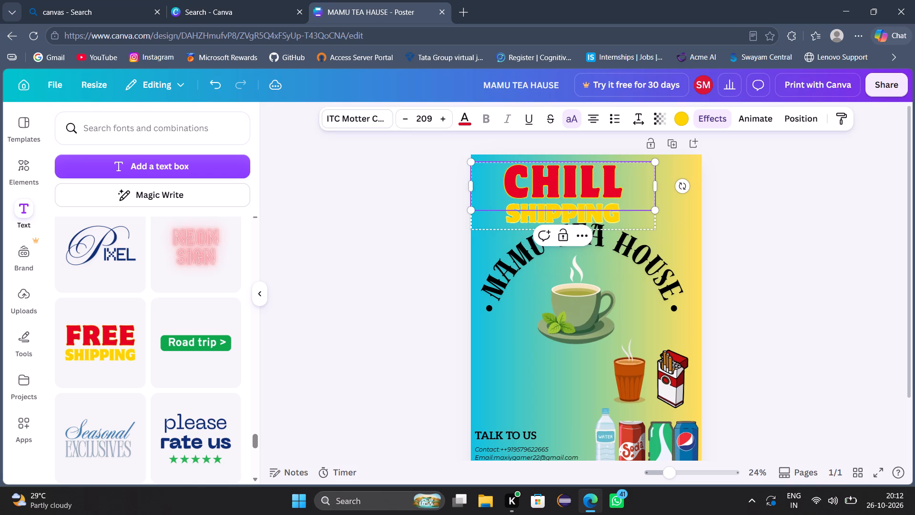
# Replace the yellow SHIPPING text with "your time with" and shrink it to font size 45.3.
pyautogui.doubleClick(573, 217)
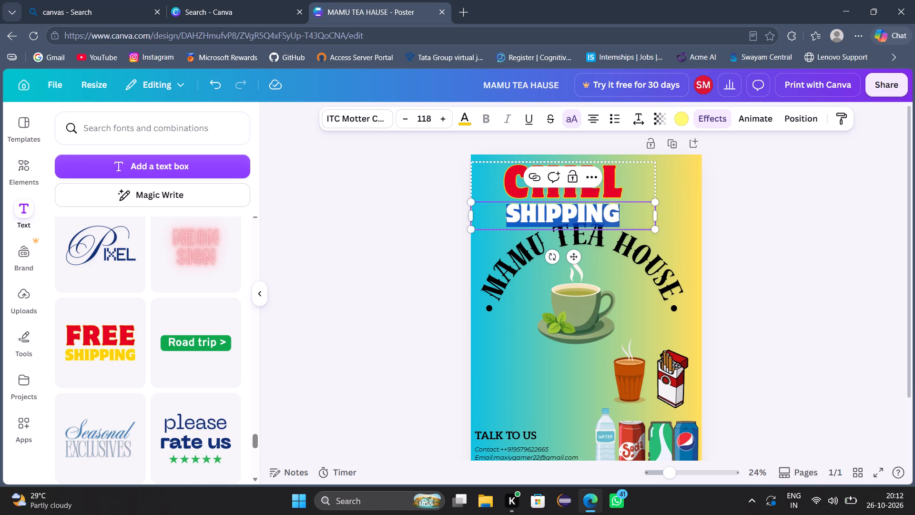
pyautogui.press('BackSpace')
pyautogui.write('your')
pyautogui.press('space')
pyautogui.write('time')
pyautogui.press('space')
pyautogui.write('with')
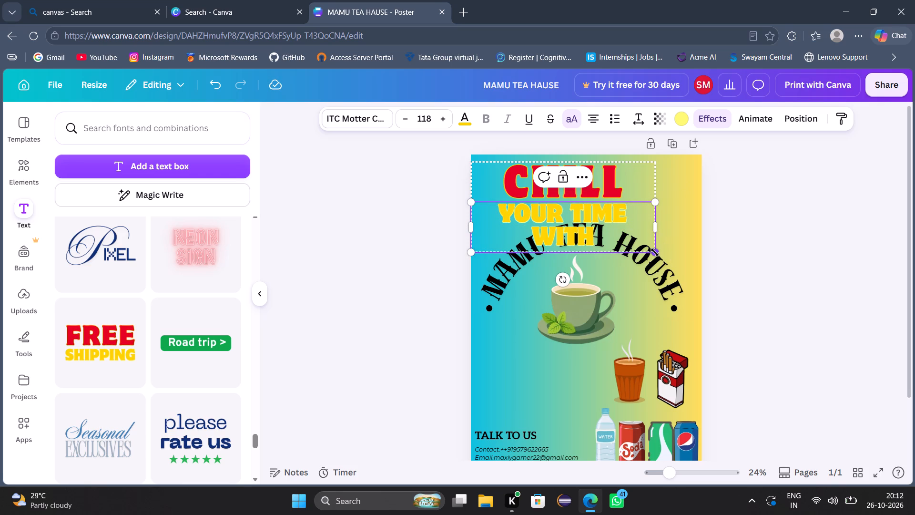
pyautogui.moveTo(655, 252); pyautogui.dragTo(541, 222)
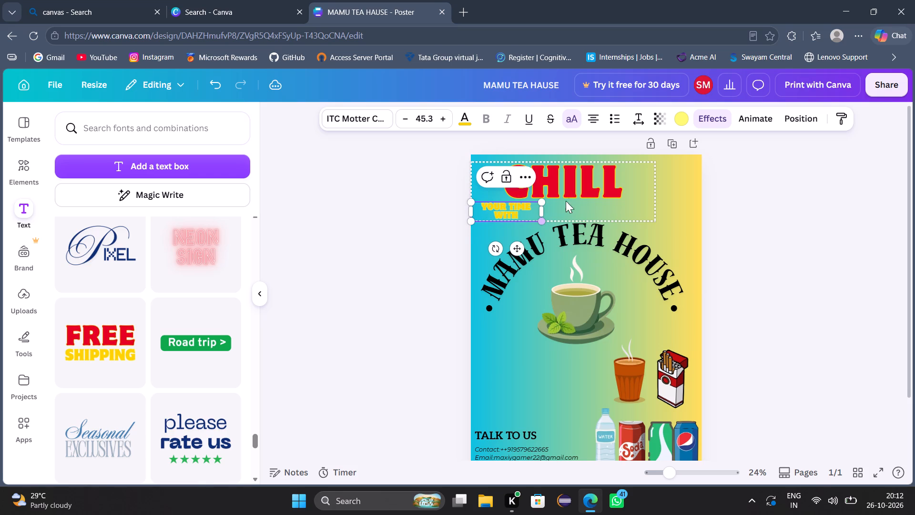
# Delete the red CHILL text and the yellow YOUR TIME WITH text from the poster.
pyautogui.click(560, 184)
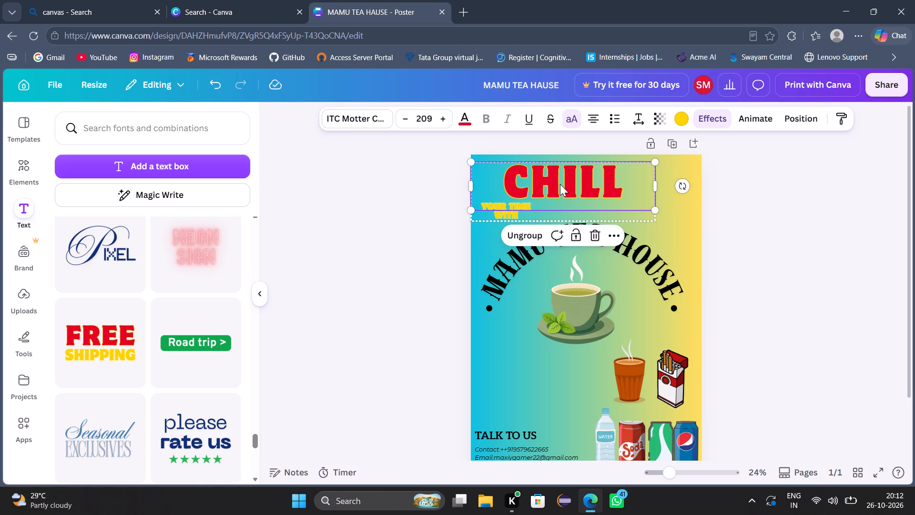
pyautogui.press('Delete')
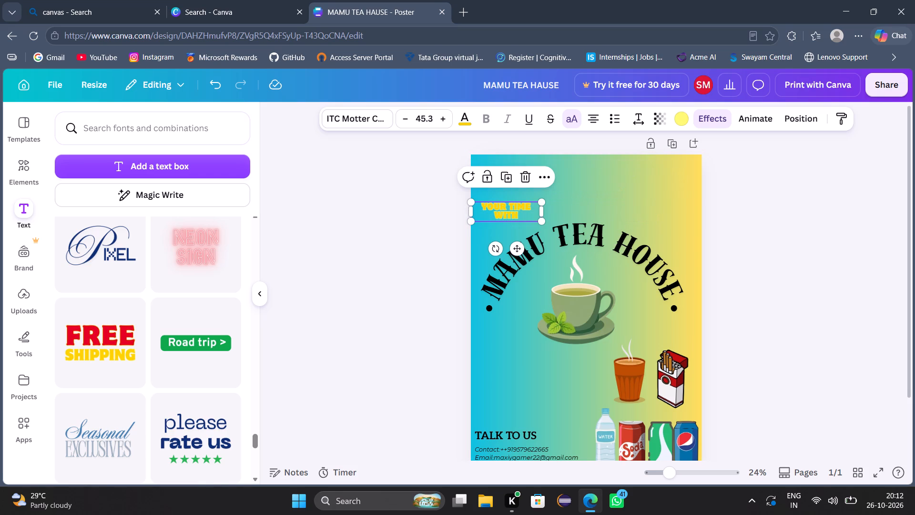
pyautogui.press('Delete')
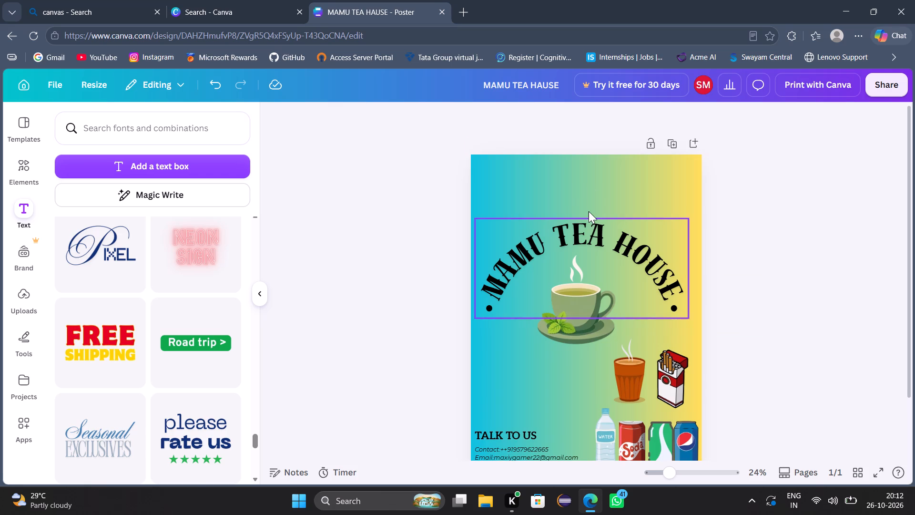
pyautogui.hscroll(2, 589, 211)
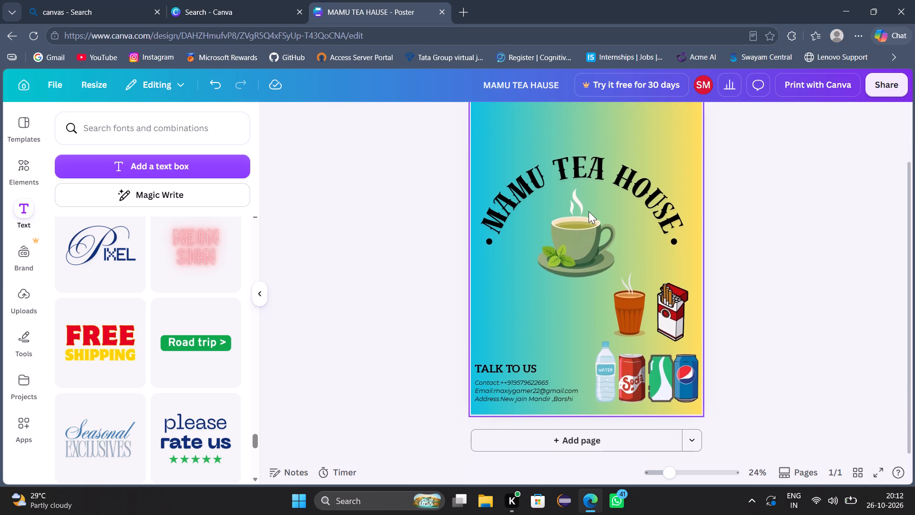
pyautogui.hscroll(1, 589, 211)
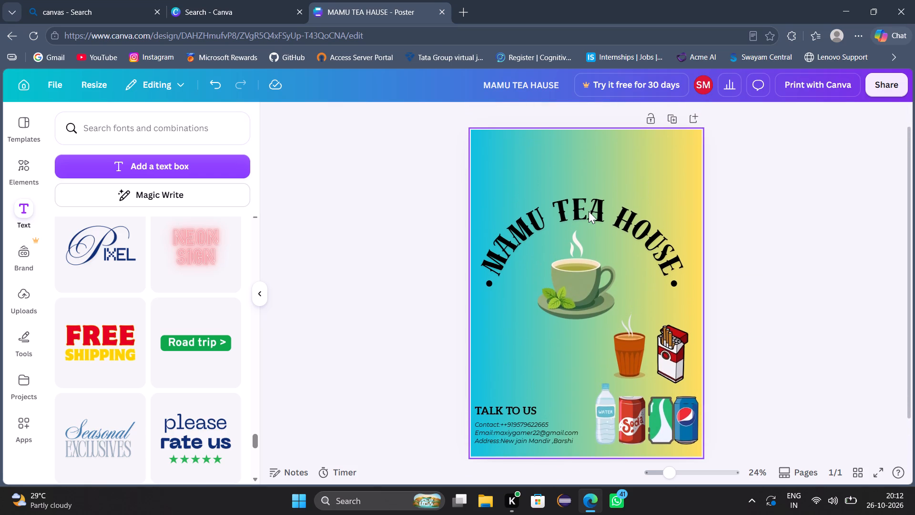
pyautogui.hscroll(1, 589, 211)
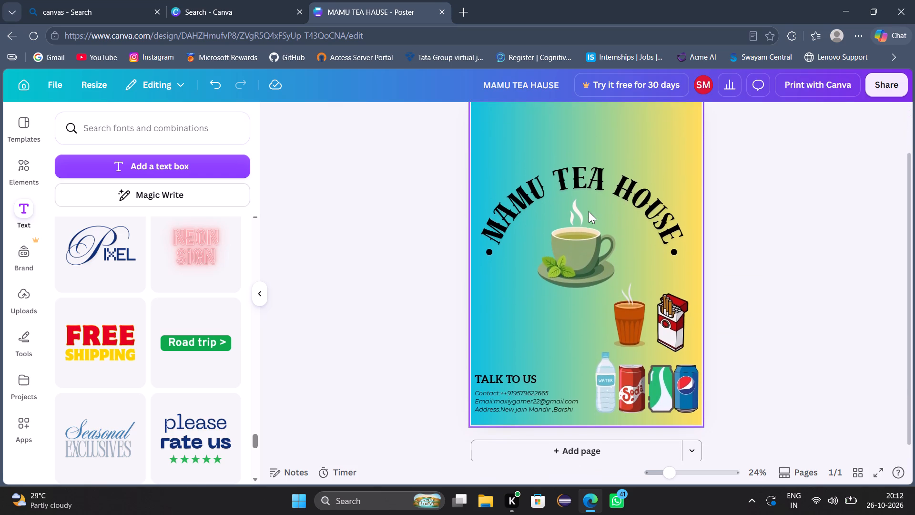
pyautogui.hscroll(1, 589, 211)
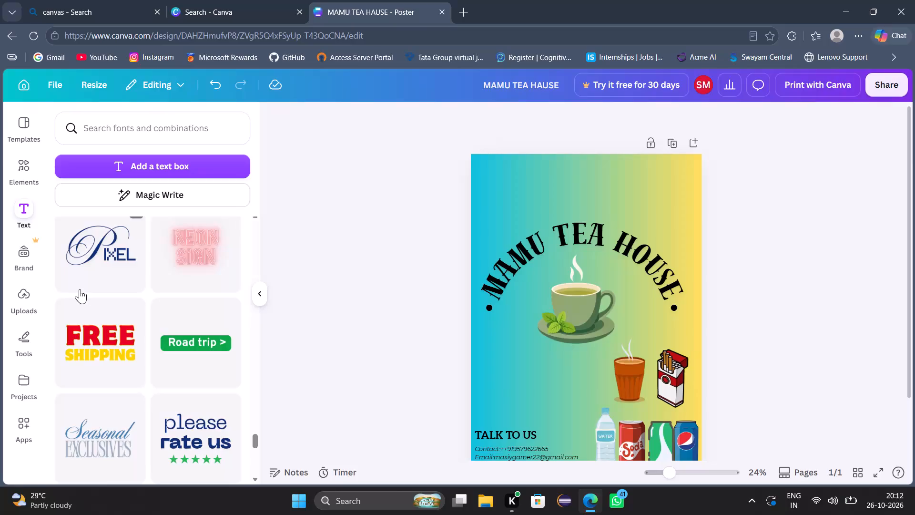
# Browse the font combinations, add the Business Model text, and place it above the arched title near the poster's upper-left corner.
pyautogui.scroll(-8, 80, 289)
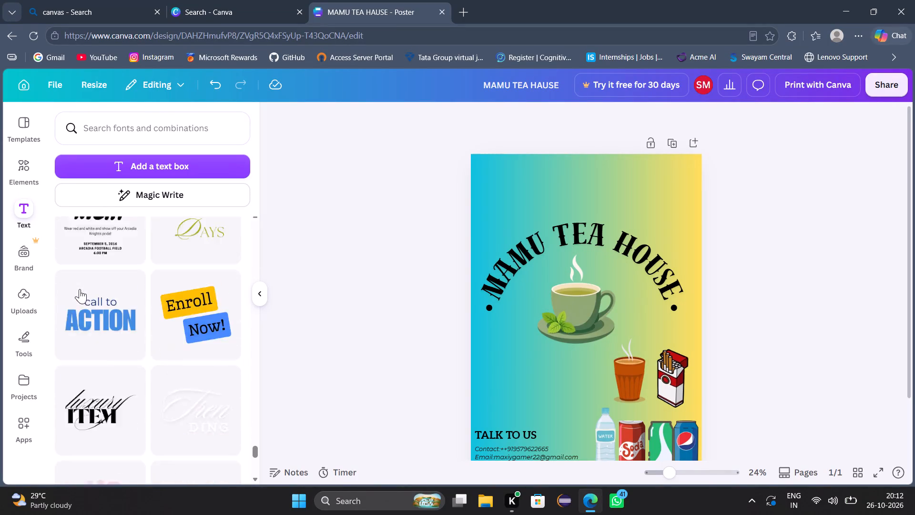
pyautogui.scroll(-2, 80, 289)
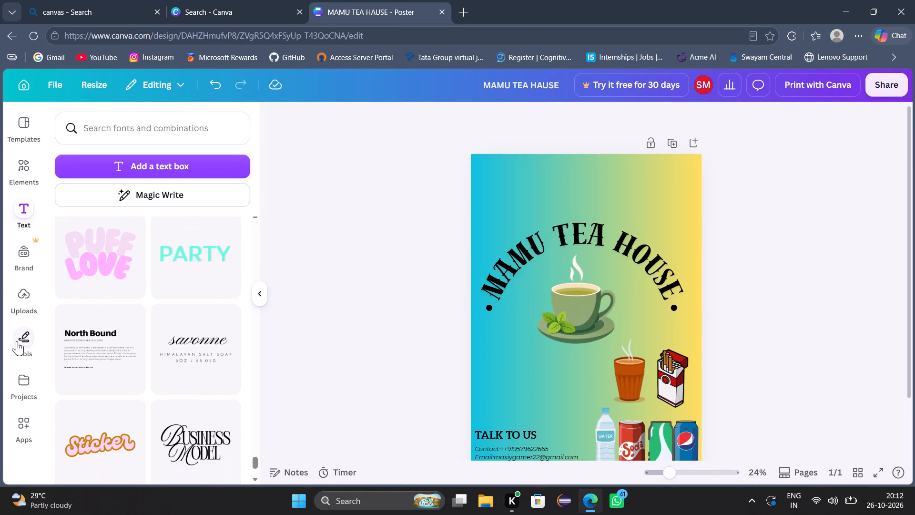
pyautogui.scroll(-2, 92, 307)
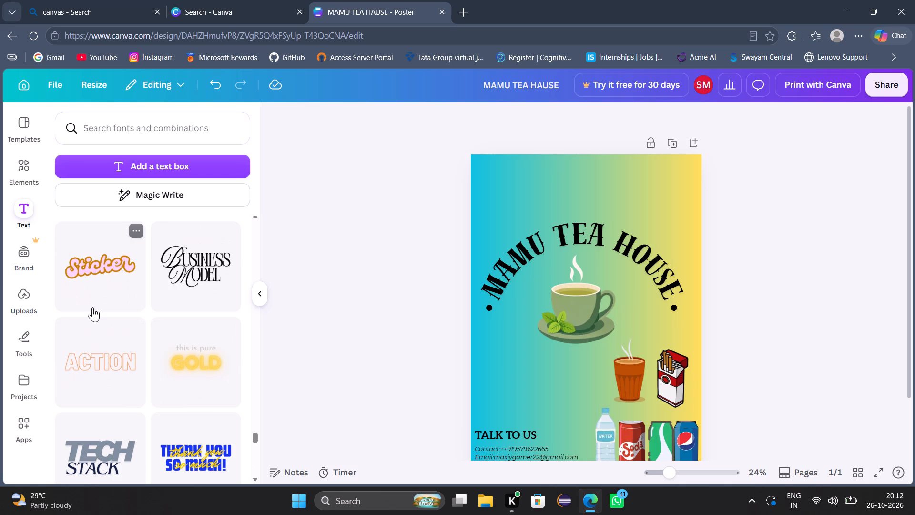
pyautogui.click(181, 279)
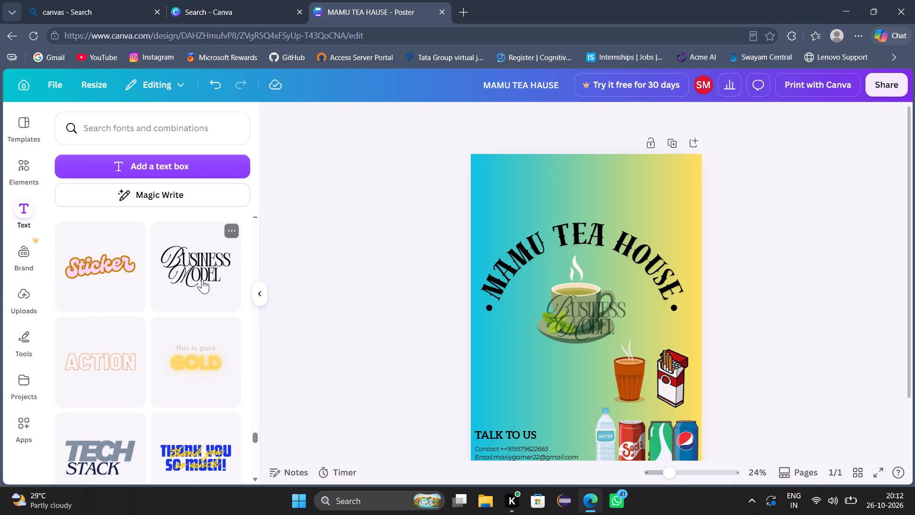
pyautogui.moveTo(600, 327); pyautogui.dragTo(579, 245)
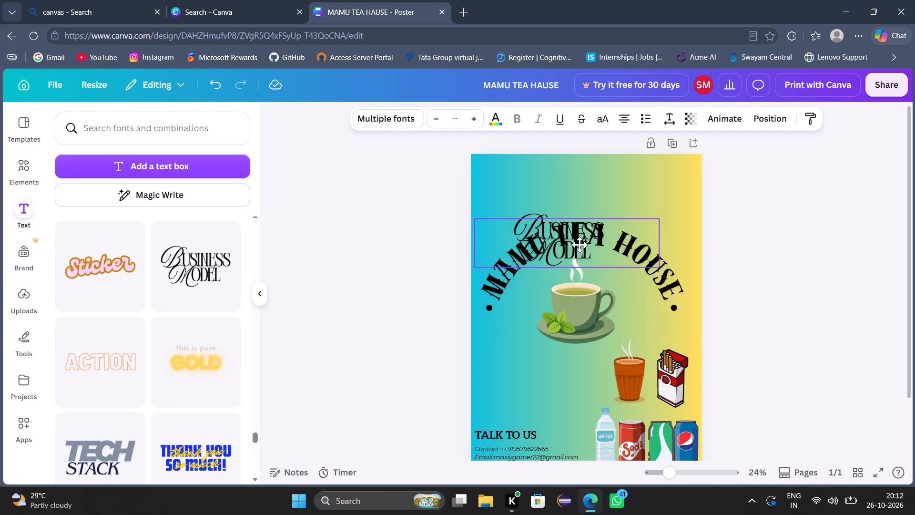
pyautogui.moveTo(579, 245); pyautogui.dragTo(544, 199)
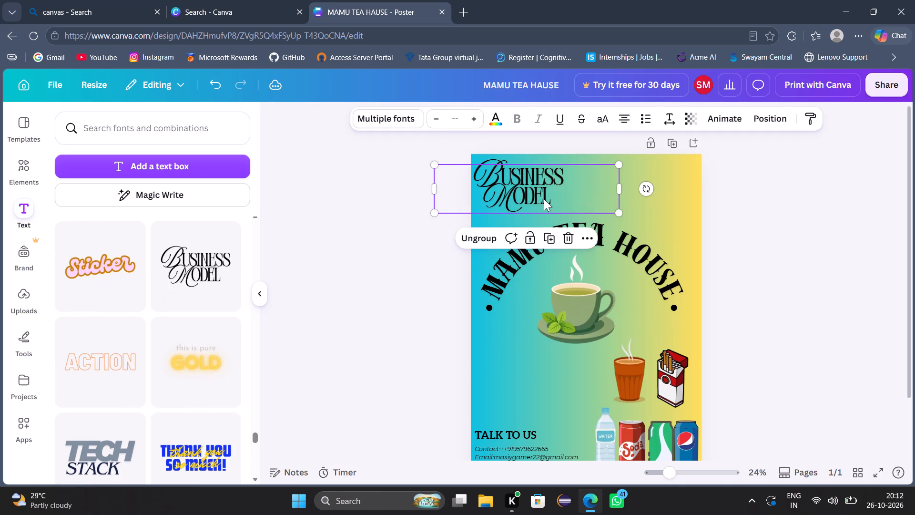
# Delete the ODEL text from the second line of the Business Model text group.
pyautogui.doubleClick(544, 199)
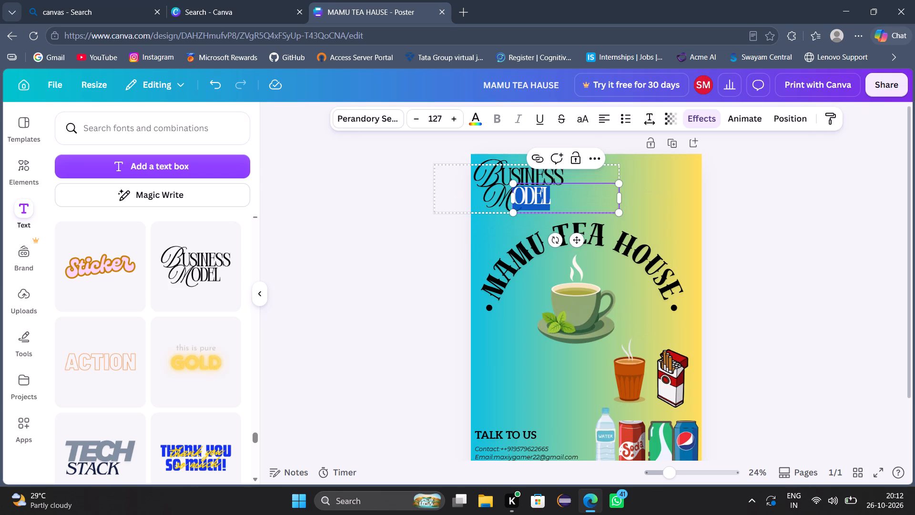
pyautogui.hotkey('ctrl', 'a')
pyautogui.press('BackSpace')
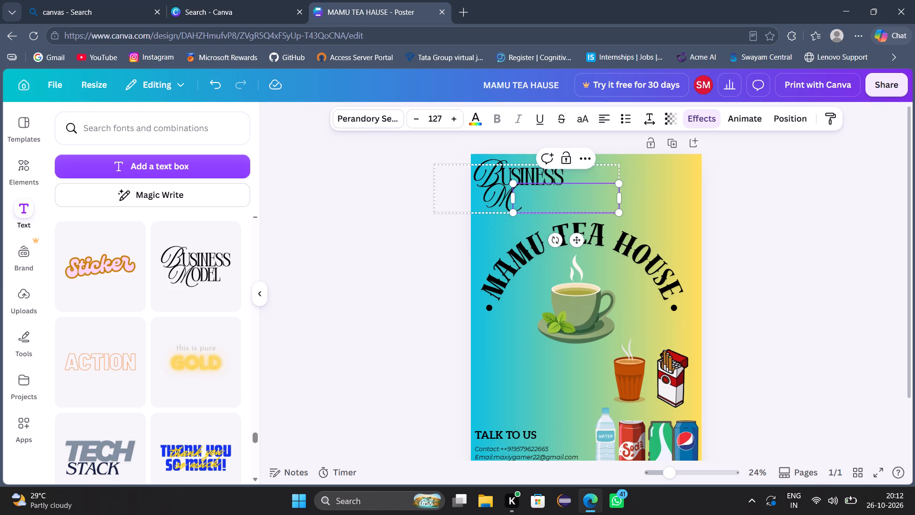
# Delete the remaining Business Model text group, including the USINESS text and the script B and M, from above the arched title.
pyautogui.doubleClick(499, 173)
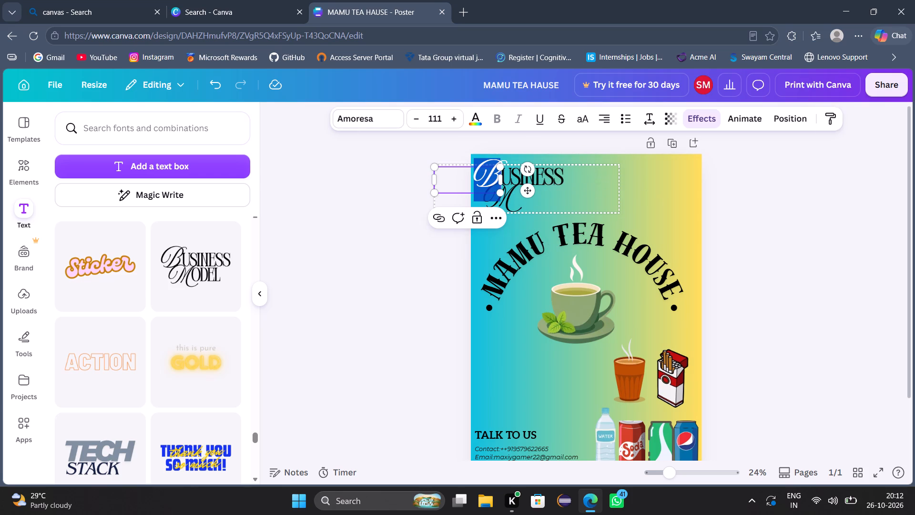
pyautogui.click(533, 174)
pyautogui.doubleClick(533, 174)
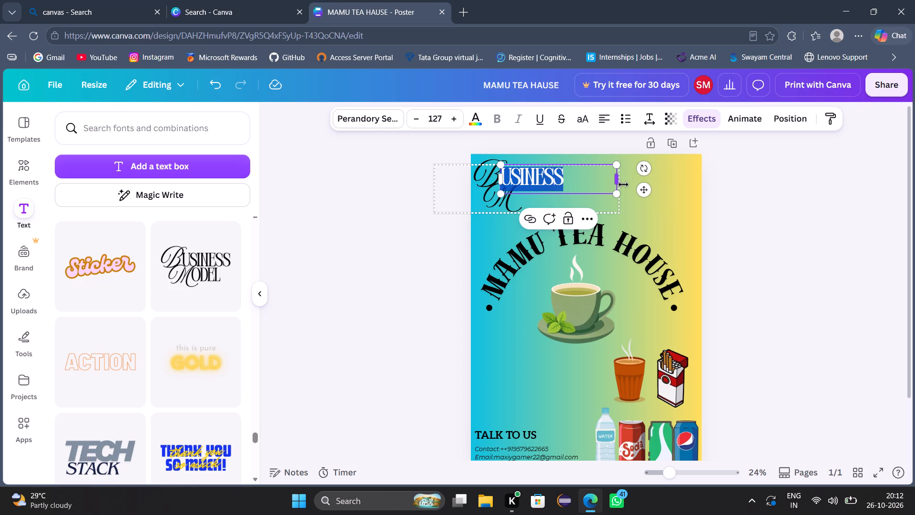
pyautogui.press('Delete')
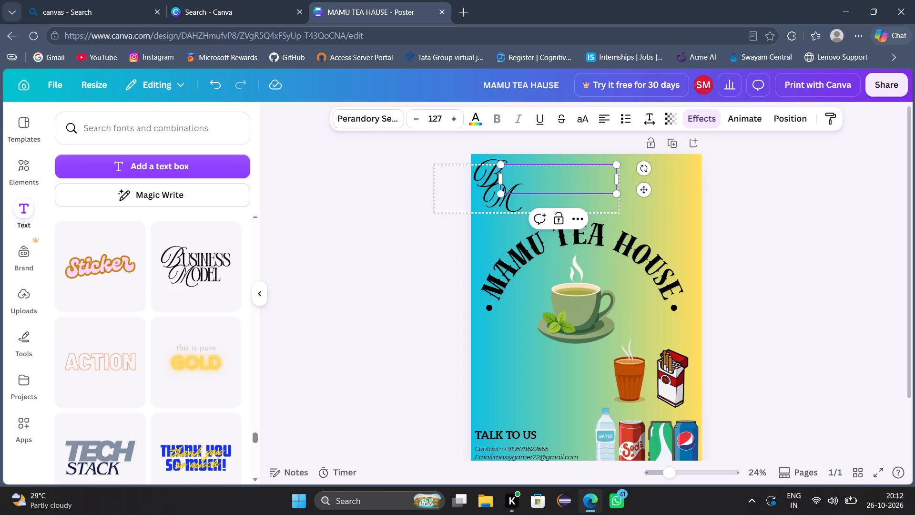
pyautogui.click(498, 207)
pyautogui.click(498, 207)
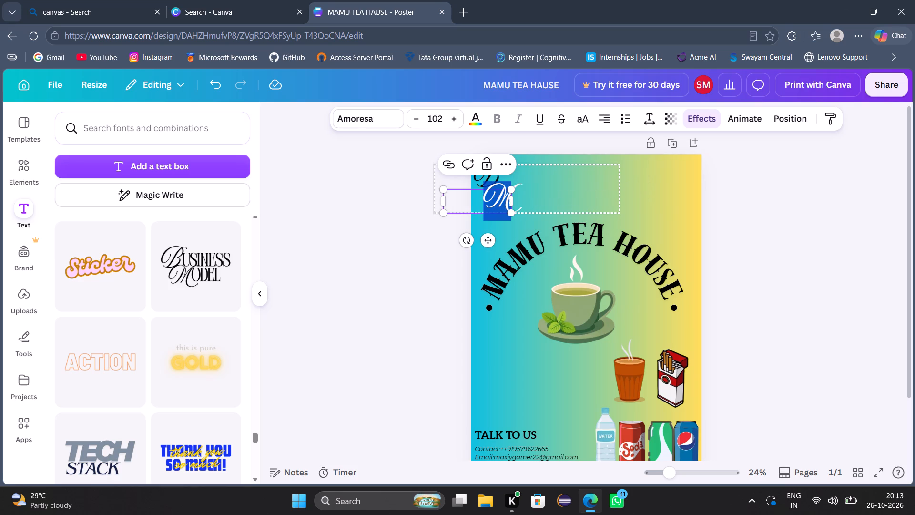
pyautogui.click(551, 188)
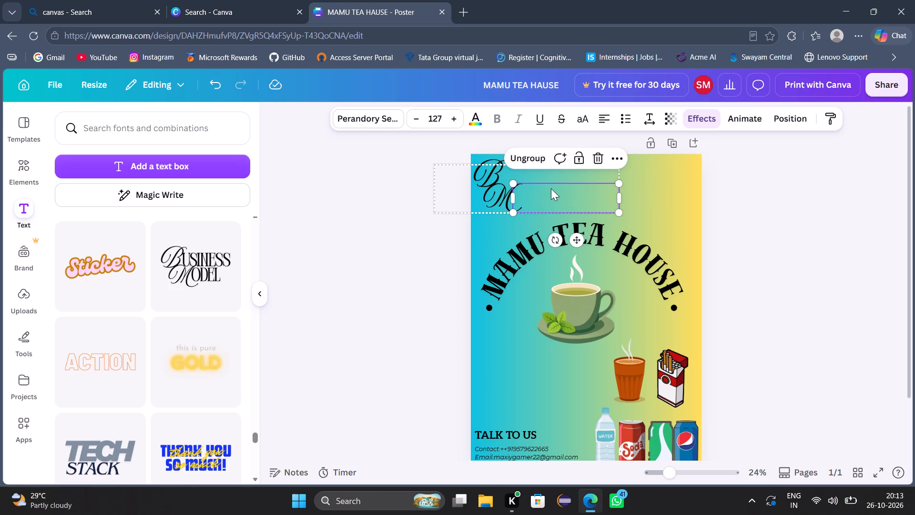
pyautogui.press('Delete')
pyautogui.press('Delete')
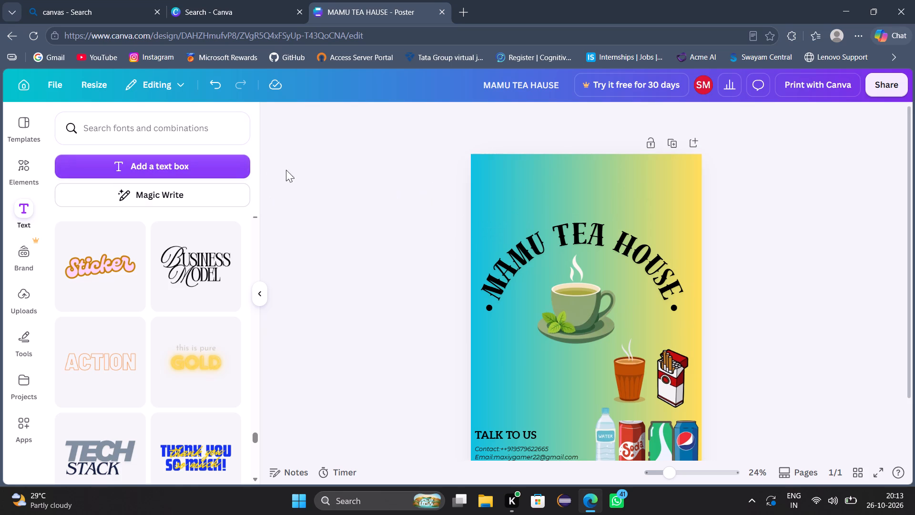
# Browse the font combinations for a decorative text style to use above the arched title.
pyautogui.scroll(-4, 124, 203)
pyautogui.scroll(-6, 145, 324)
pyautogui.scroll(1, 145, 324)
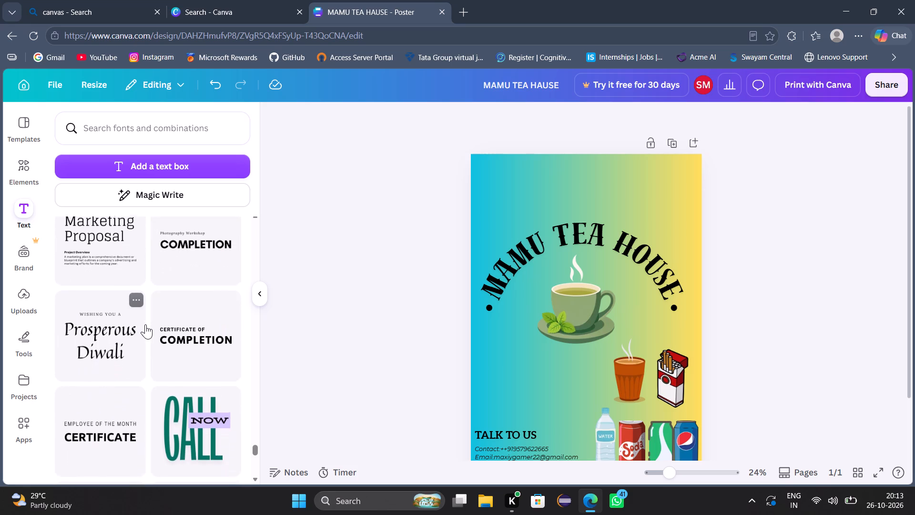
pyautogui.scroll(4, 145, 324)
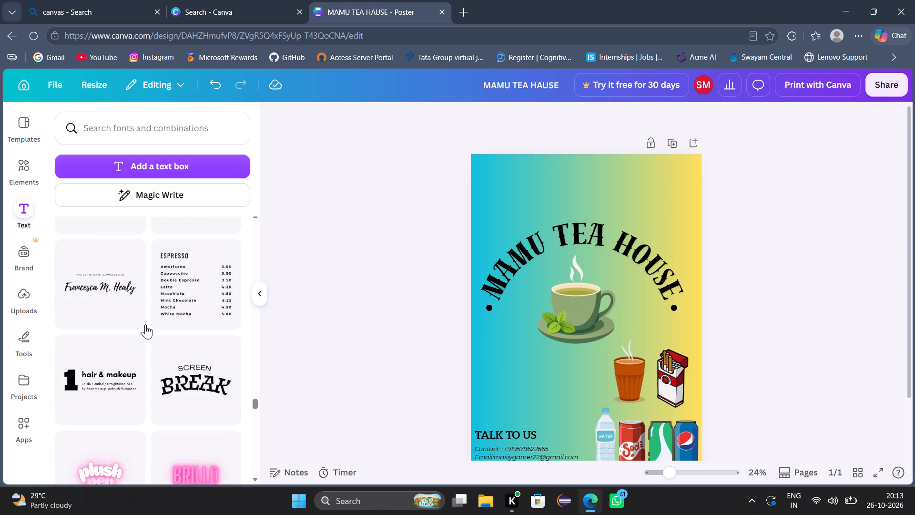
pyautogui.scroll(-9, 145, 324)
pyautogui.scroll(1, 145, 324)
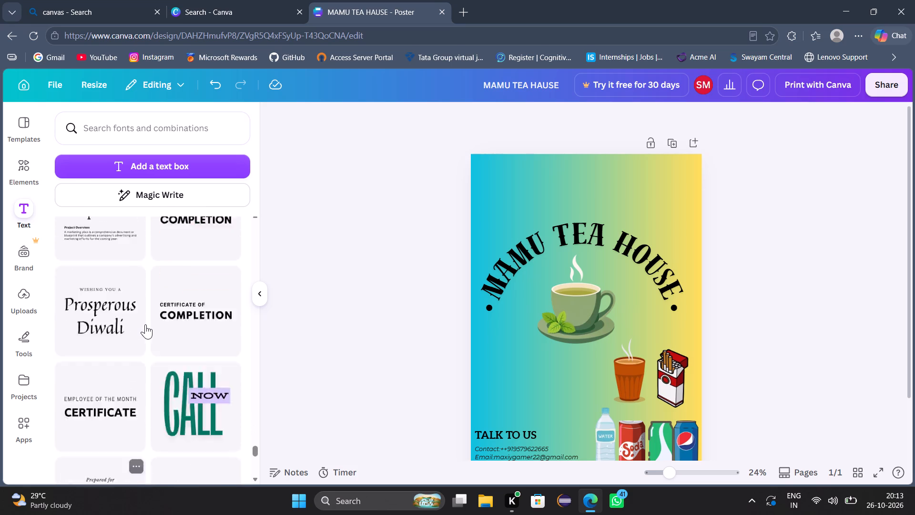
pyautogui.scroll(1, 145, 324)
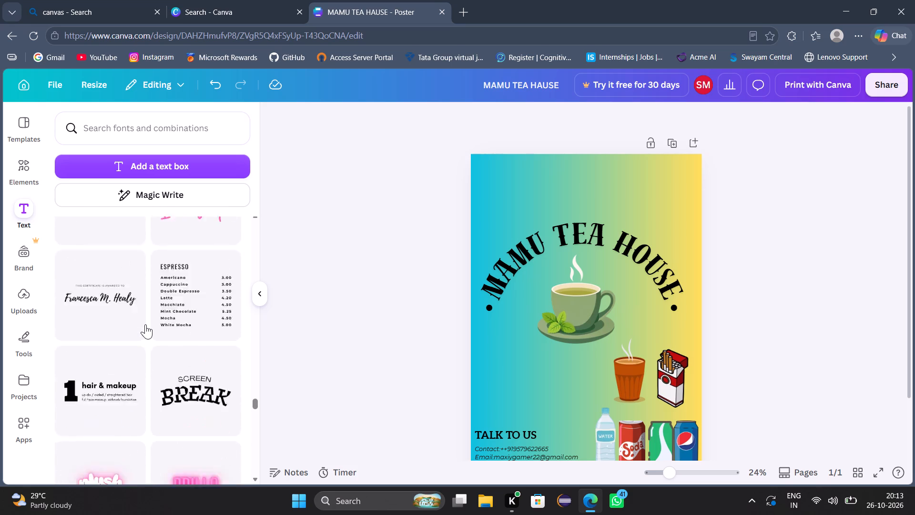
pyautogui.scroll(1, 145, 324)
pyautogui.scroll(-5, 145, 324)
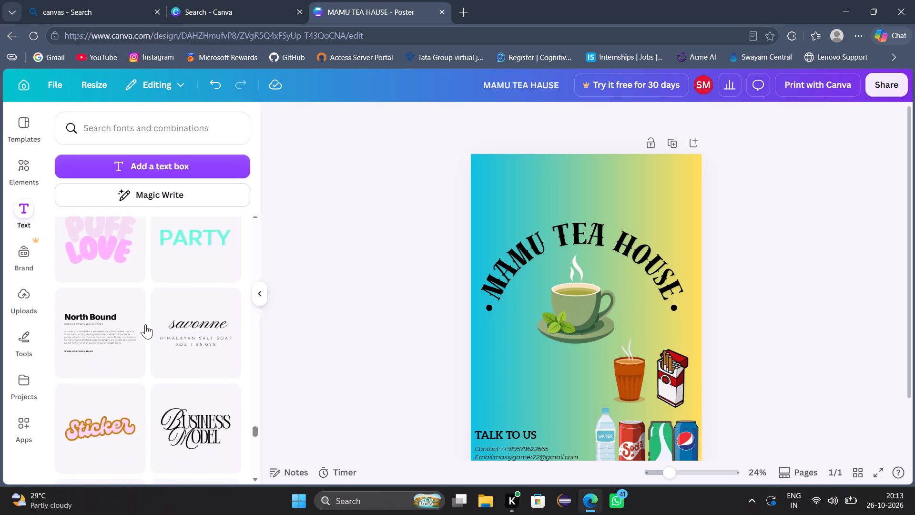
pyautogui.scroll(-5, 145, 324)
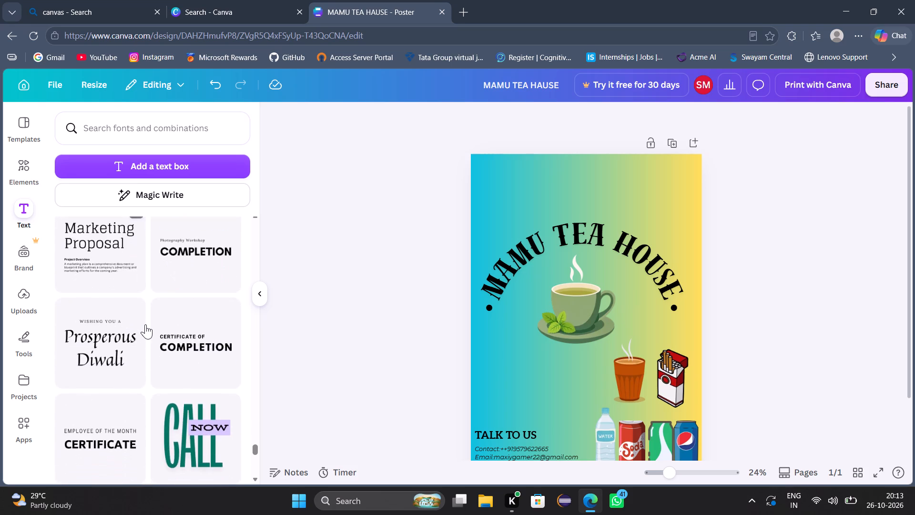
pyautogui.scroll(-5, 145, 324)
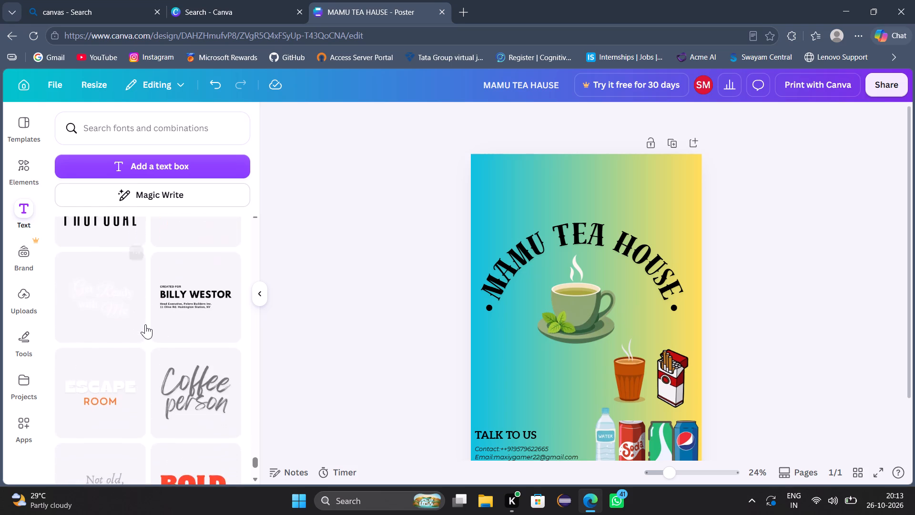
pyautogui.scroll(-6, 145, 324)
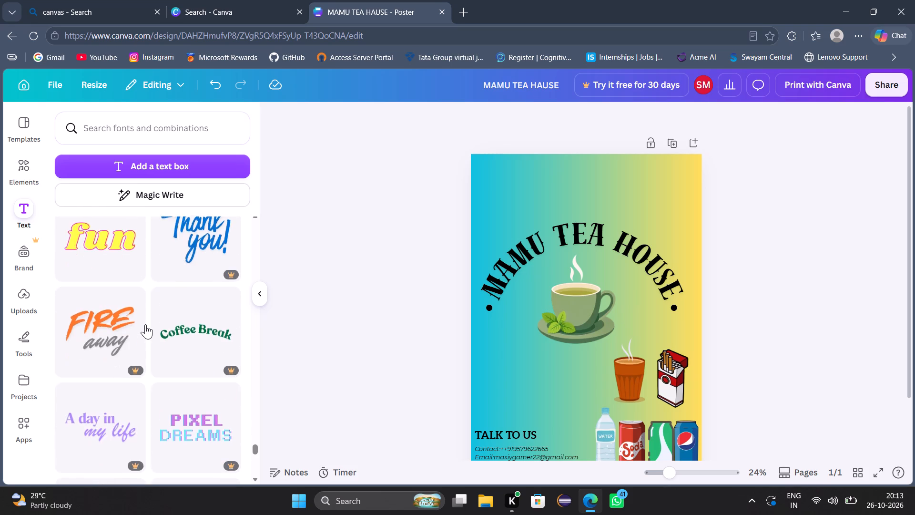
pyautogui.scroll(-4, 145, 324)
pyautogui.scroll(2, 145, 324)
pyautogui.scroll(-2, 145, 324)
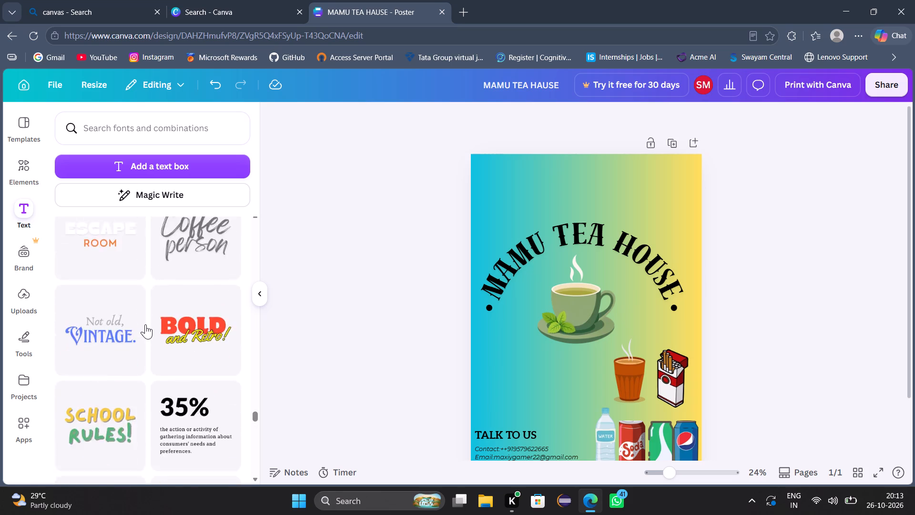
pyautogui.scroll(-5, 145, 324)
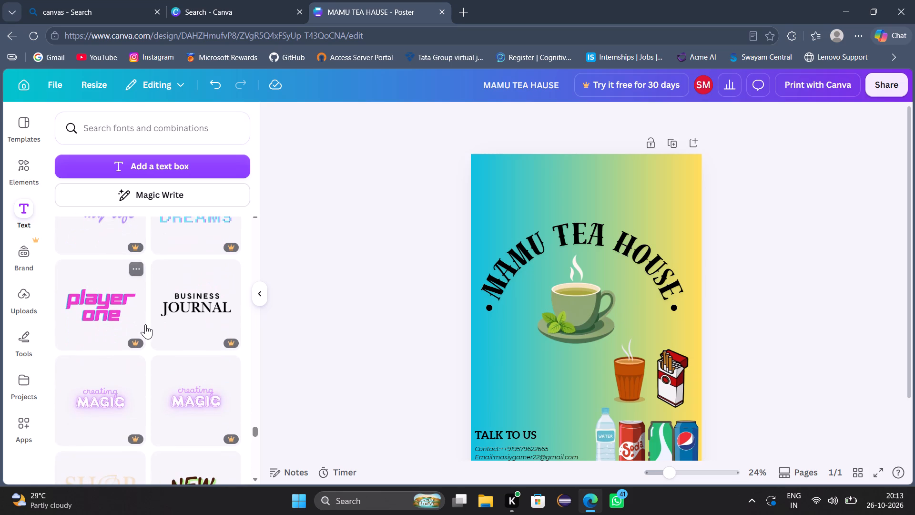
pyautogui.scroll(-3, 145, 324)
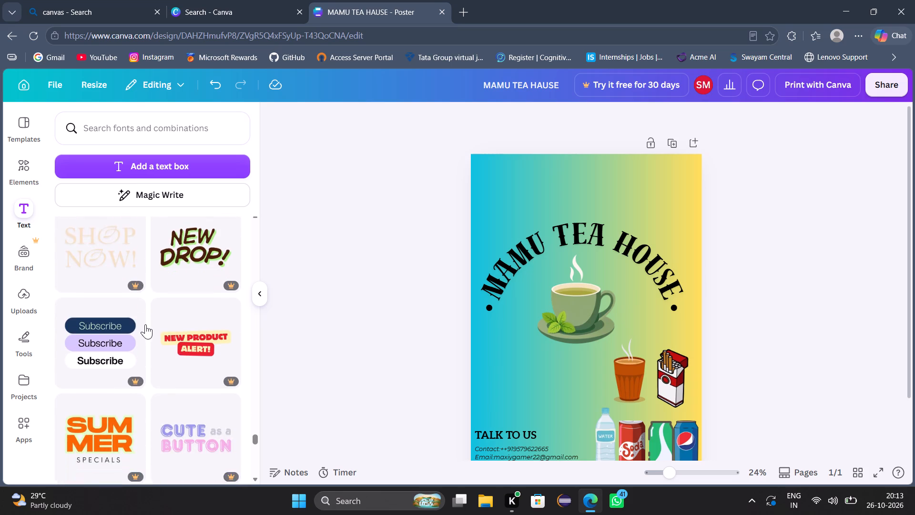
pyautogui.scroll(-3, 145, 324)
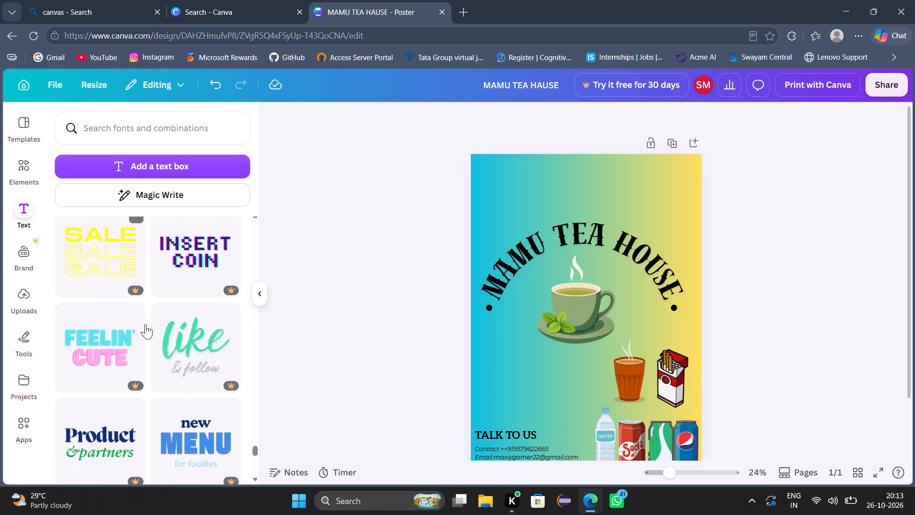
pyautogui.scroll(-4, 145, 324)
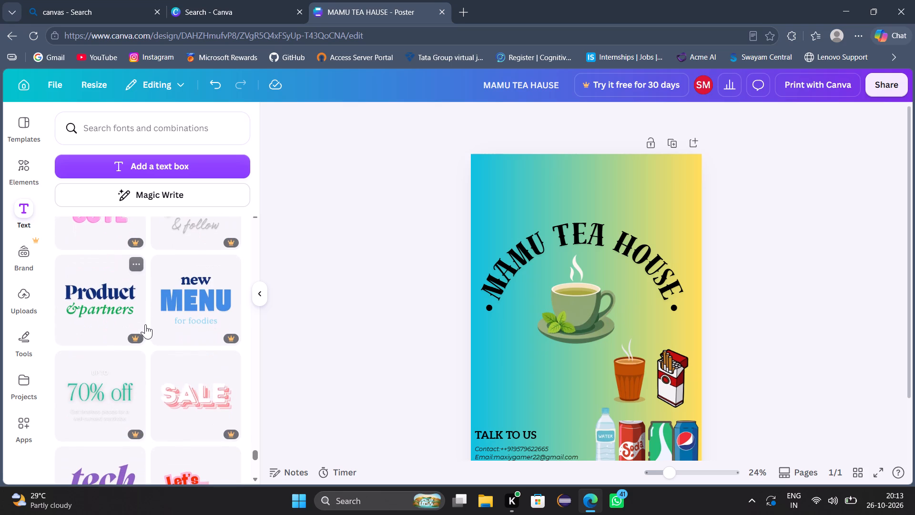
pyautogui.scroll(-4, 145, 324)
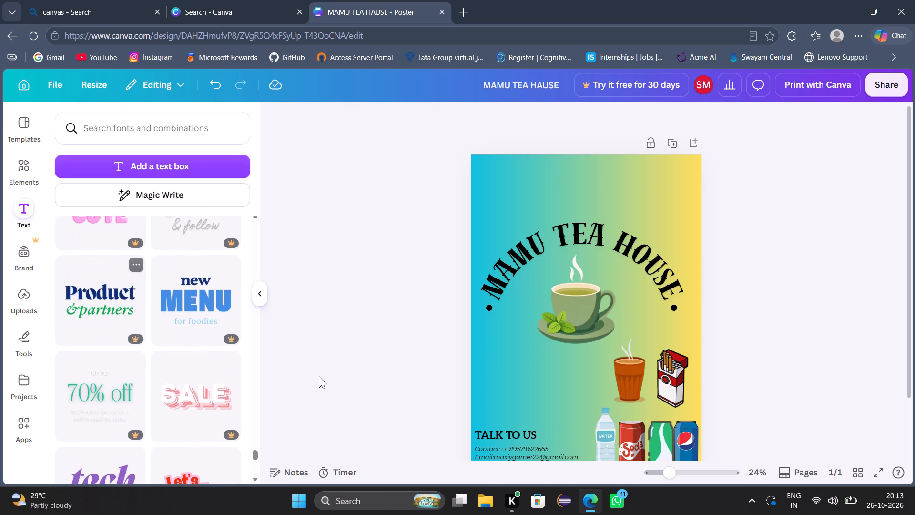
# Make the MAMU TEA HAUSE poster design available offline.
pyautogui.scroll(-1, 498, 348)
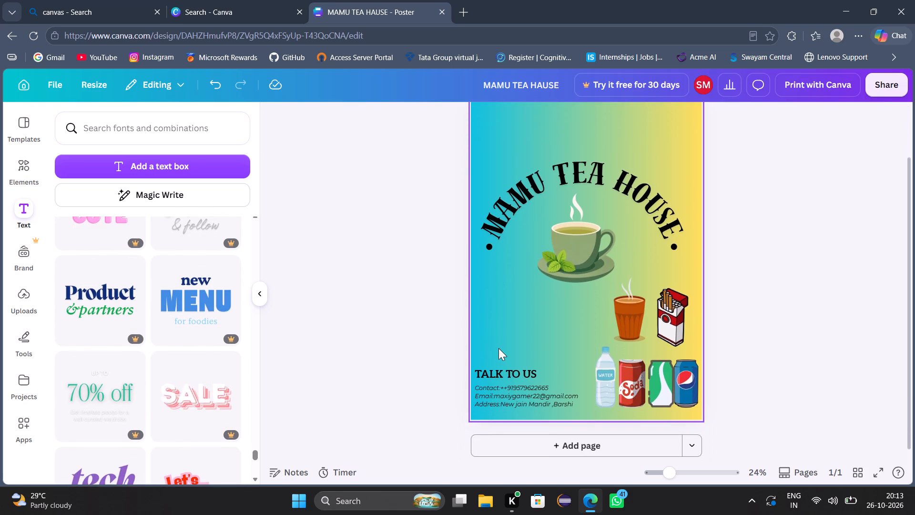
pyautogui.scroll(-1, 498, 348)
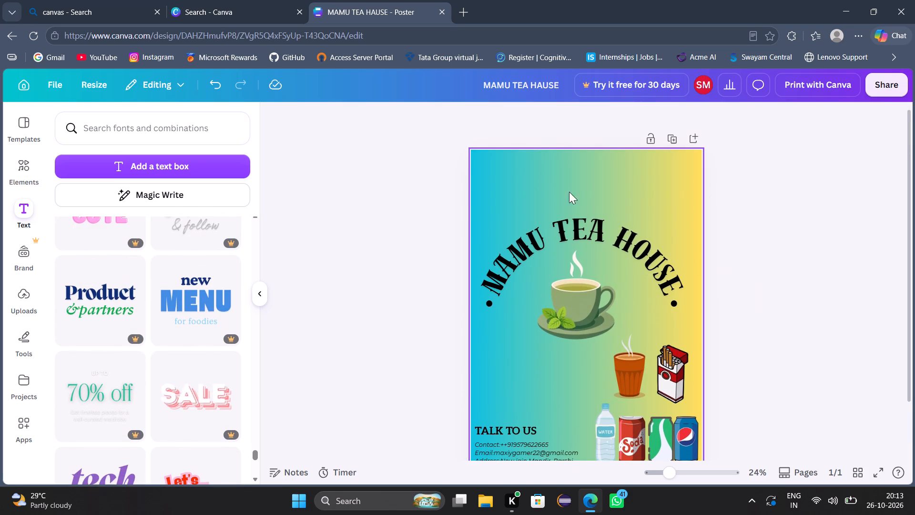
pyautogui.click(282, 80)
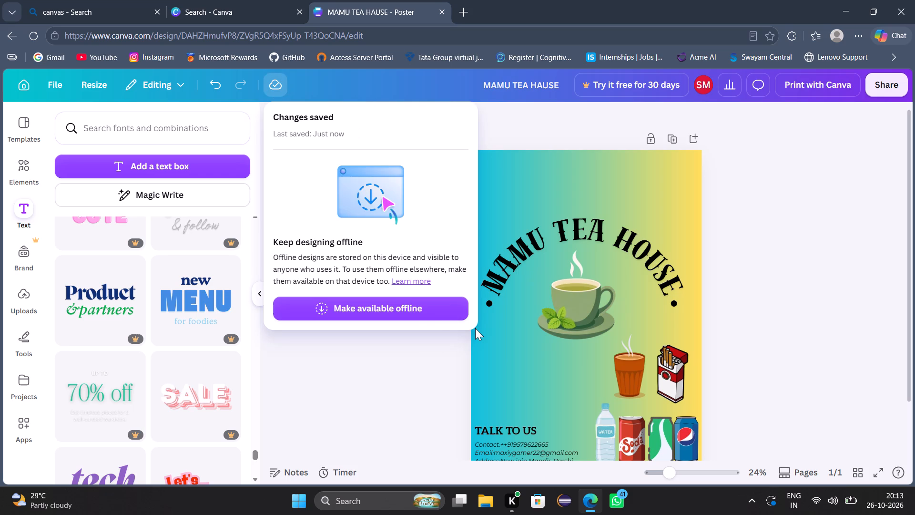
pyautogui.click(429, 311)
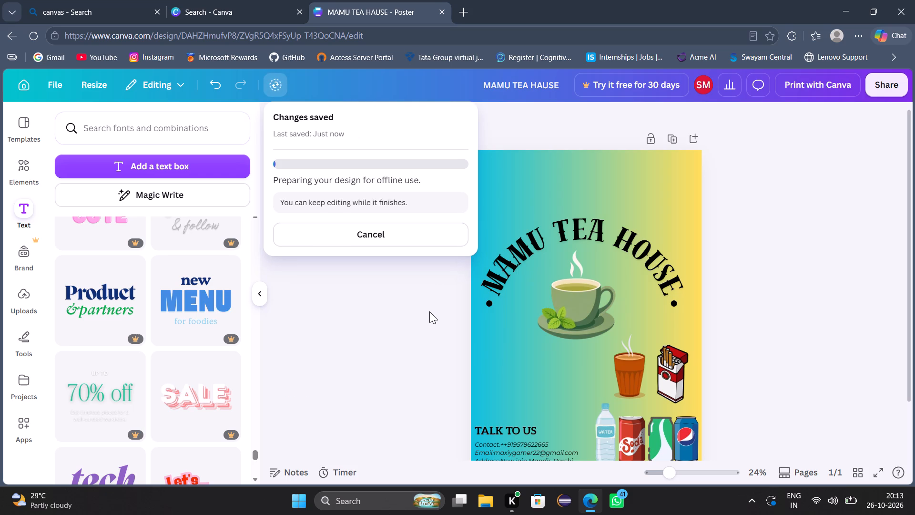